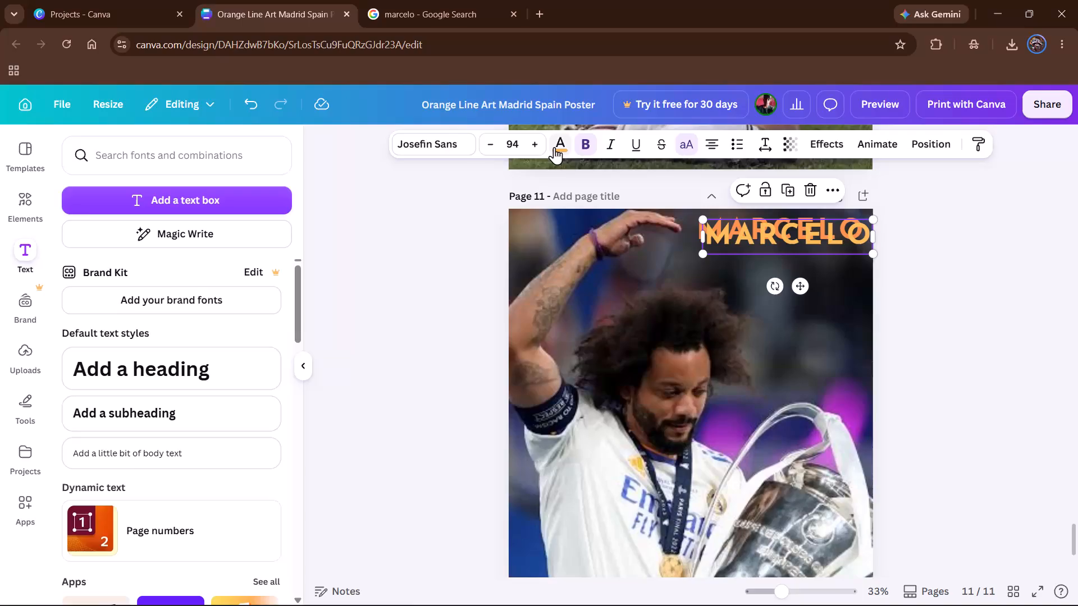
# Recolour the front MARCELO title copy light grey and align it just below the orange copy as a layered effect.
pyautogui.click(554, 147)
pyautogui.click(281, 248)
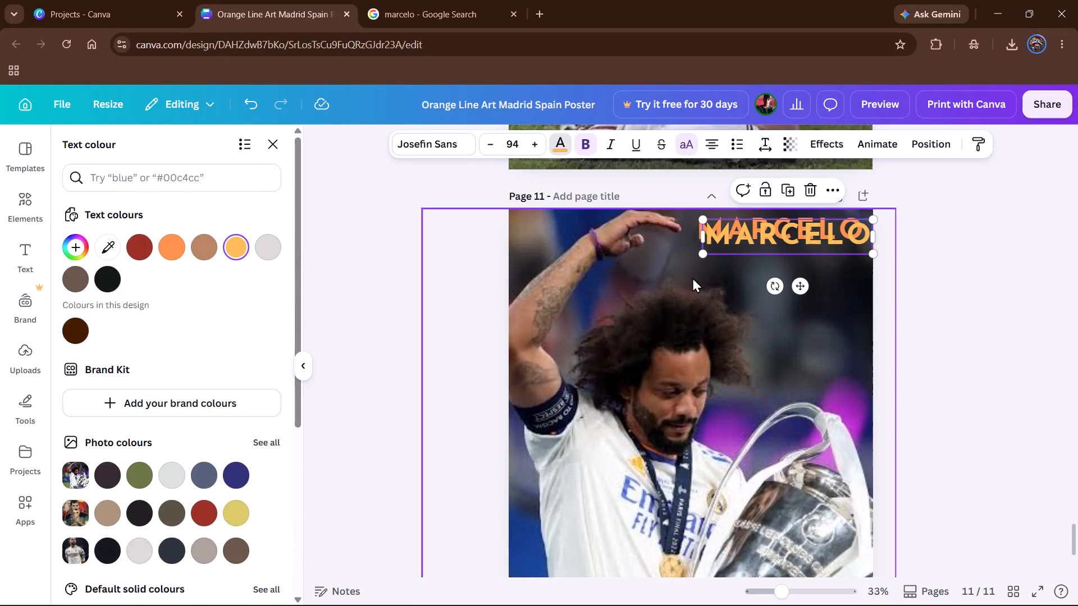
pyautogui.click(262, 258)
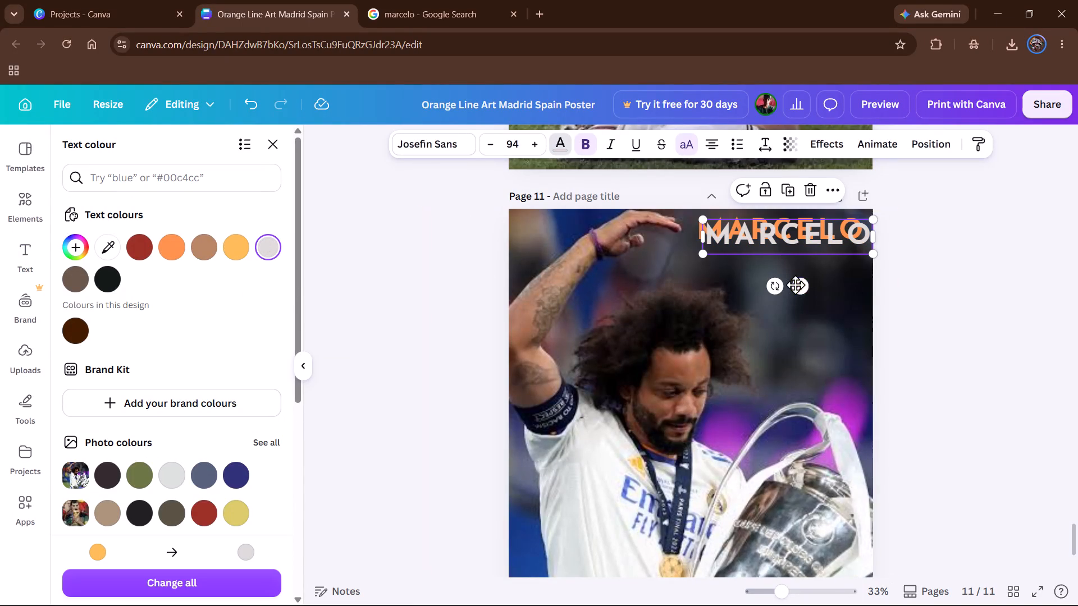
pyautogui.moveTo(796, 284); pyautogui.dragTo(790, 282)
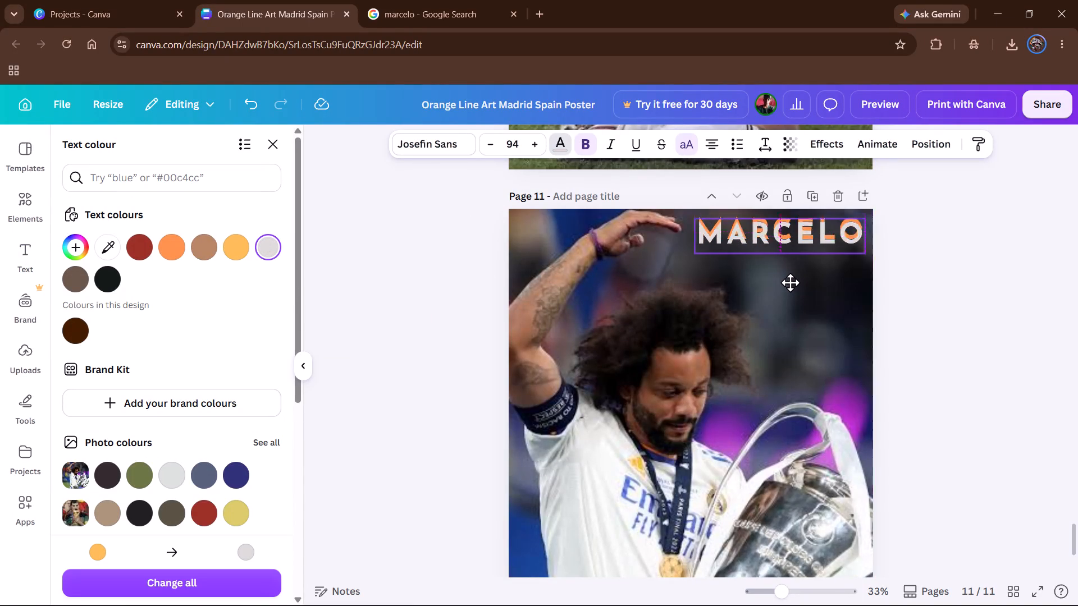
pyautogui.moveTo(790, 282); pyautogui.dragTo(790, 283)
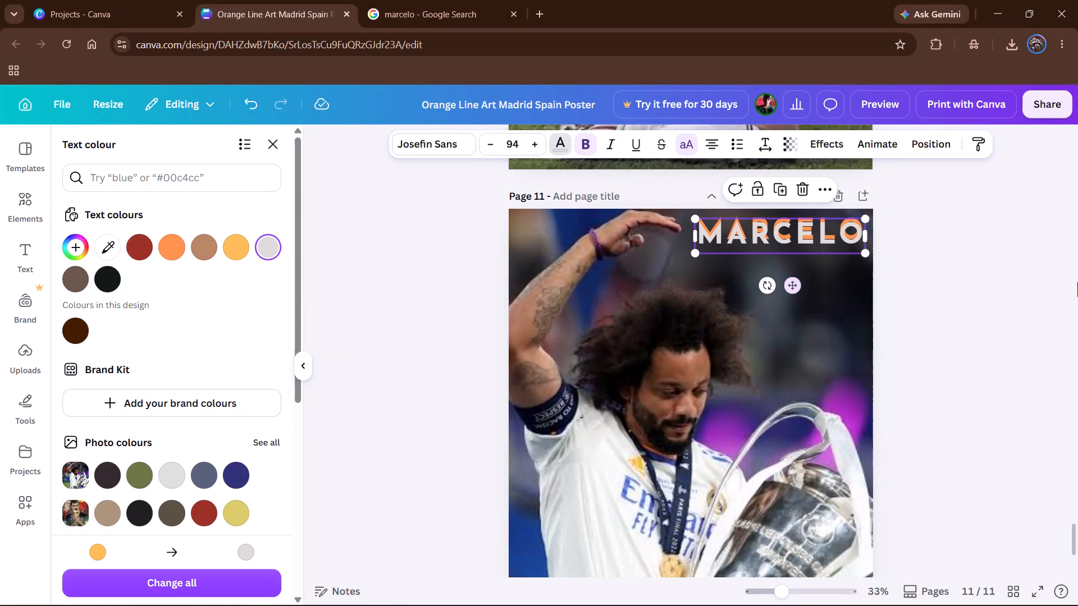
pyautogui.click(1027, 282)
pyautogui.click(849, 292)
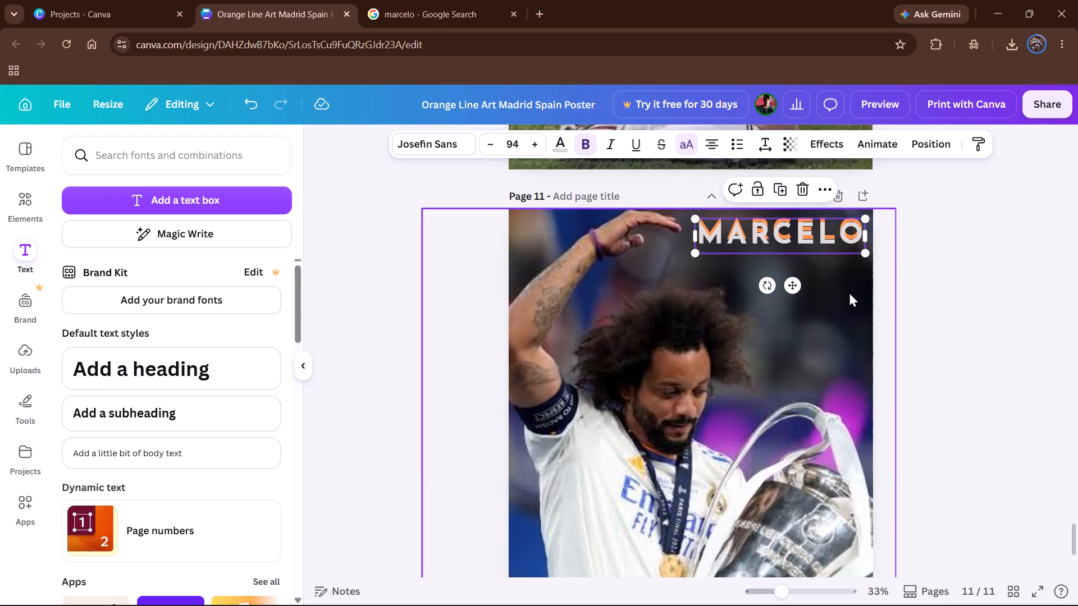
# Add a new text box to page 11 reading "marcelo".
pyautogui.scroll(-3, 1043, 292)
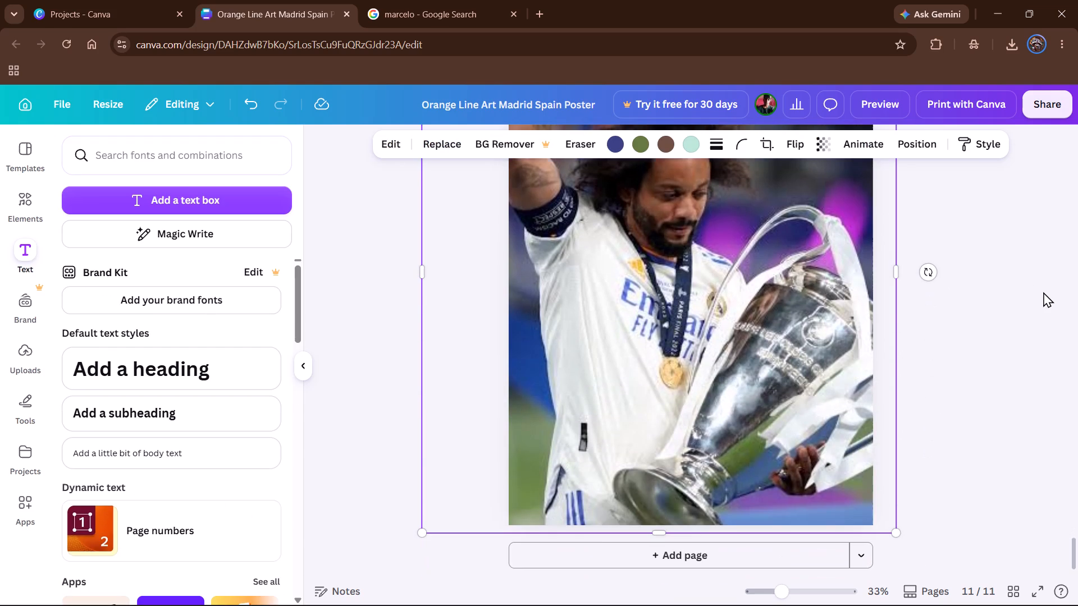
pyautogui.scroll(2, 1043, 292)
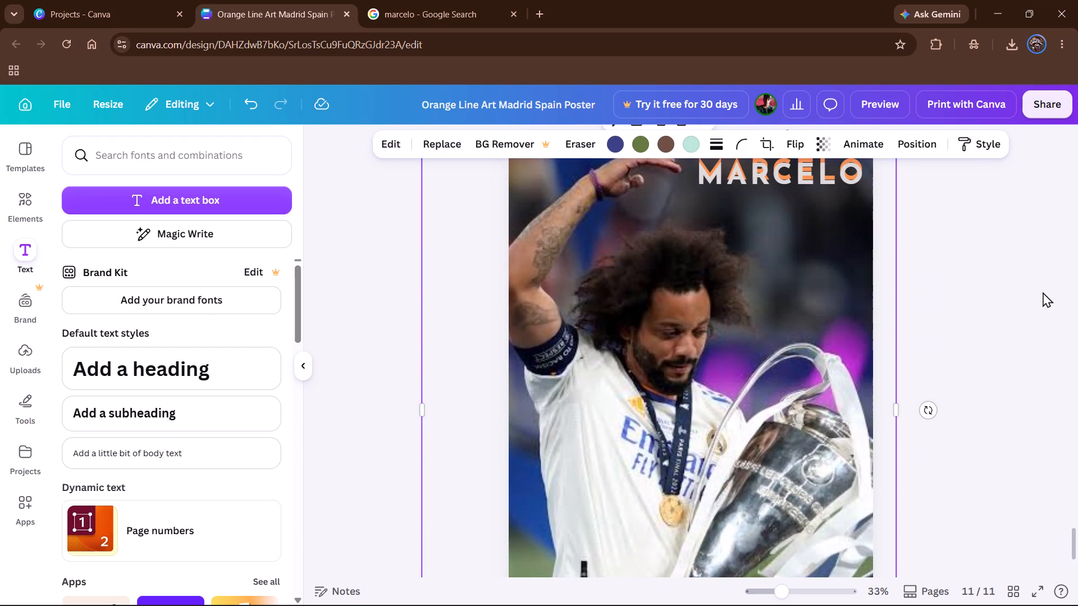
pyautogui.click(225, 203)
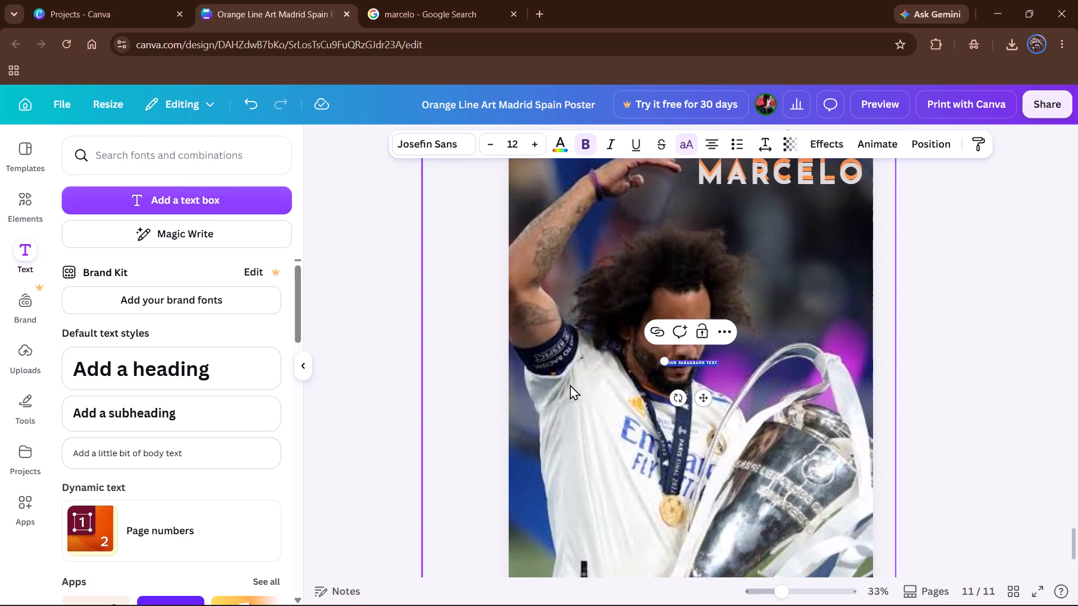
pyautogui.write('marcelo')
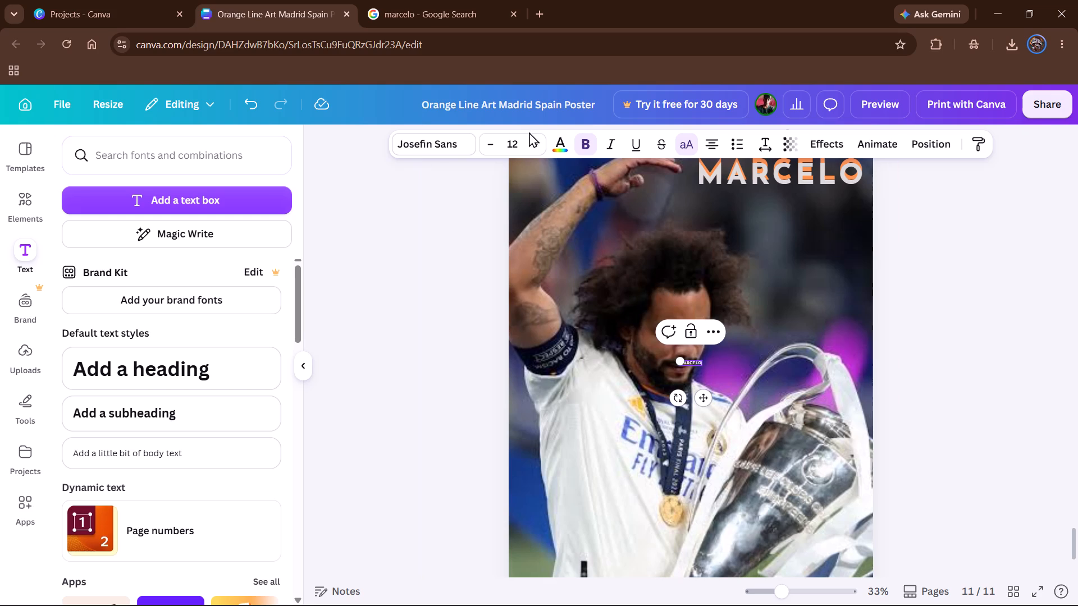
# Increase the new MARCELO text's font size to 67.
pyautogui.click(538, 146)
pyautogui.tripleClick(538, 146)
pyautogui.tripleClick(538, 146)
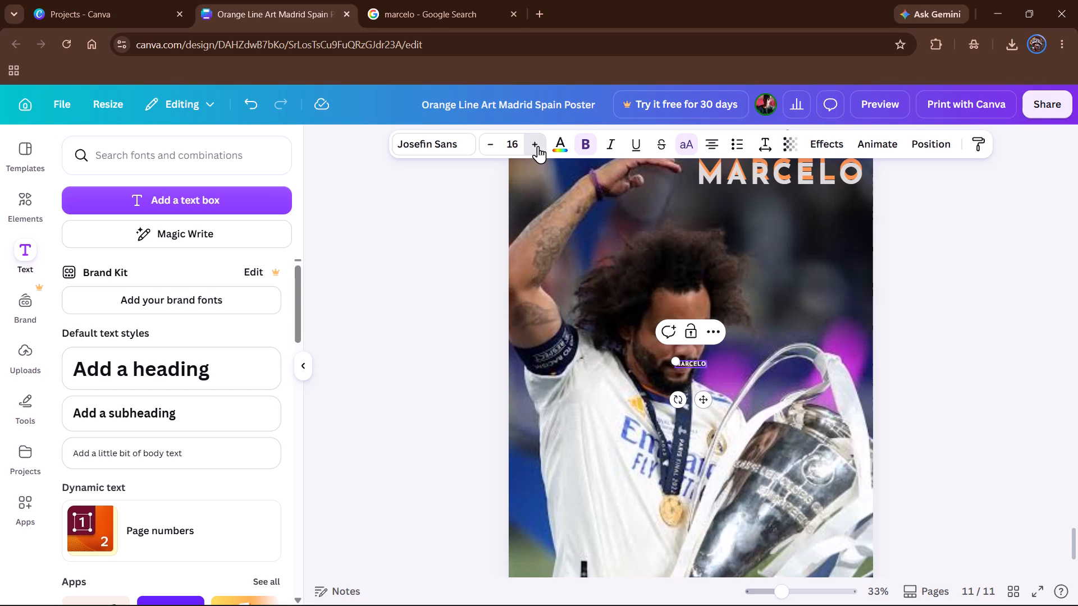
pyautogui.tripleClick(538, 146)
pyautogui.tripleClick(538, 146)
pyautogui.tripleClick(538, 146)
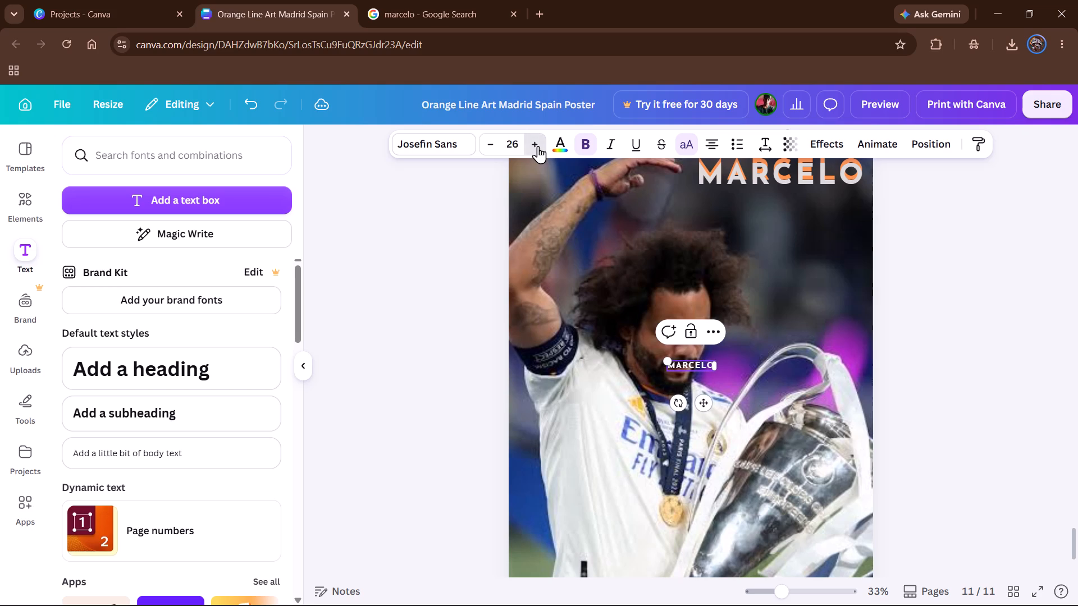
pyautogui.tripleClick(538, 146)
pyautogui.tripleClick(538, 146)
pyautogui.tripleClick(538, 146)
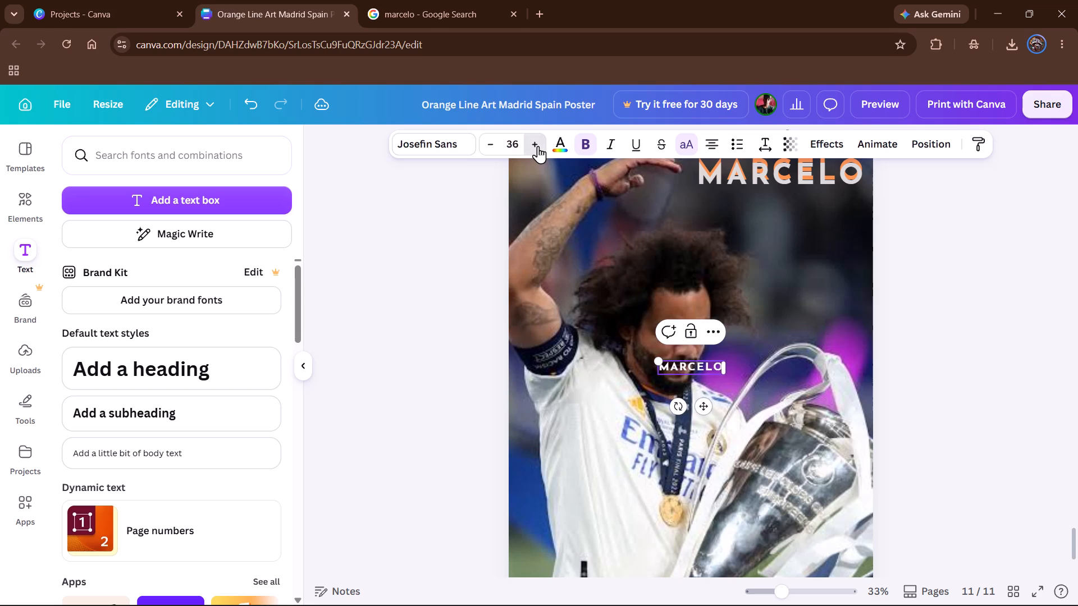
pyautogui.tripleClick(538, 146)
pyautogui.tripleClick(538, 146)
pyautogui.tripleClick(538, 146)
pyautogui.tripleClick(538, 146)
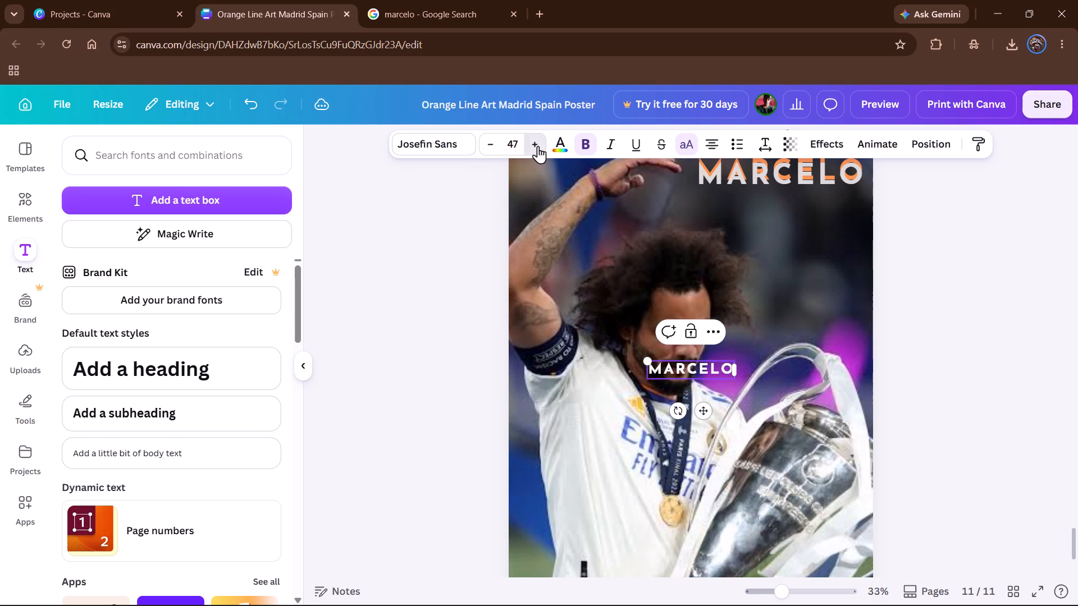
pyautogui.tripleClick(538, 146)
pyautogui.tripleClick(538, 146)
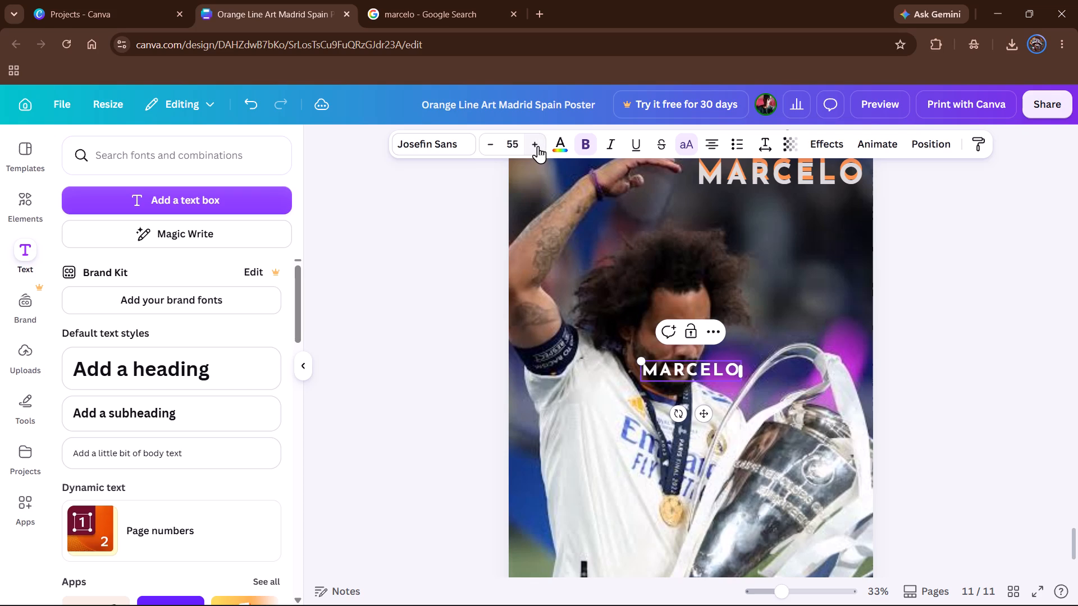
pyautogui.tripleClick(538, 146)
pyautogui.tripleClick(538, 146)
pyautogui.tripleClick(538, 146)
pyautogui.tripleClick(538, 146)
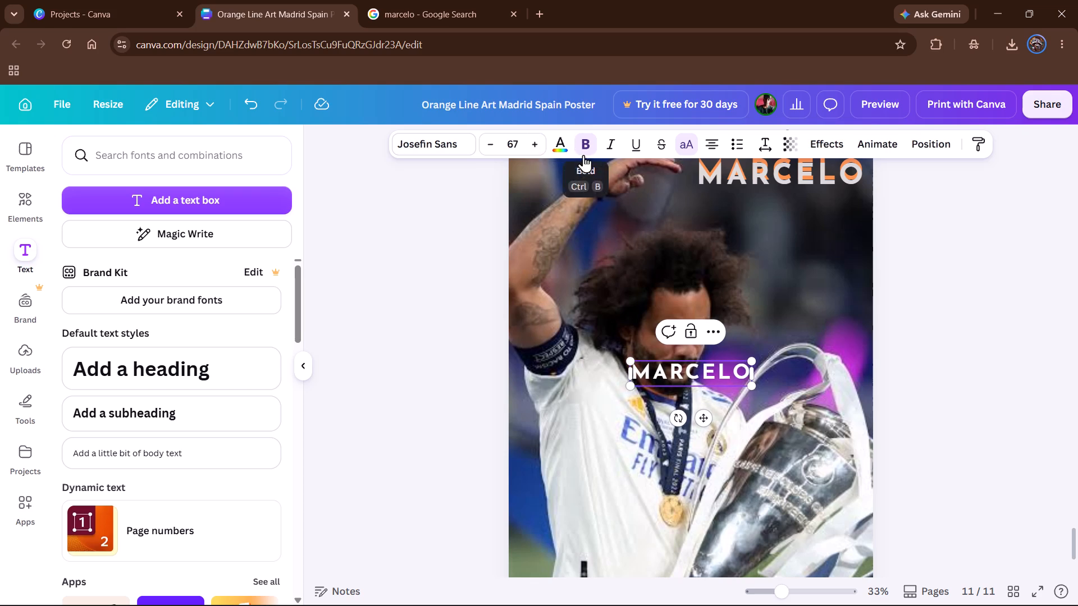
# Try orange and light grey on the new MARCELO text, settling on grey brown (#6b594c).
pyautogui.click(554, 142)
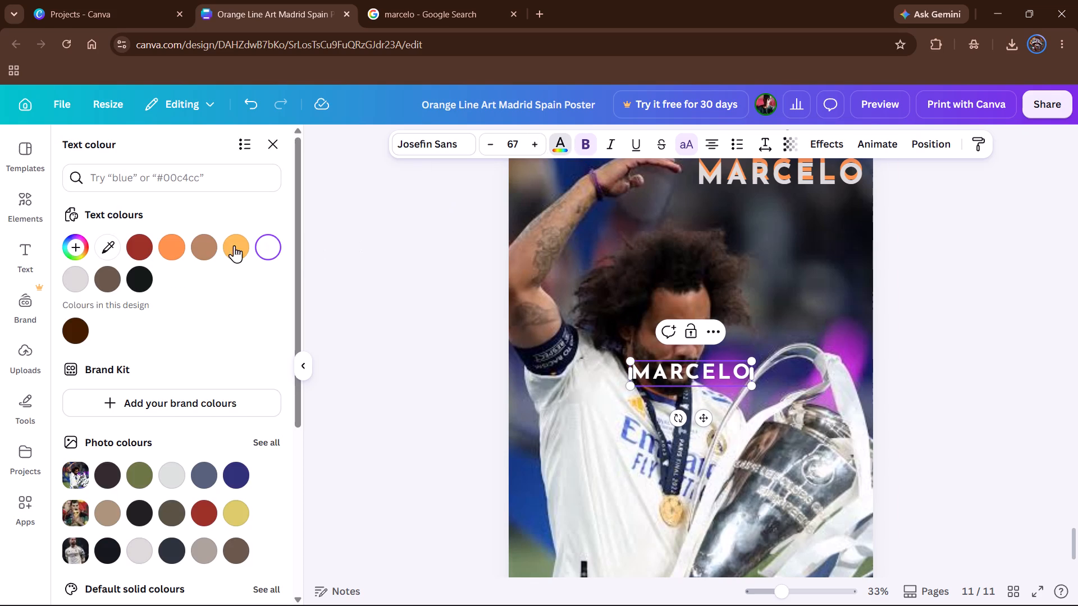
pyautogui.click(173, 252)
pyautogui.scroll(-1, 930, 342)
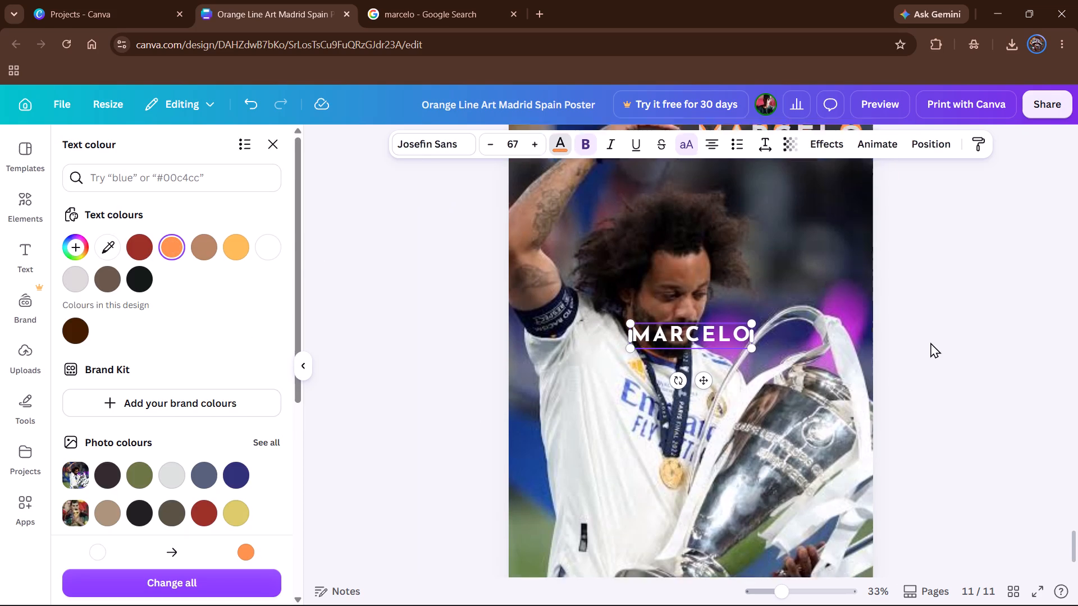
pyautogui.moveTo(747, 303); pyautogui.dragTo(633, 295)
pyautogui.click(173, 249)
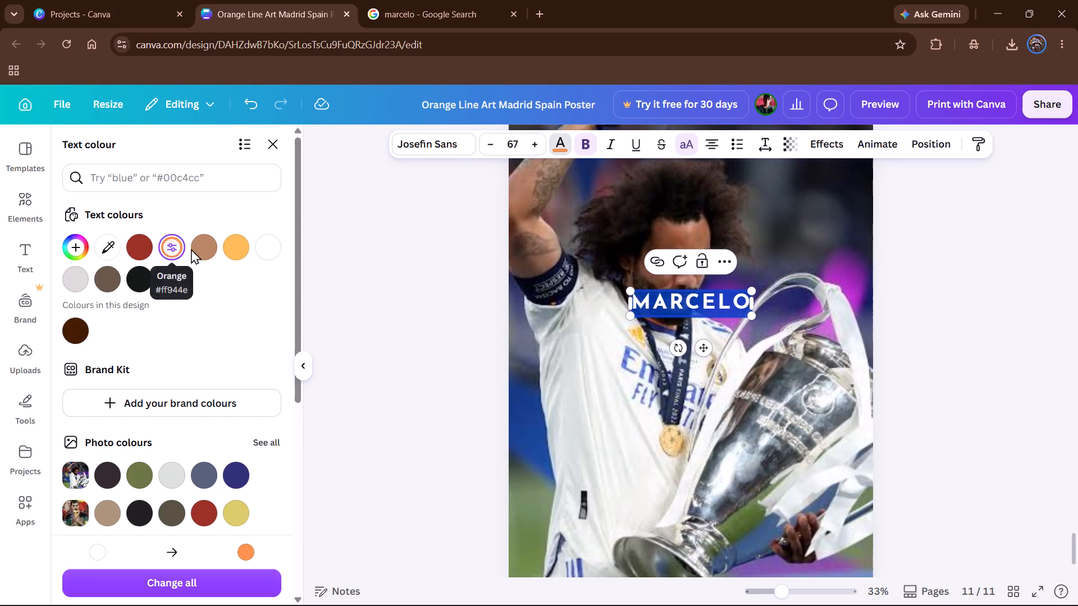
pyautogui.click(194, 249)
pyautogui.click(70, 279)
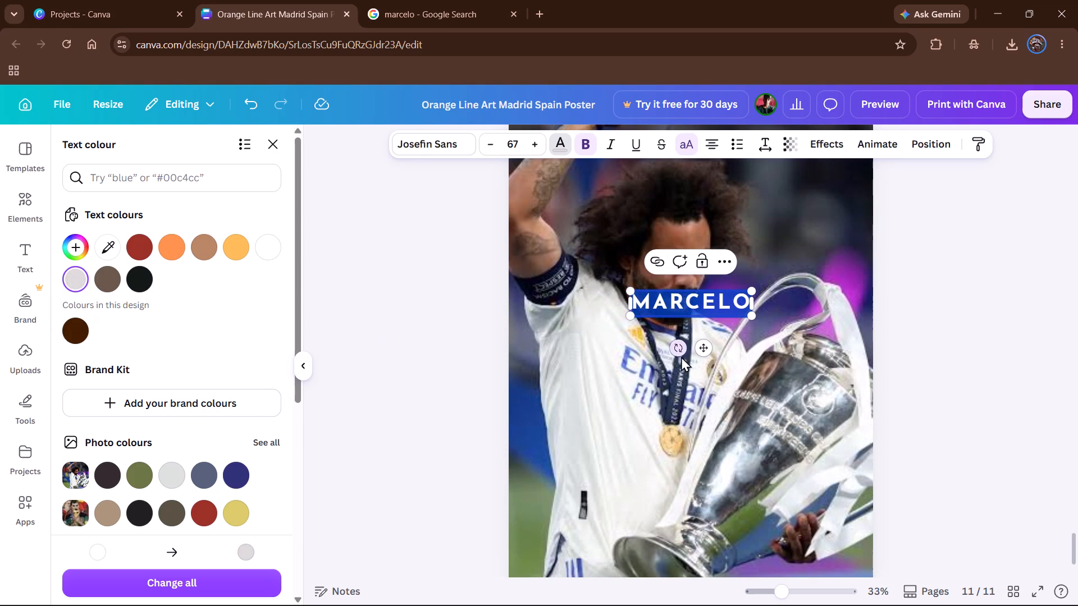
pyautogui.scroll(-2, 770, 356)
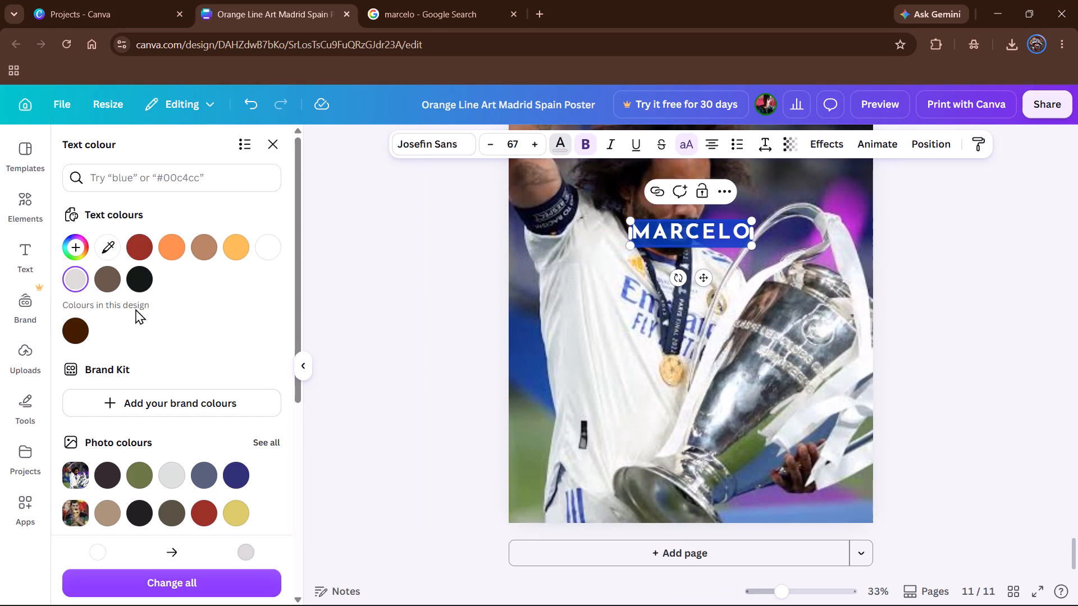
pyautogui.click(111, 283)
# Move the grey-brown MARCELO text to the bottom-left corner of the page 11 photo.
pyautogui.moveTo(700, 280); pyautogui.dragTo(691, 301)
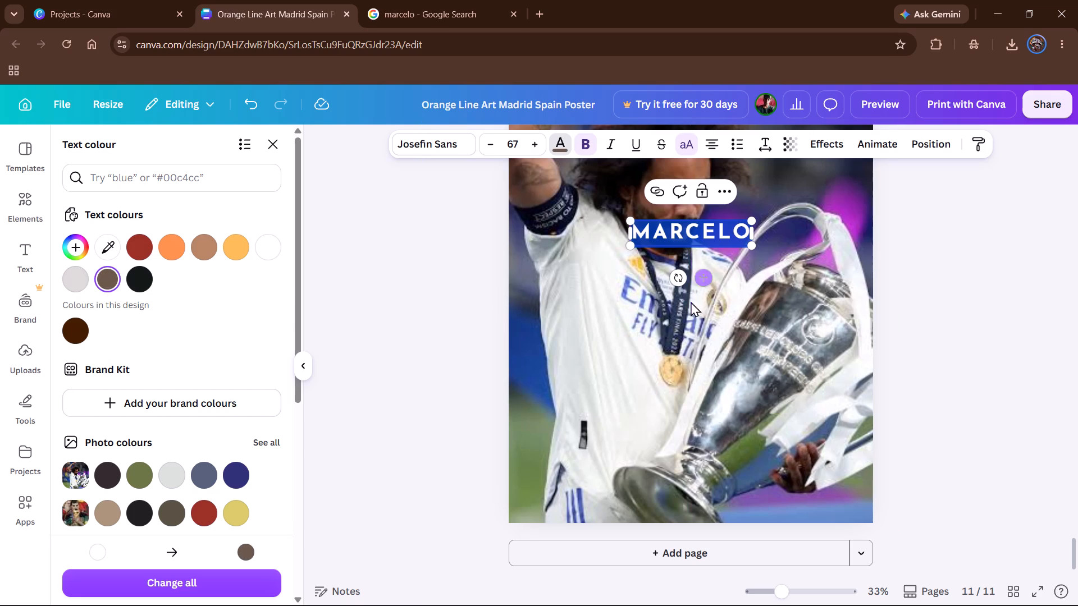
pyautogui.moveTo(691, 301); pyautogui.dragTo(575, 542)
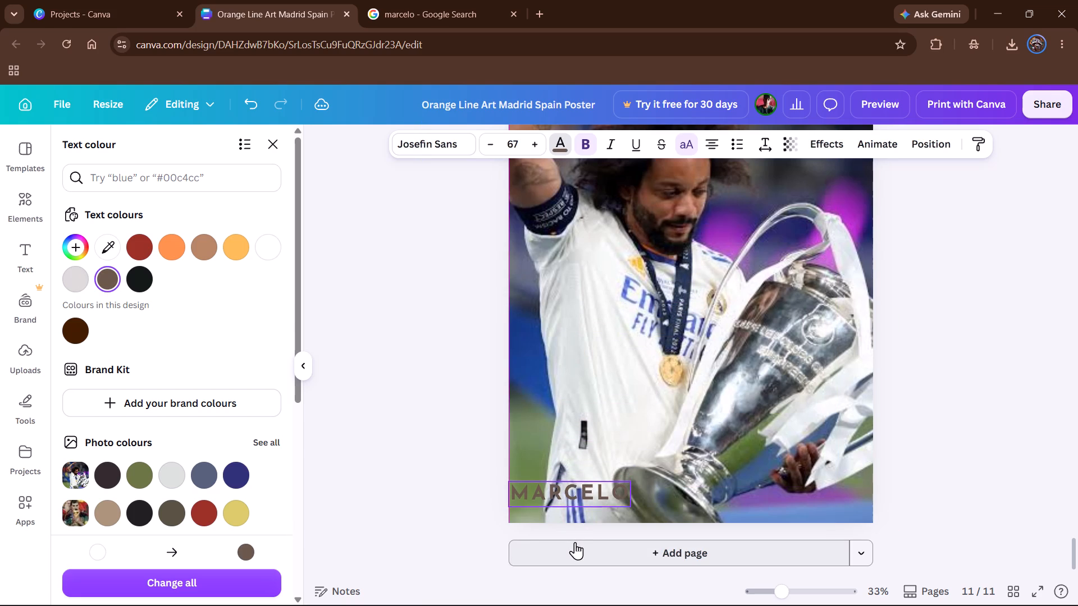
pyautogui.moveTo(575, 542); pyautogui.dragTo(574, 536)
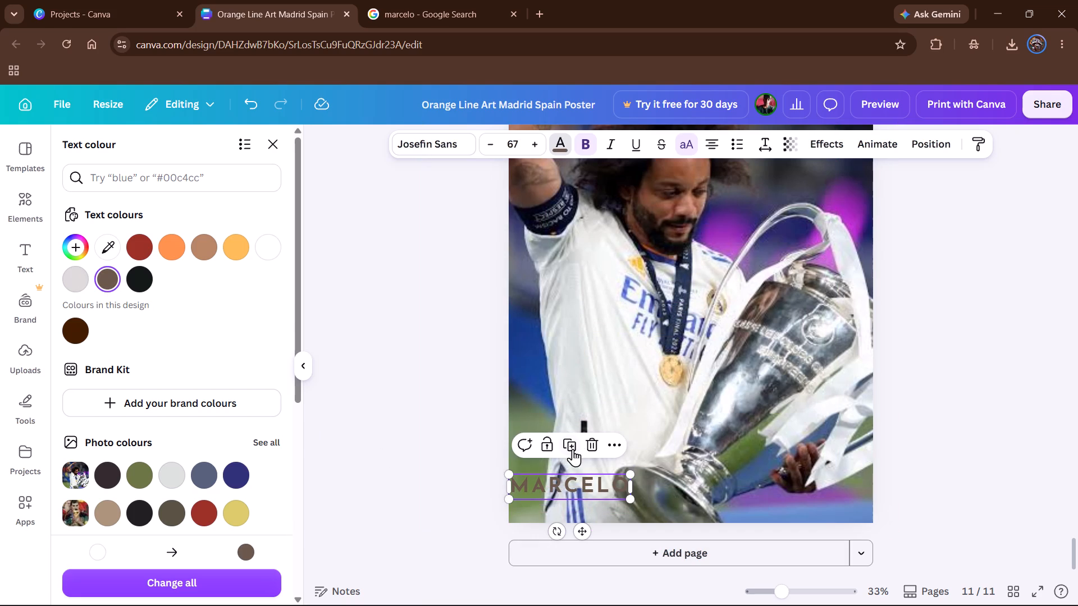
# Duplicate the grey-brown MARCELO text and colour the copy dark grey turquoise.
pyautogui.click(572, 449)
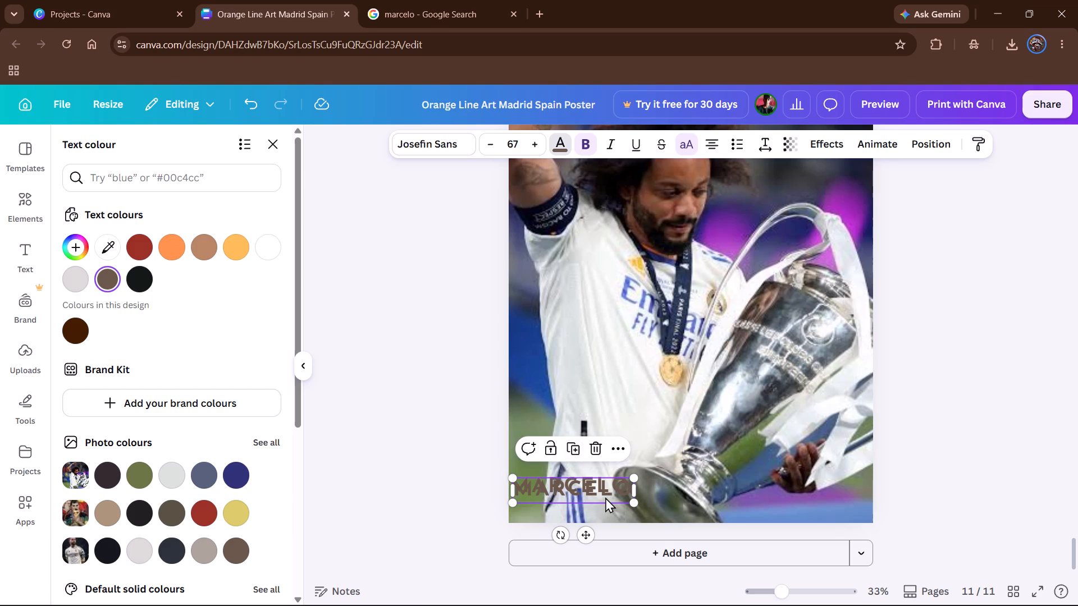
pyautogui.click(77, 281)
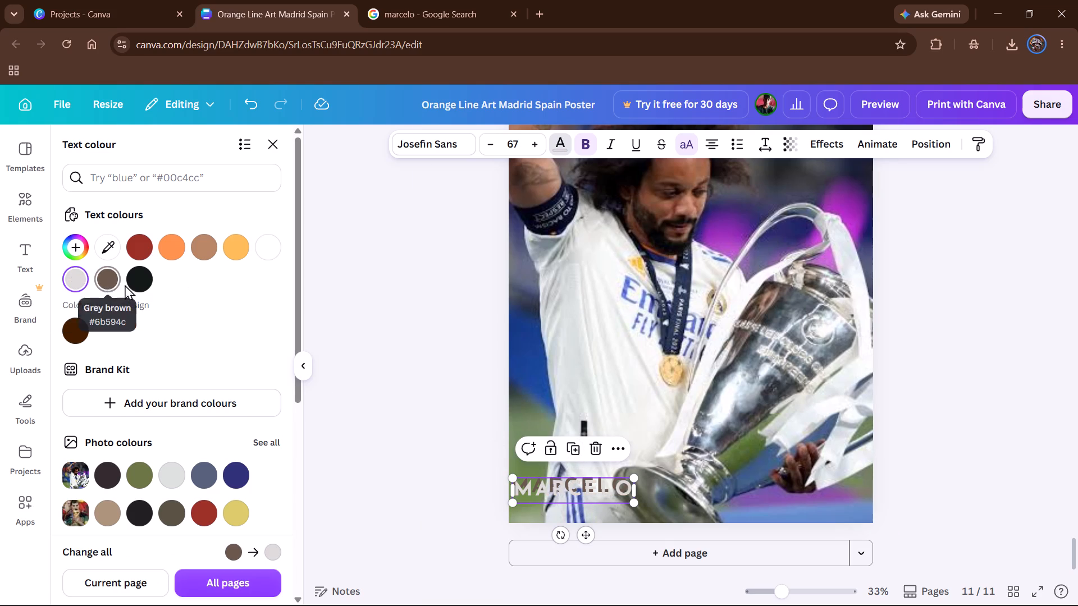
pyautogui.click(145, 286)
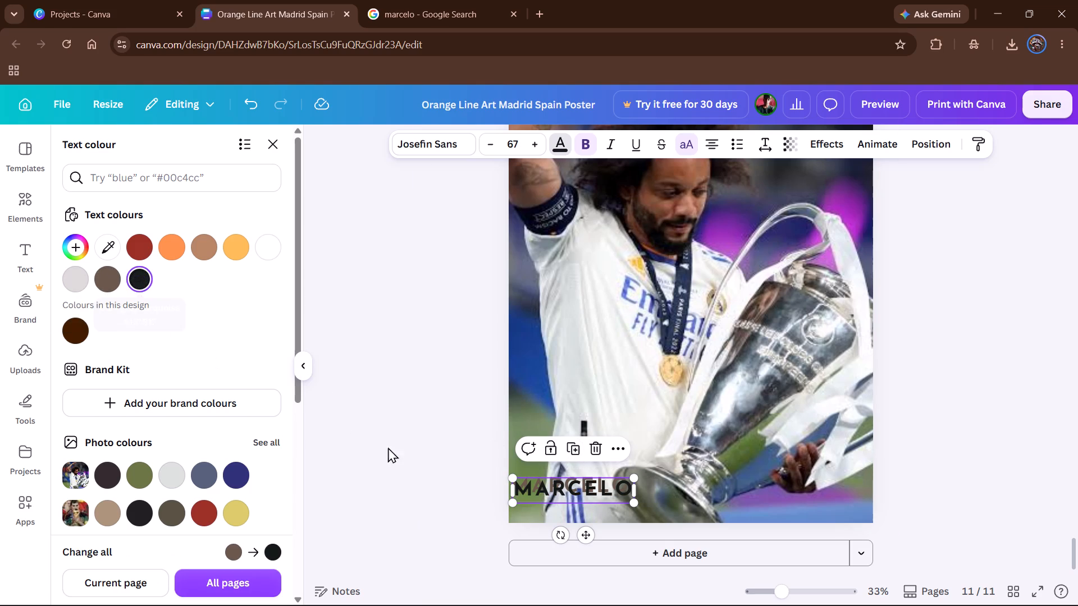
# Align the dark MARCELO copy over the grey-brown one with a slight sideways offset in the page's bottom-left corner.
pyautogui.moveTo(524, 492); pyautogui.dragTo(524, 478)
pyautogui.moveTo(546, 493); pyautogui.dragTo(551, 501)
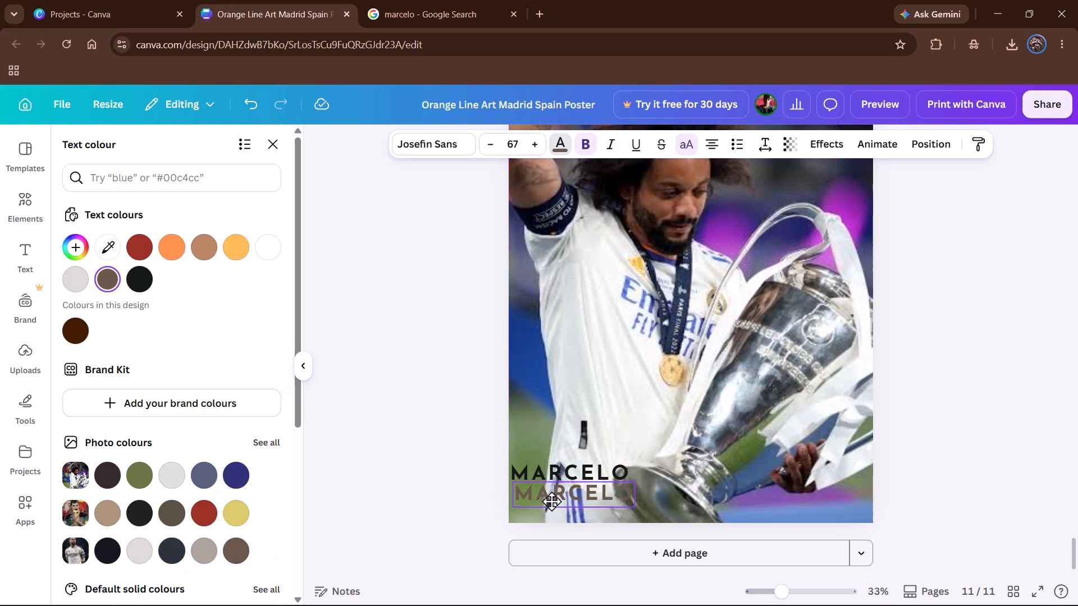
pyautogui.moveTo(551, 501); pyautogui.dragTo(555, 511)
pyautogui.moveTo(552, 478); pyautogui.dragTo(552, 494)
pyautogui.moveTo(557, 511); pyautogui.dragTo(552, 503)
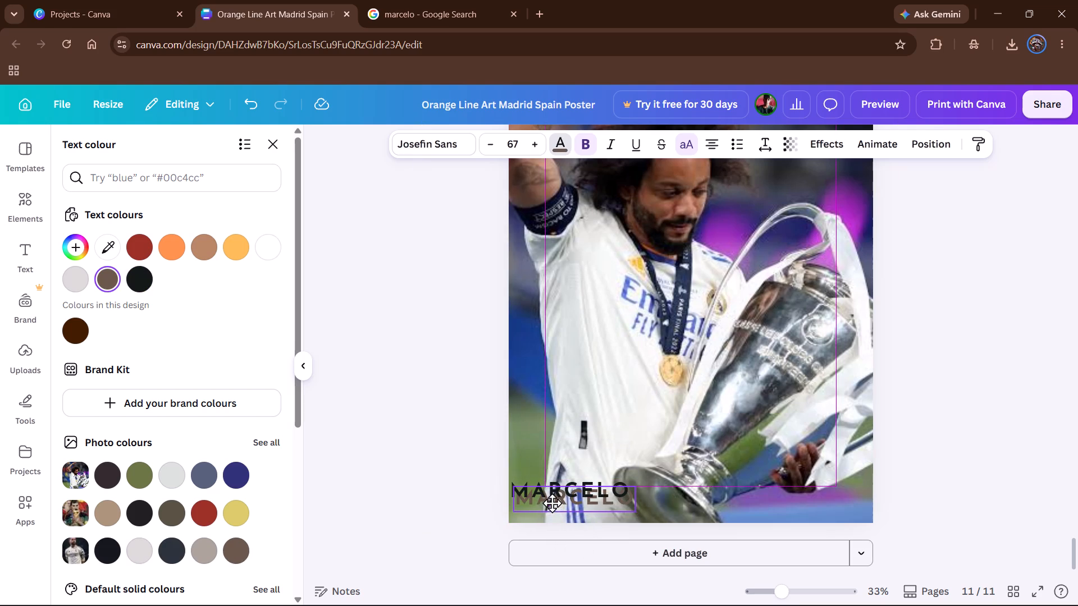
pyautogui.moveTo(552, 503); pyautogui.dragTo(551, 504)
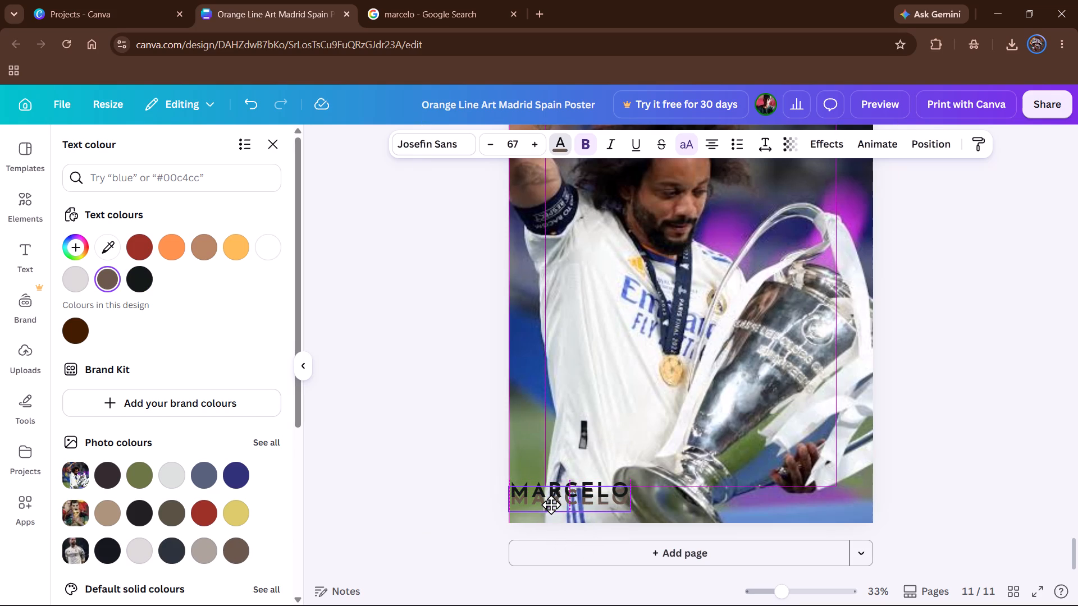
pyautogui.moveTo(551, 504); pyautogui.dragTo(552, 502)
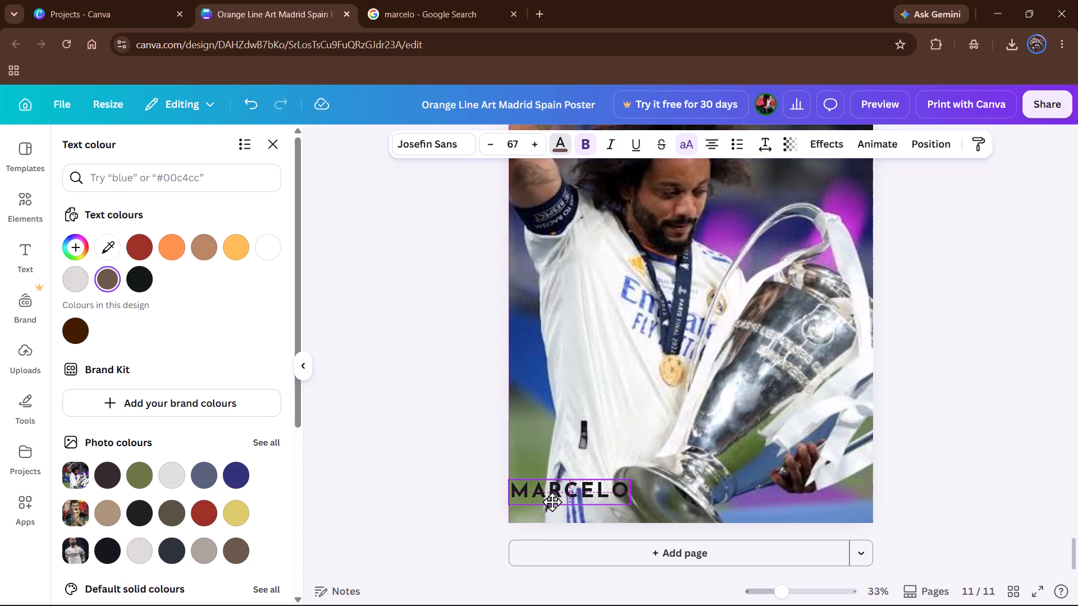
pyautogui.moveTo(552, 502); pyautogui.dragTo(552, 501)
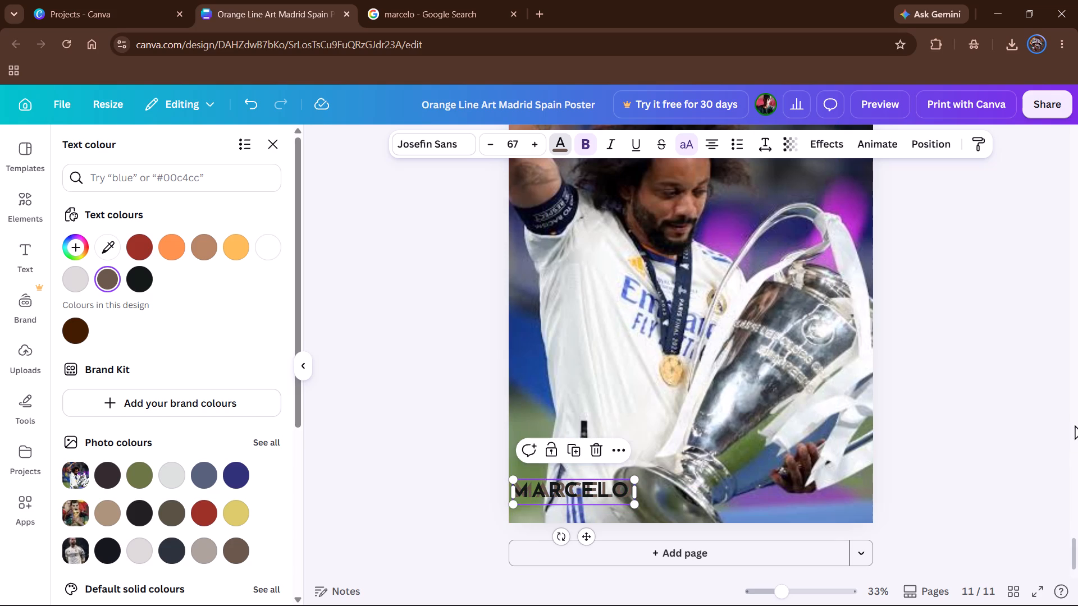
pyautogui.click(1015, 401)
pyautogui.click(674, 391)
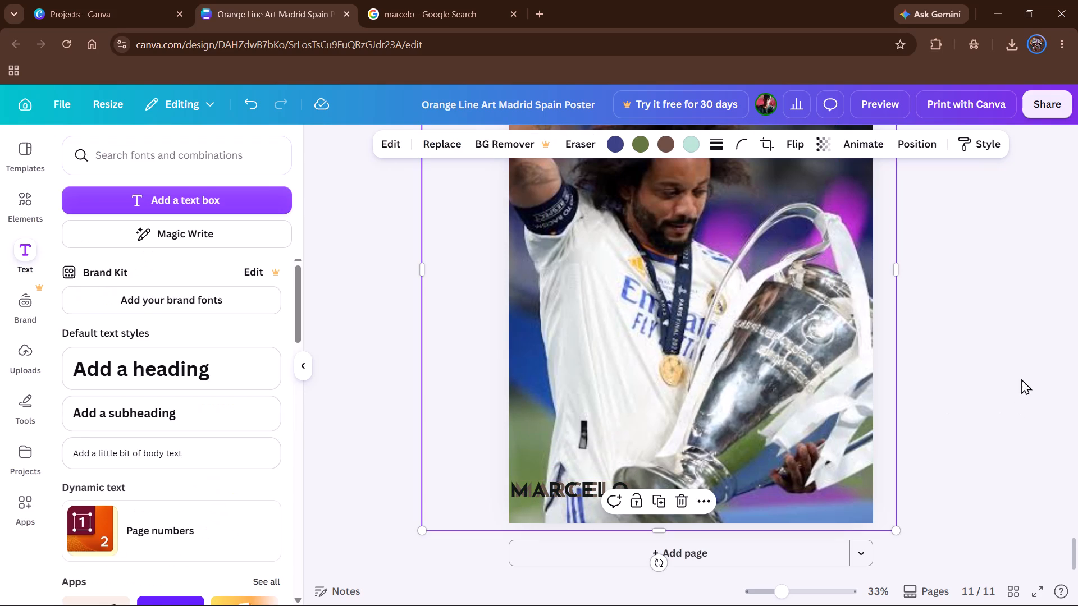
# Enlarge the dark MARCELO copy in the photo's bottom-left corner to font size 79 and widen its box to fit one line.
pyautogui.scroll(3, 978, 380)
pyautogui.scroll(-2, 978, 380)
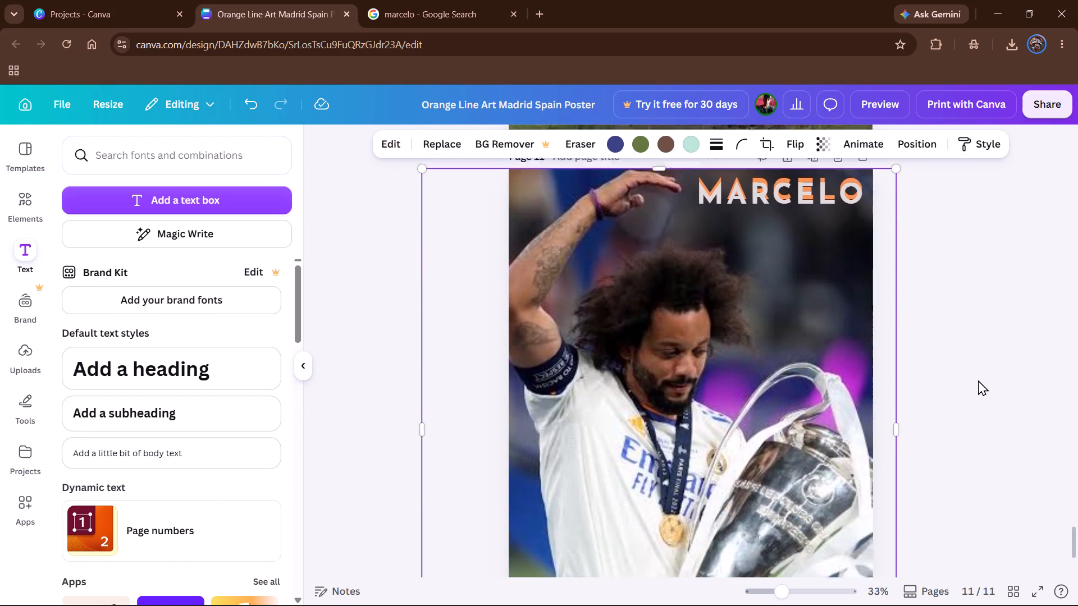
pyautogui.scroll(-2, 978, 380)
pyautogui.click(550, 492)
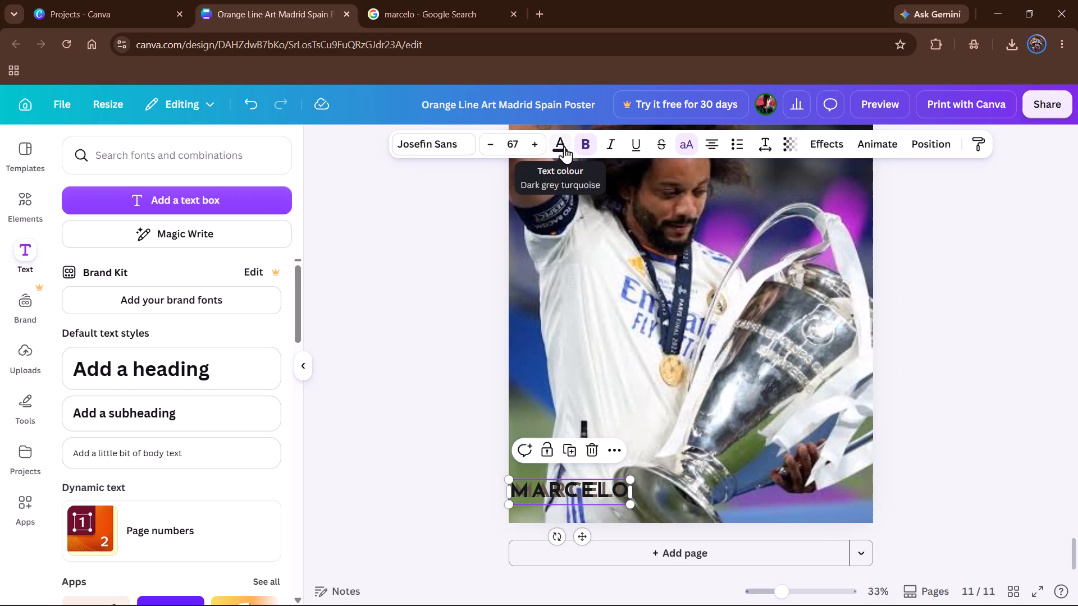
pyautogui.doubleClick(536, 144)
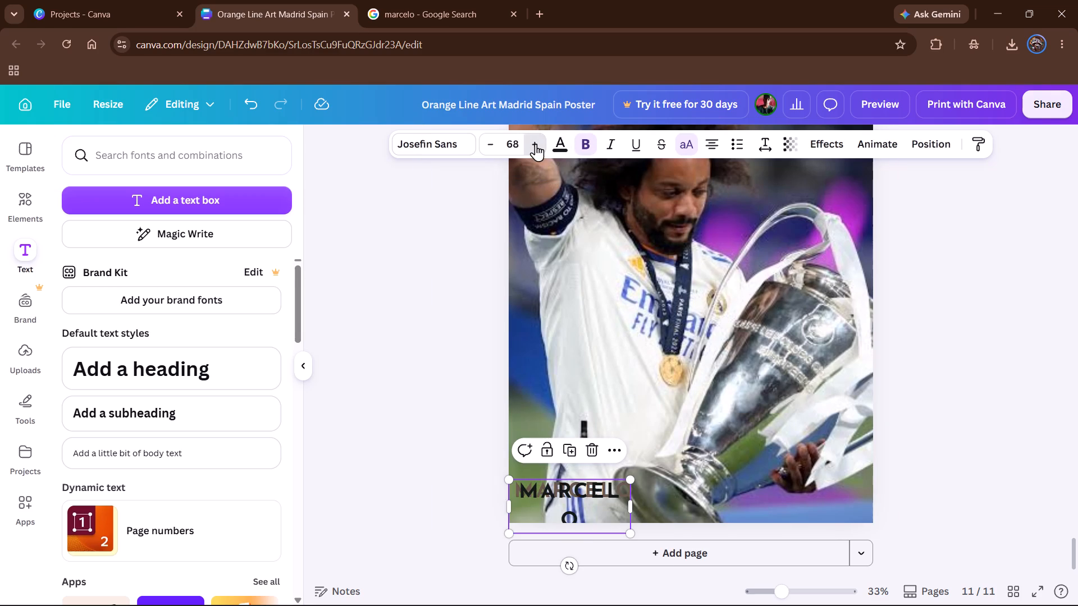
pyautogui.tripleClick(536, 144)
pyautogui.doubleClick(536, 144)
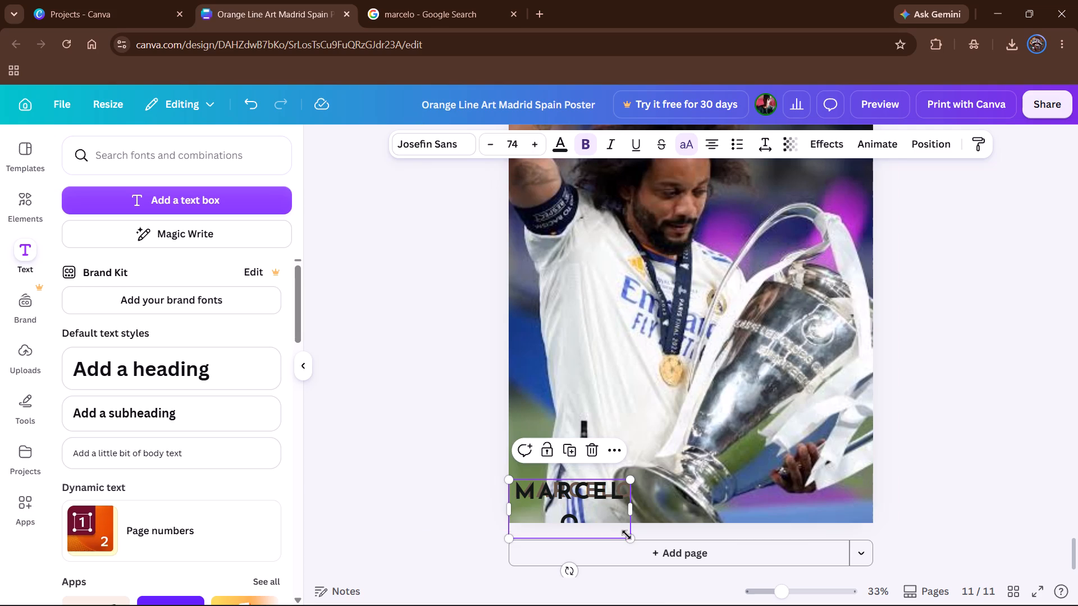
pyautogui.moveTo(629, 538); pyautogui.dragTo(684, 430)
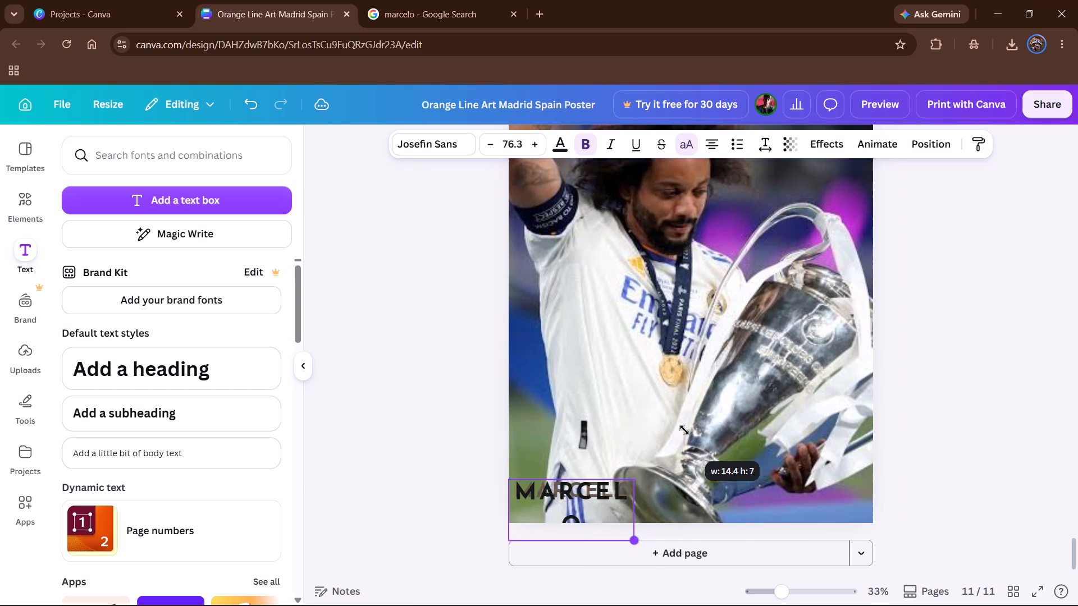
pyautogui.moveTo(684, 430); pyautogui.dragTo(686, 429)
pyautogui.moveTo(636, 505); pyautogui.dragTo(659, 501)
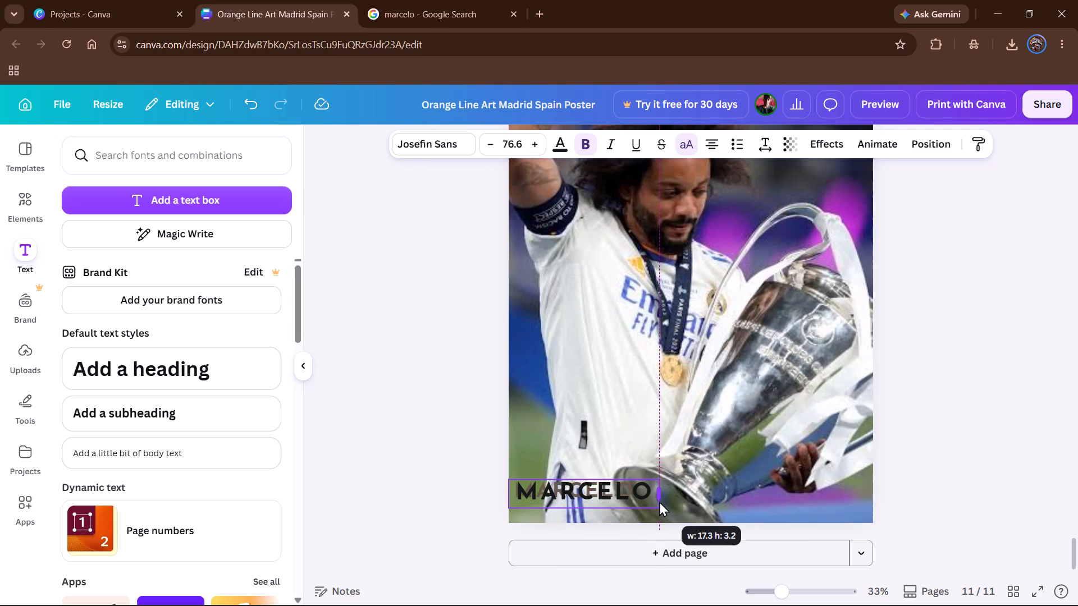
pyautogui.moveTo(659, 501); pyautogui.dragTo(695, 514)
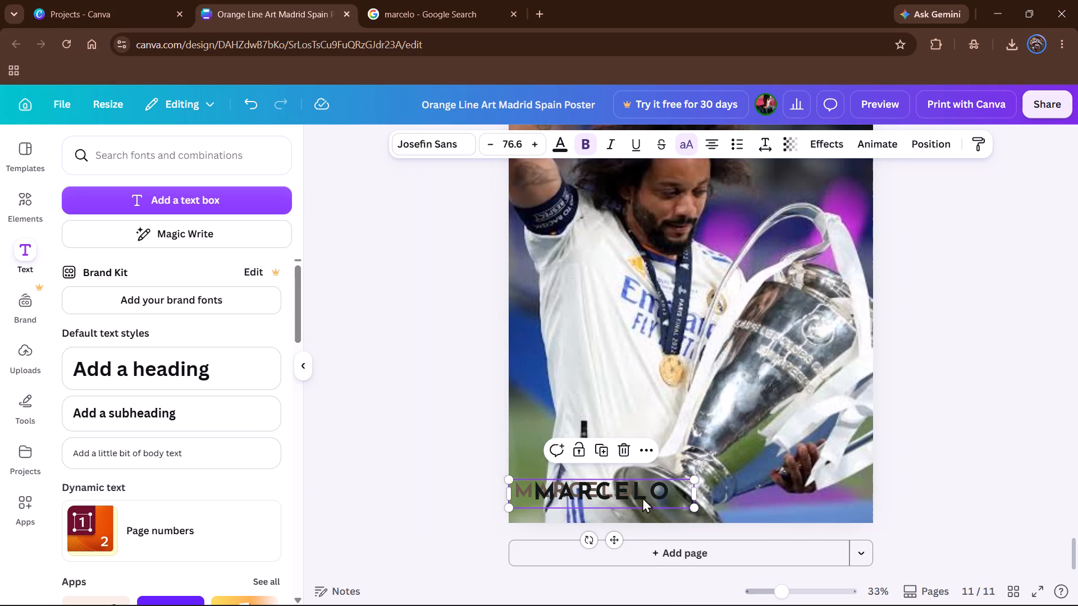
pyautogui.moveTo(694, 506); pyautogui.dragTo(696, 527)
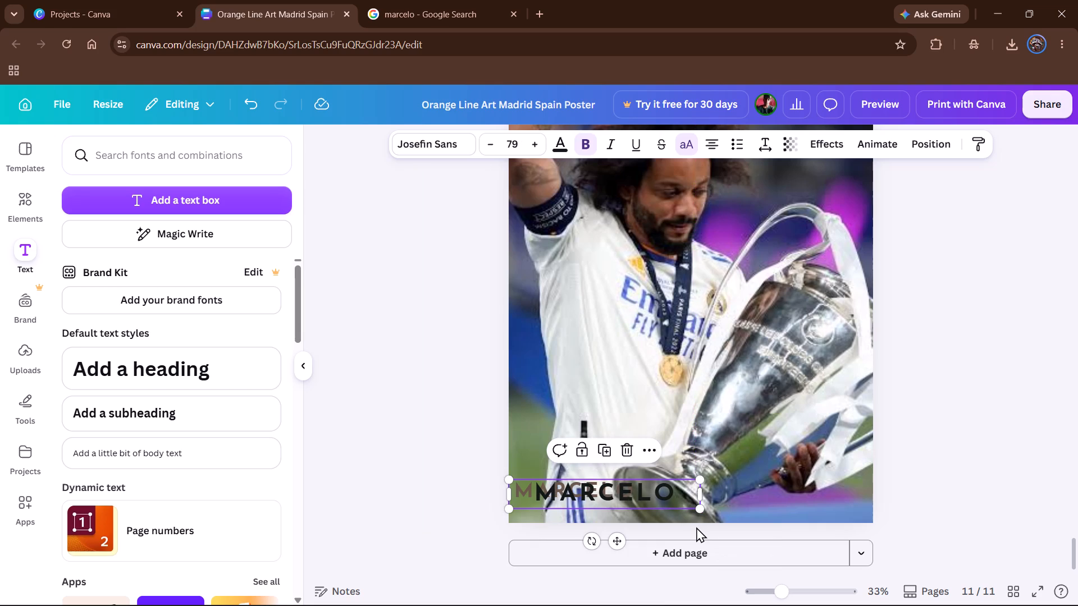
# Separate the two bottom MARCELO texts, placing the dark one against the photo's left edge and the grey-brown one below and right of it.
pyautogui.moveTo(627, 491); pyautogui.dragTo(616, 498)
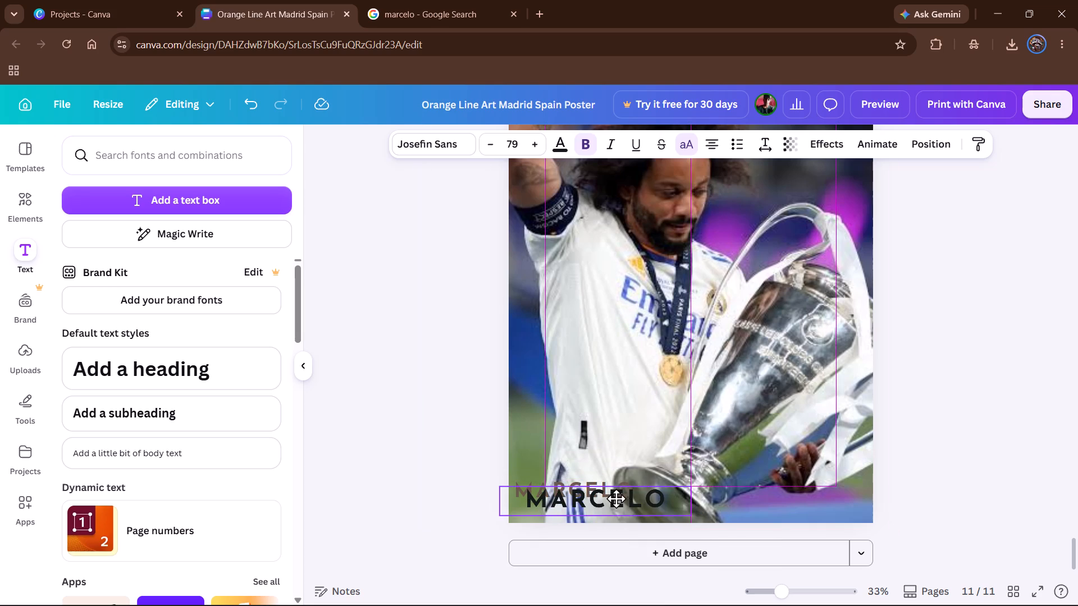
pyautogui.moveTo(616, 498); pyautogui.dragTo(601, 468)
pyautogui.moveTo(606, 501); pyautogui.dragTo(630, 509)
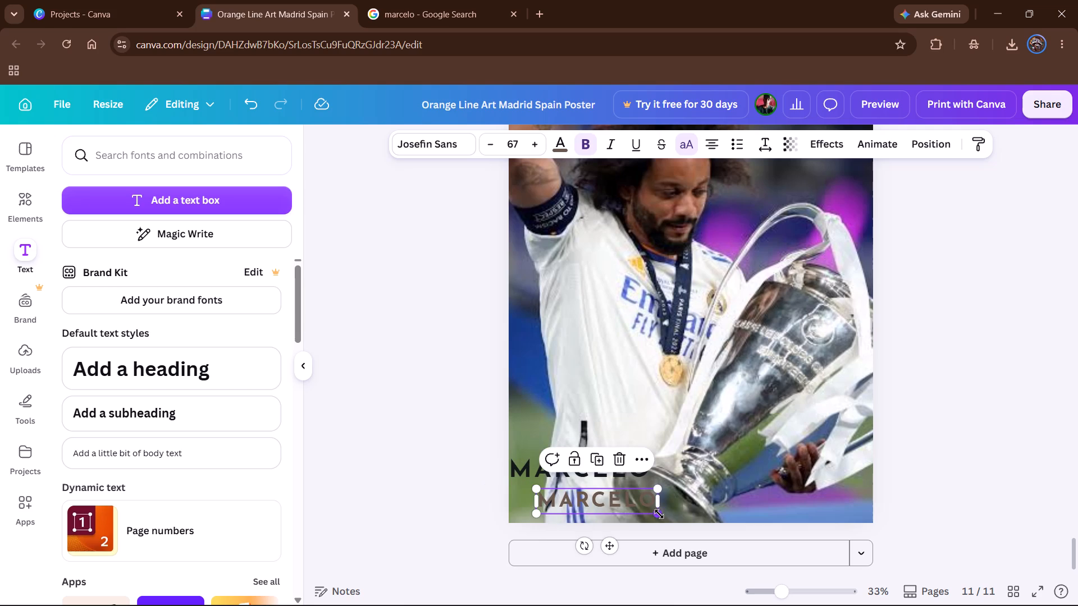
pyautogui.moveTo(657, 502); pyautogui.dragTo(684, 504)
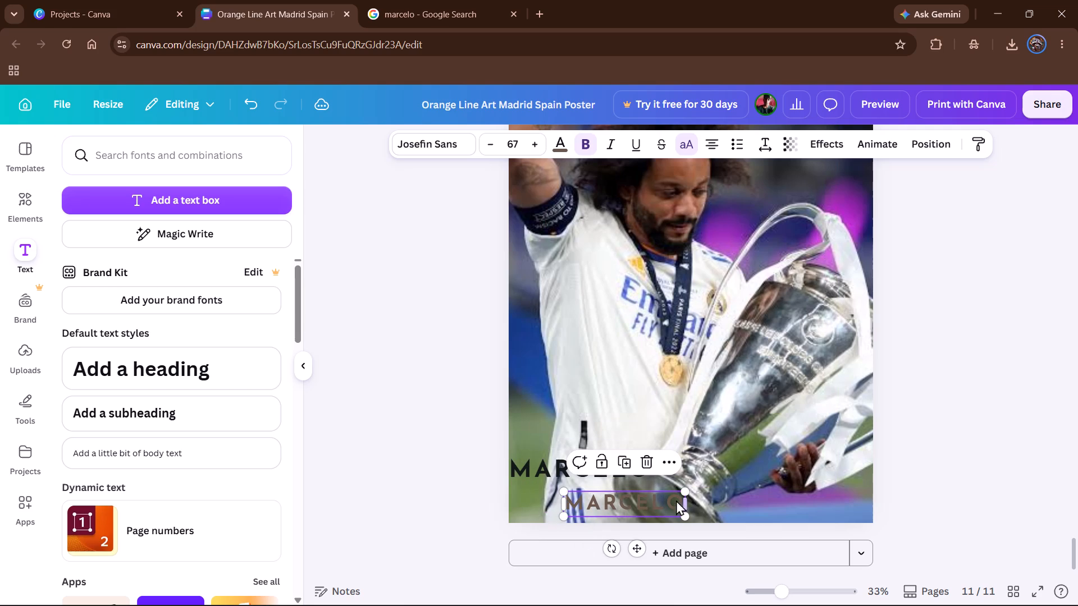
pyautogui.moveTo(552, 470); pyautogui.dragTo(551, 483)
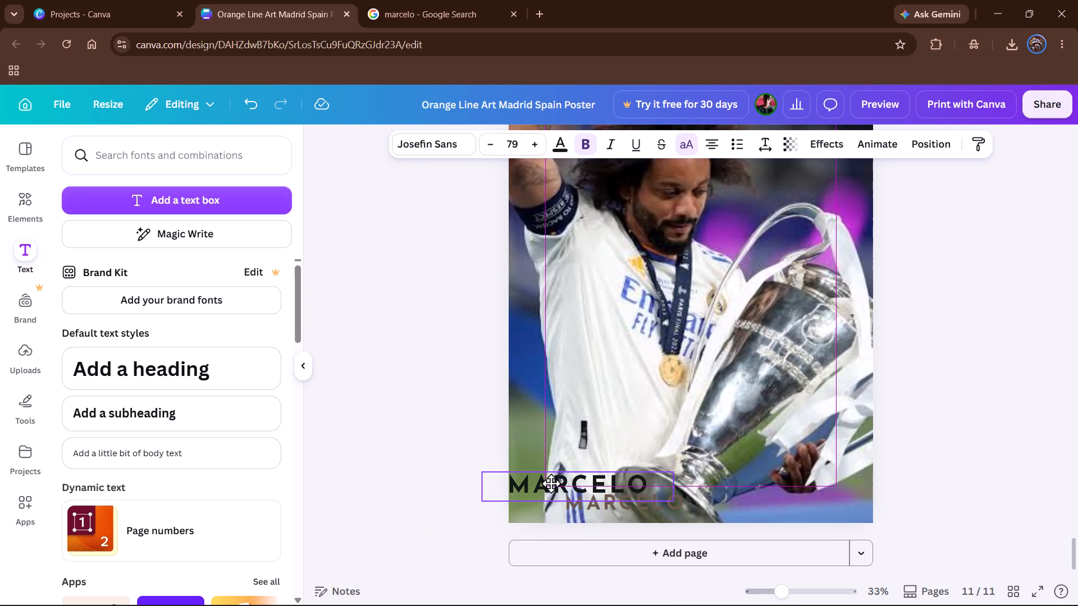
pyautogui.moveTo(551, 483); pyautogui.dragTo(551, 485)
pyautogui.moveTo(551, 485); pyautogui.dragTo(551, 488)
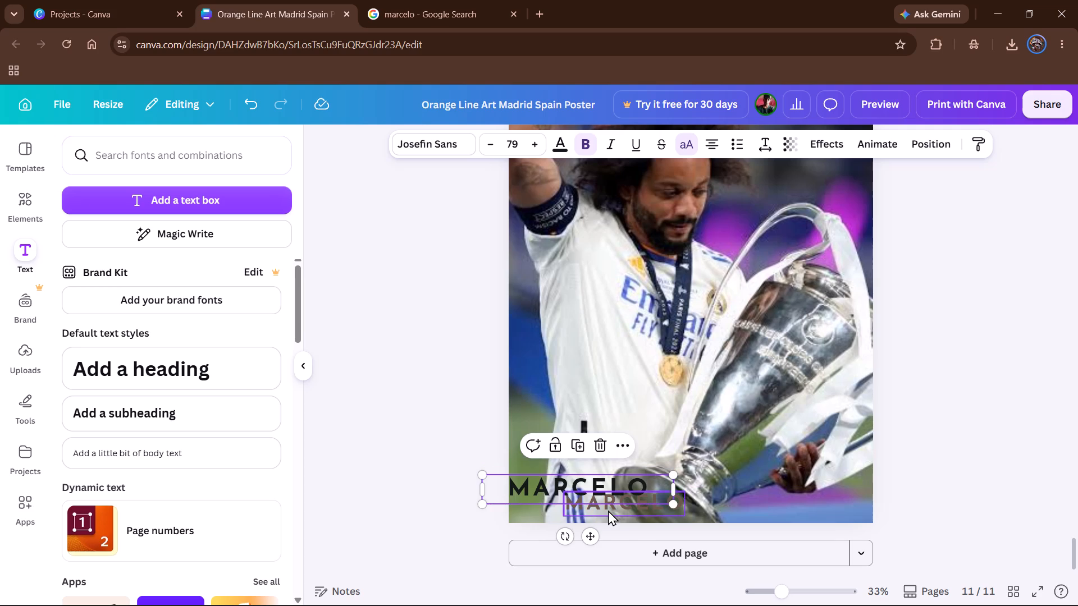
# Bring the grey-brown MARCELO just beneath the dark one and enlarge it to about font size 75.
pyautogui.moveTo(614, 510); pyautogui.dragTo(578, 498)
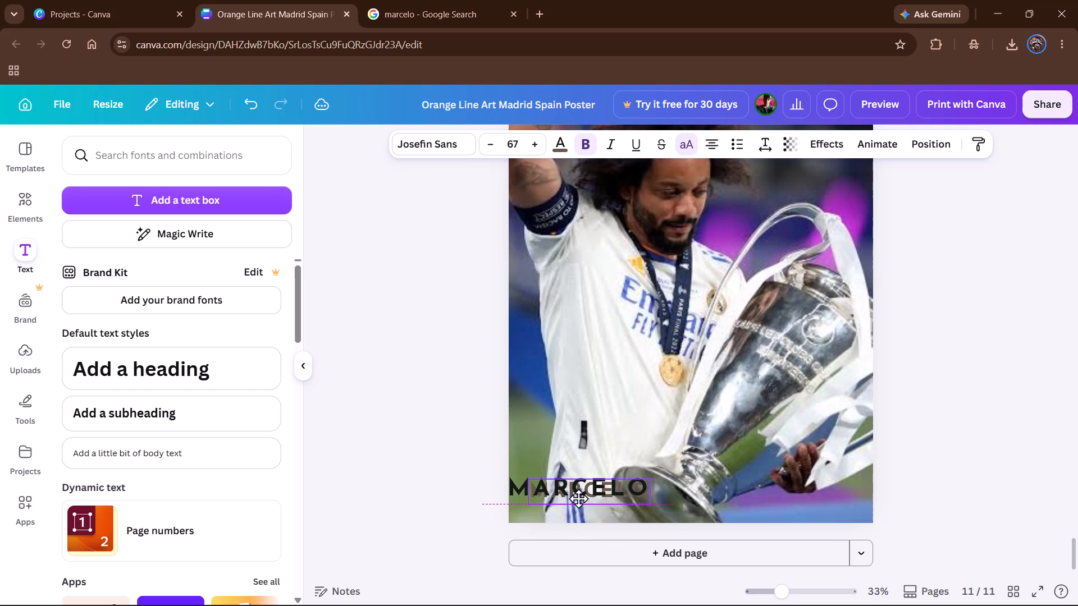
pyautogui.moveTo(578, 498); pyautogui.dragTo(571, 502)
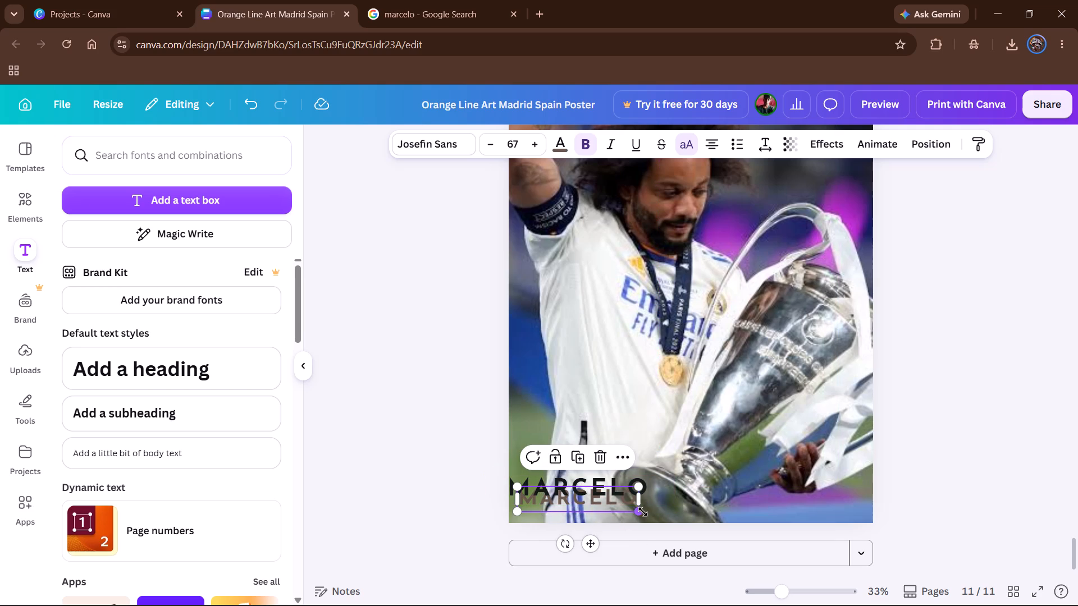
pyautogui.moveTo(635, 512); pyautogui.dragTo(639, 520)
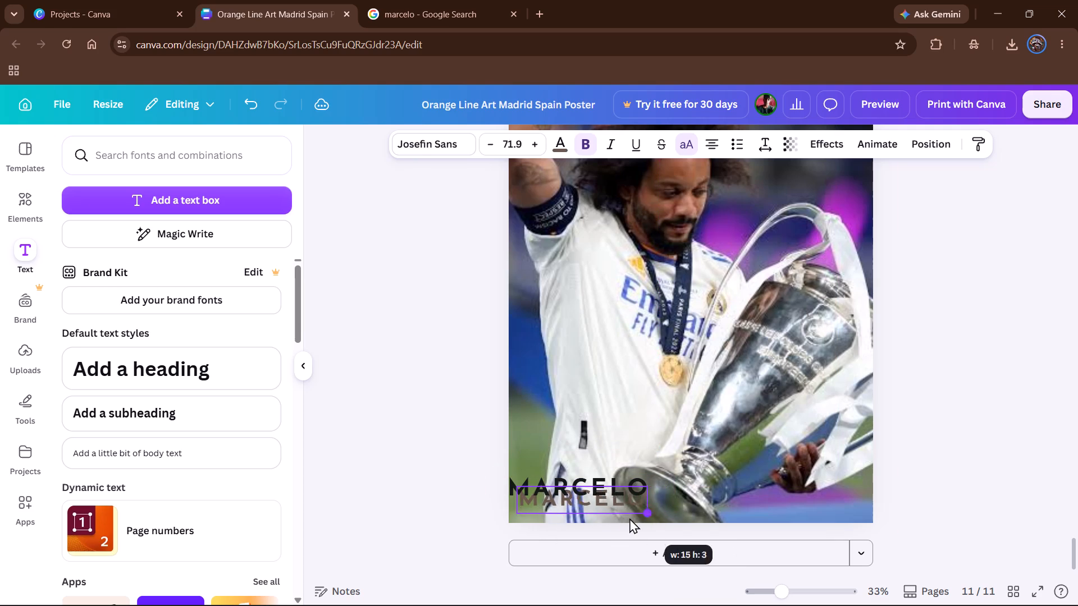
pyautogui.click(623, 515)
pyautogui.moveTo(620, 511); pyautogui.dragTo(614, 502)
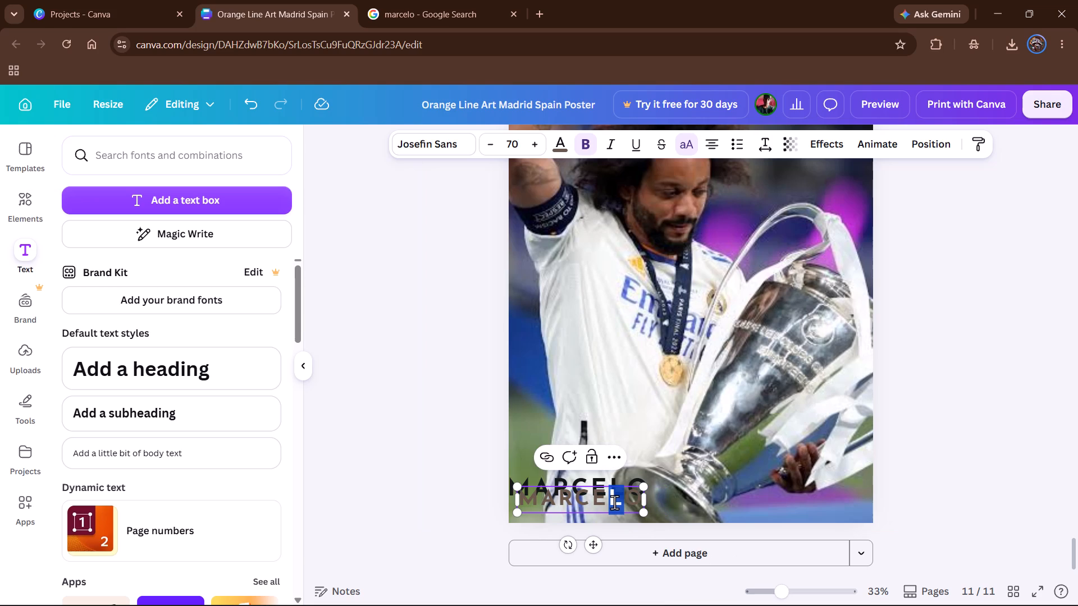
pyautogui.moveTo(640, 512); pyautogui.dragTo(648, 518)
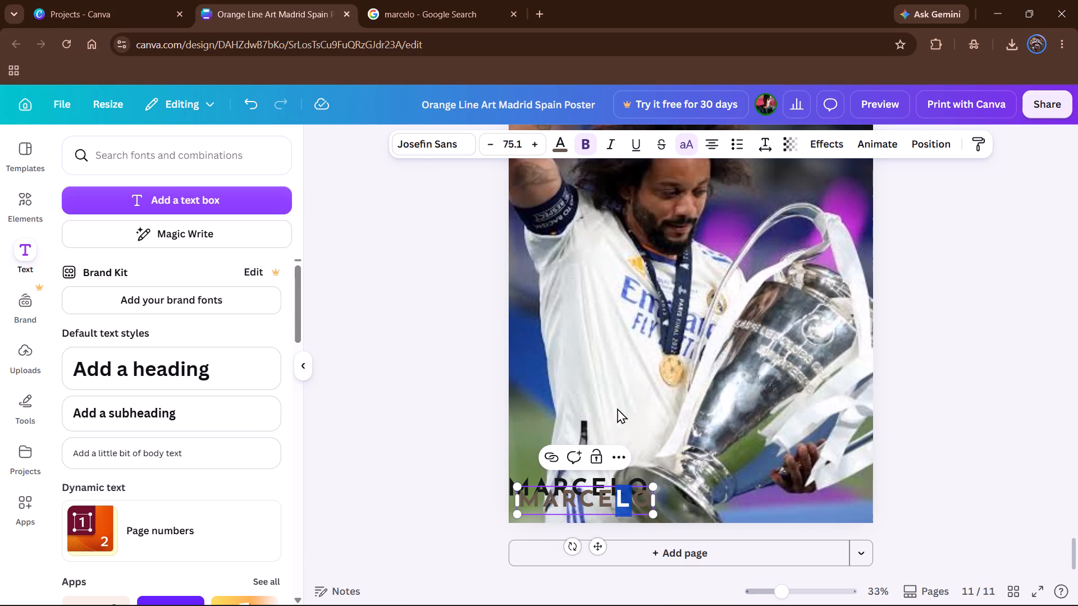
# Shift the grey-brown MARCELO slightly up and left so it sits directly behind the dark one.
pyautogui.click(617, 408)
pyautogui.click(574, 506)
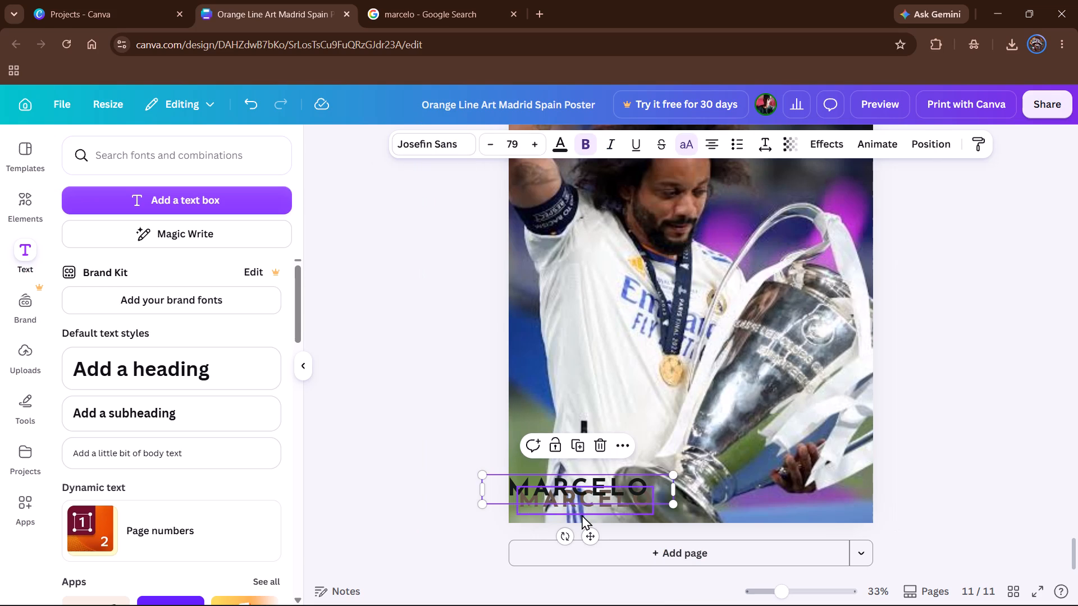
pyautogui.click(582, 515)
pyautogui.moveTo(582, 508); pyautogui.dragTo(577, 500)
pyautogui.click(932, 431)
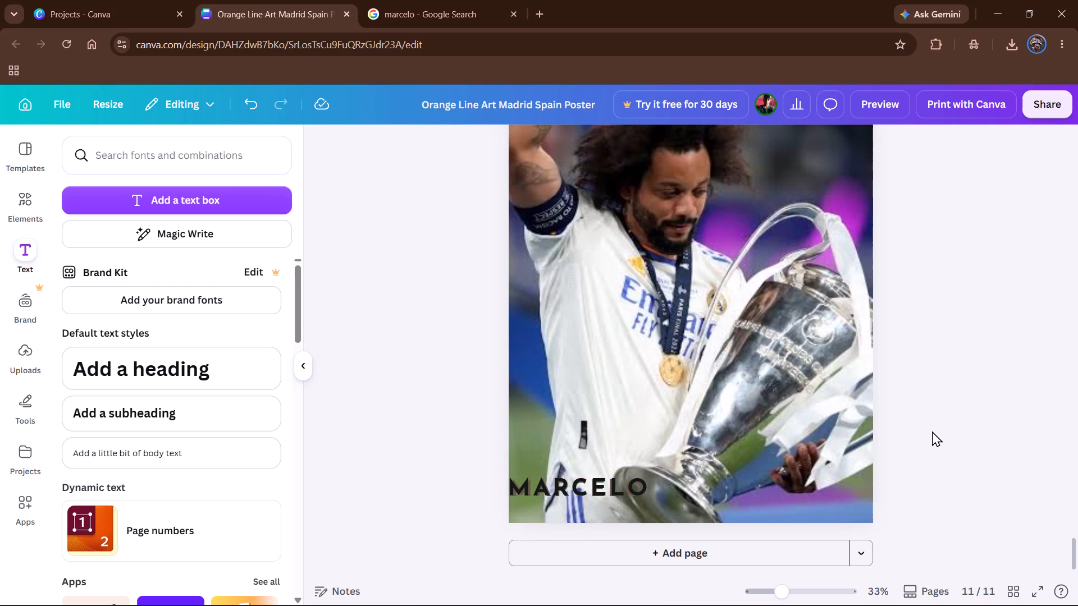
# Add a new page after page 11.
pyautogui.scroll(3, 1003, 419)
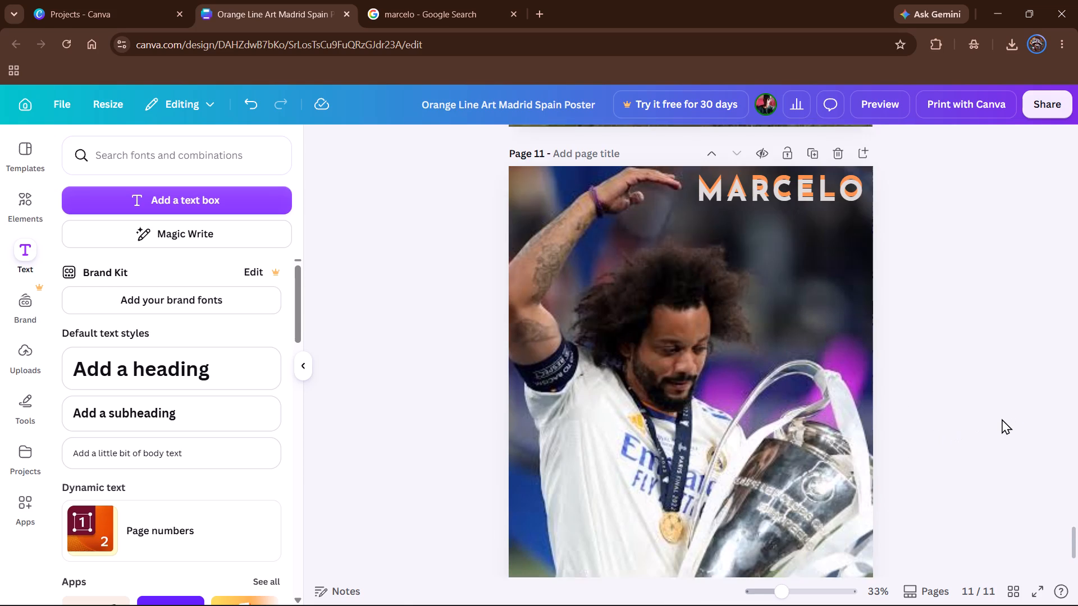
pyautogui.scroll(-7, 1002, 419)
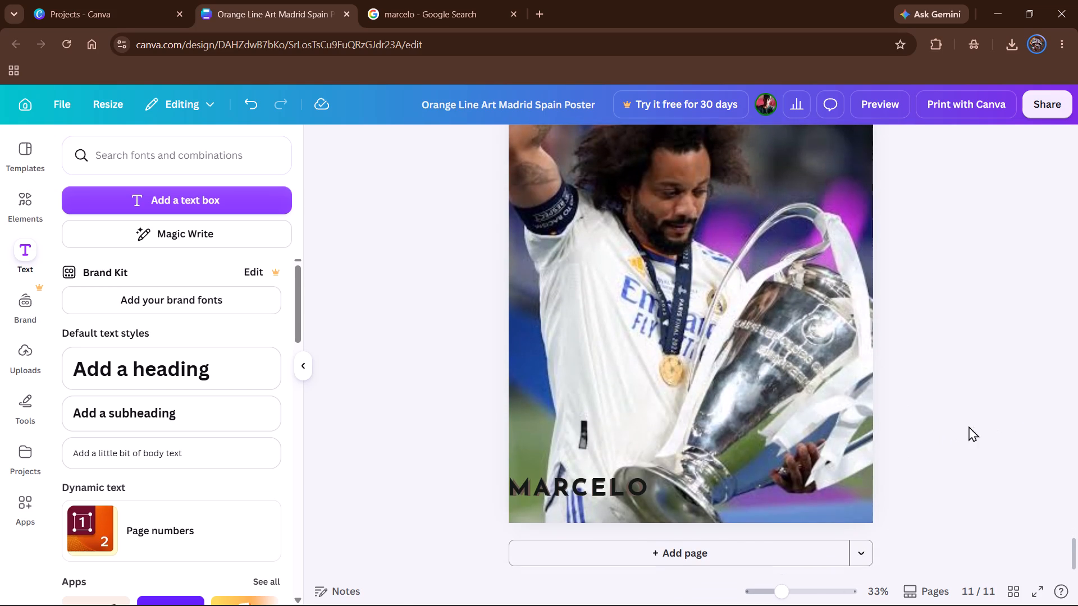
pyautogui.click(649, 551)
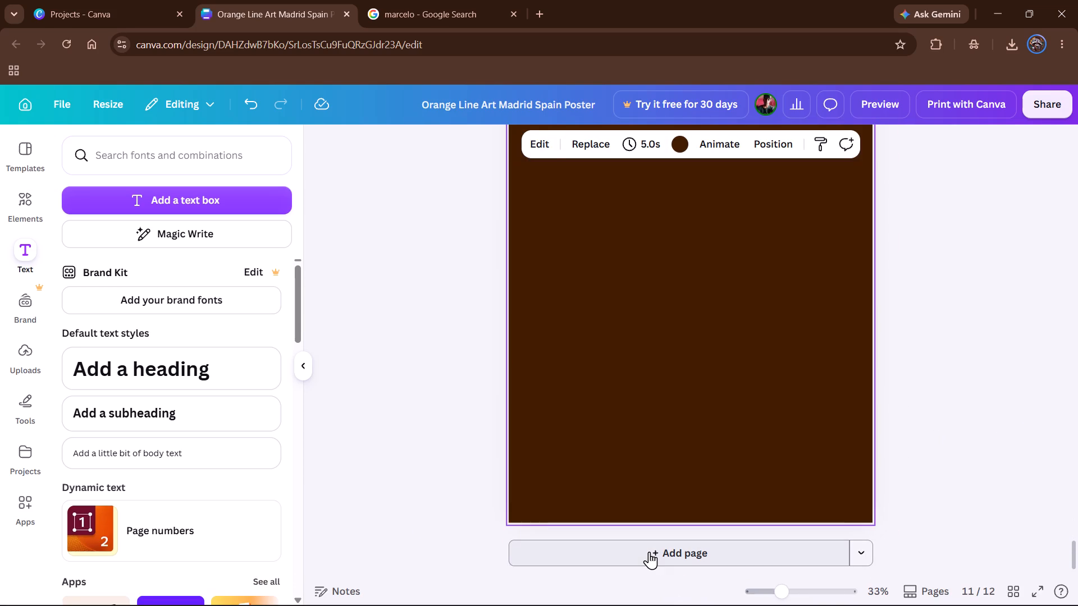
# Switch to the Google image results and replace the marcelo query with a search for "best cb for rm".
pyautogui.click(459, 0)
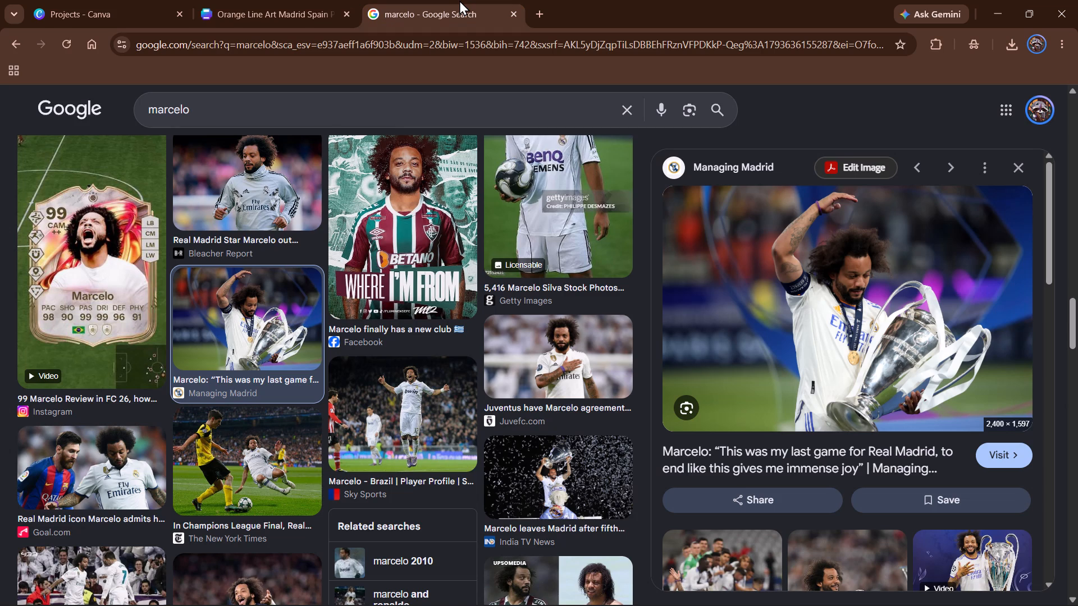
pyautogui.scroll(-1, 477, 412)
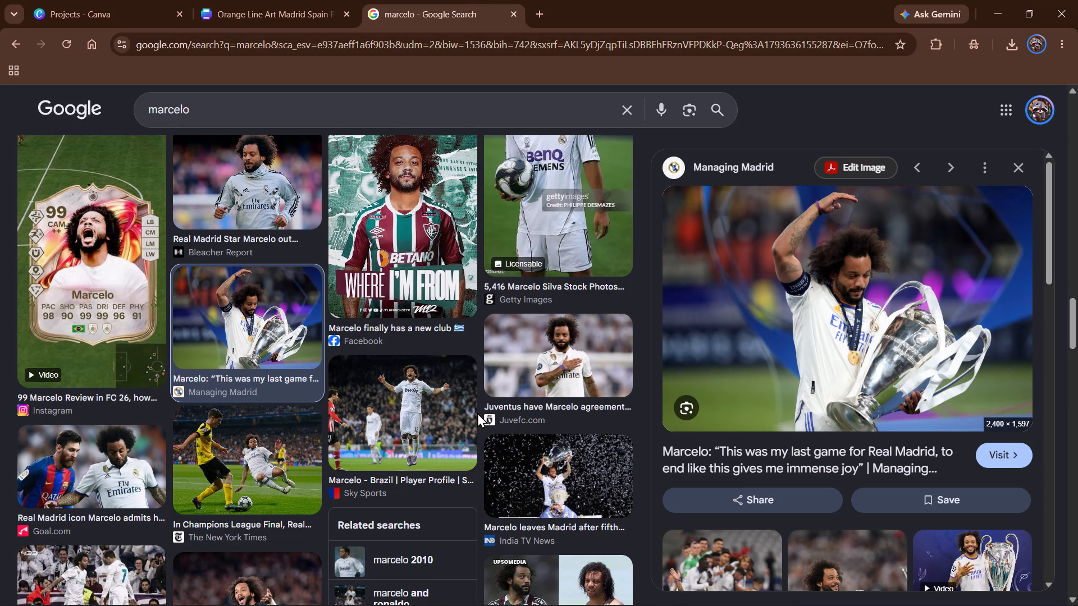
pyautogui.scroll(-6, 477, 412)
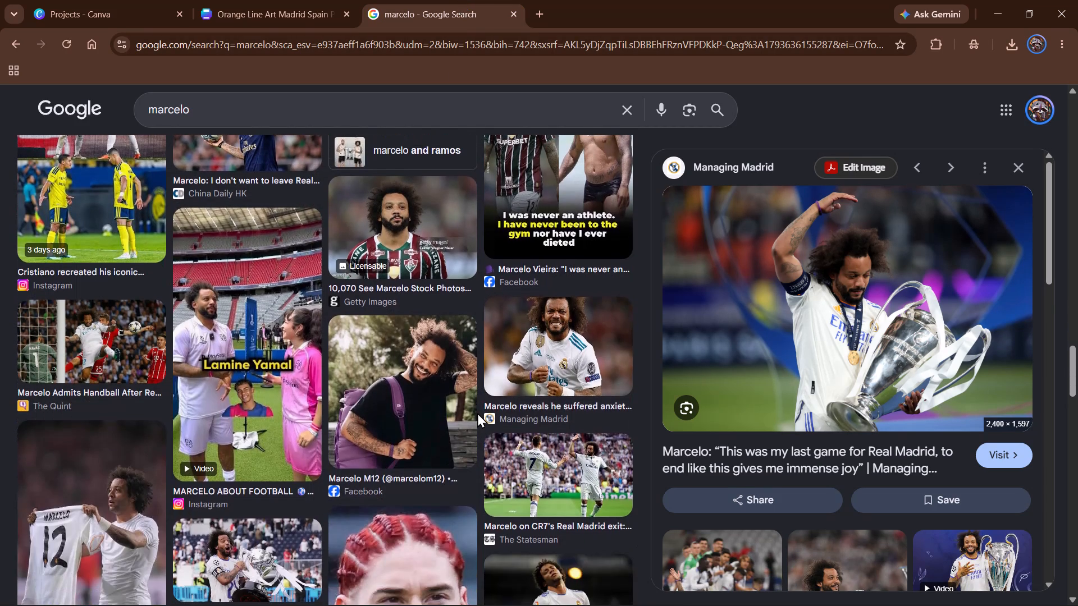
pyautogui.scroll(17, 477, 412)
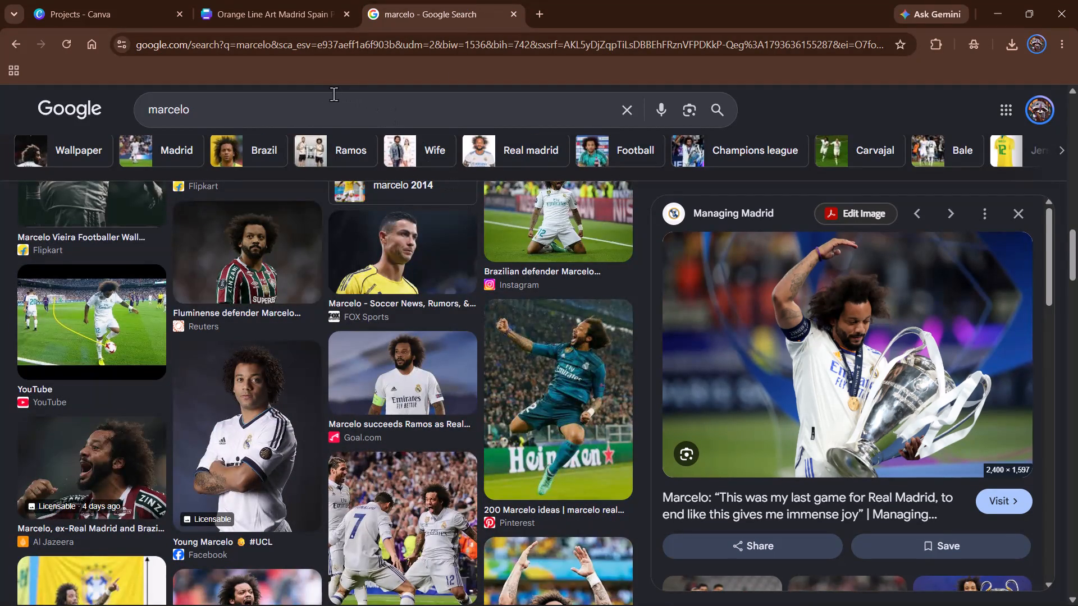
pyautogui.moveTo(287, 118); pyautogui.dragTo(124, 116)
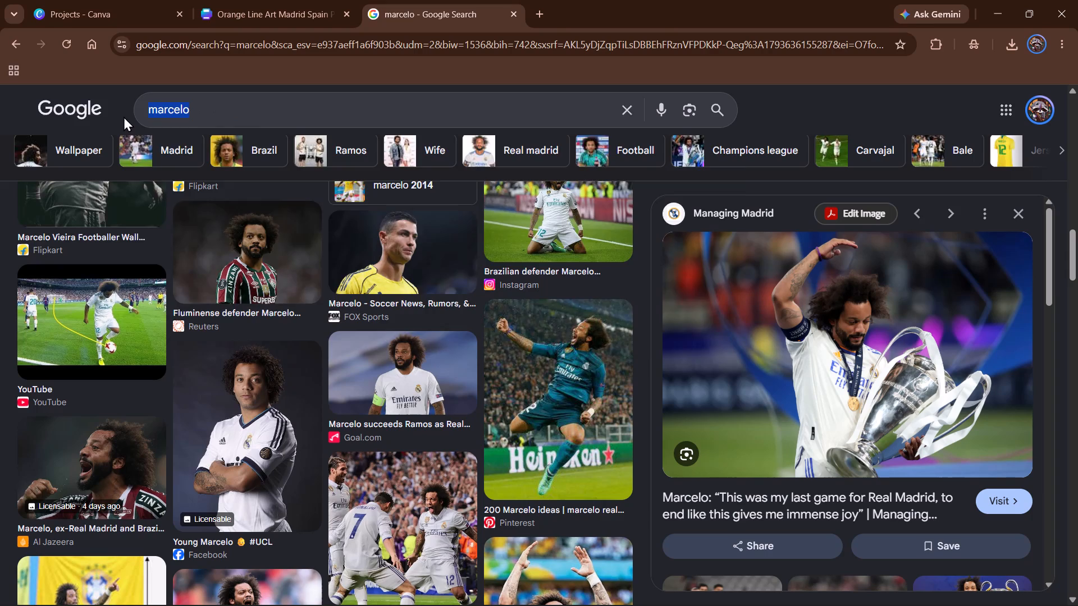
pyautogui.press('BackSpace')
pyautogui.write('best cb')
pyautogui.press('space')
pyautogui.write('for rm')
pyautogui.press('Return')
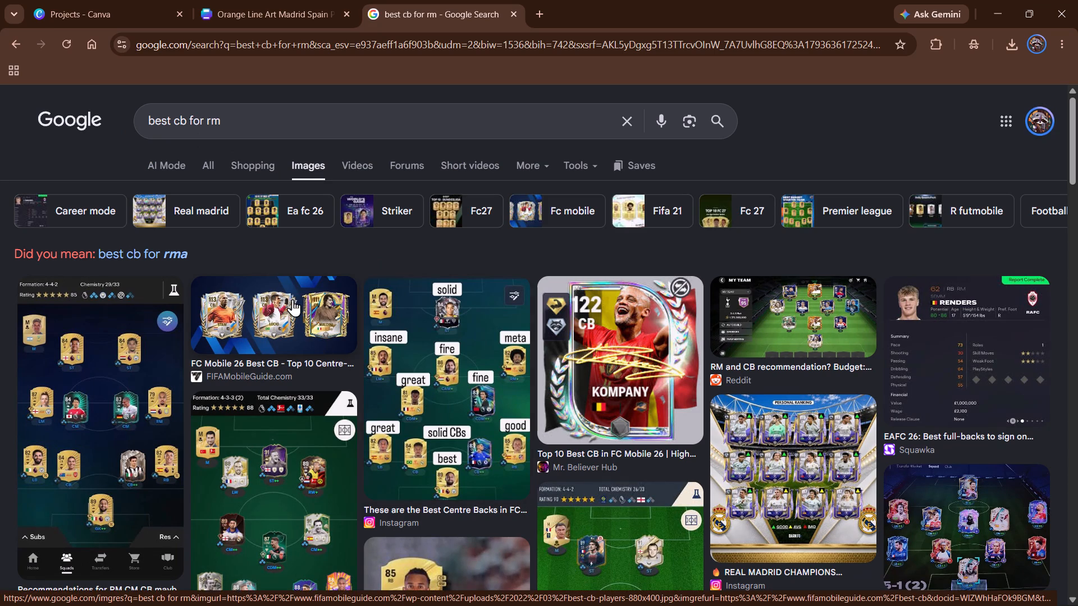
# Narrow the "best cb for rm" image results with the Real Madrid filter.
pyautogui.click(193, 200)
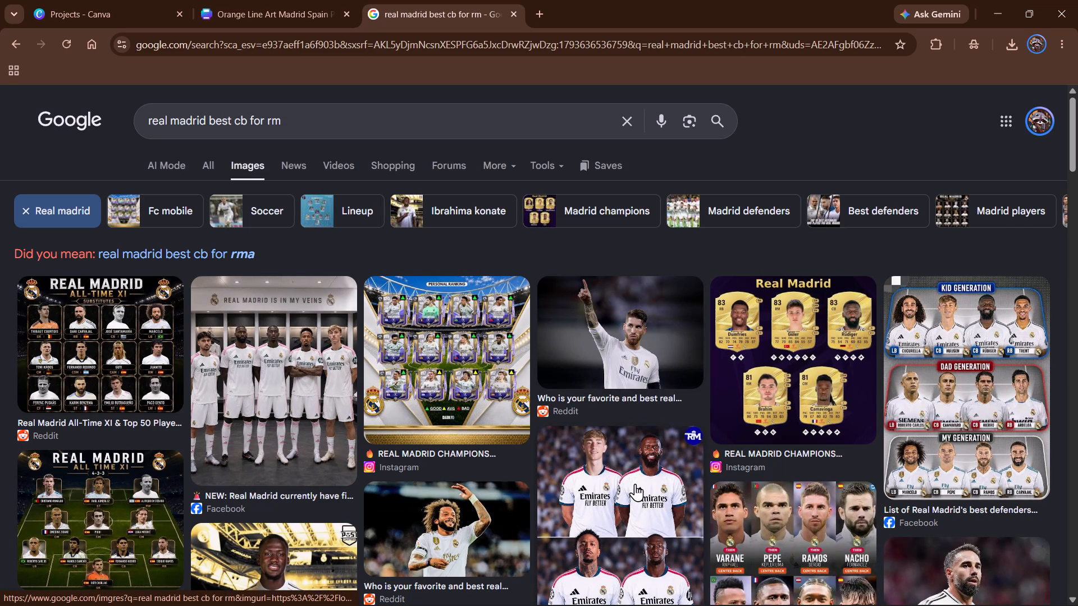
# Preview the Real Madrid Champions personal ranking image from Instagram and examine its player cards up close.
pyautogui.click(460, 389)
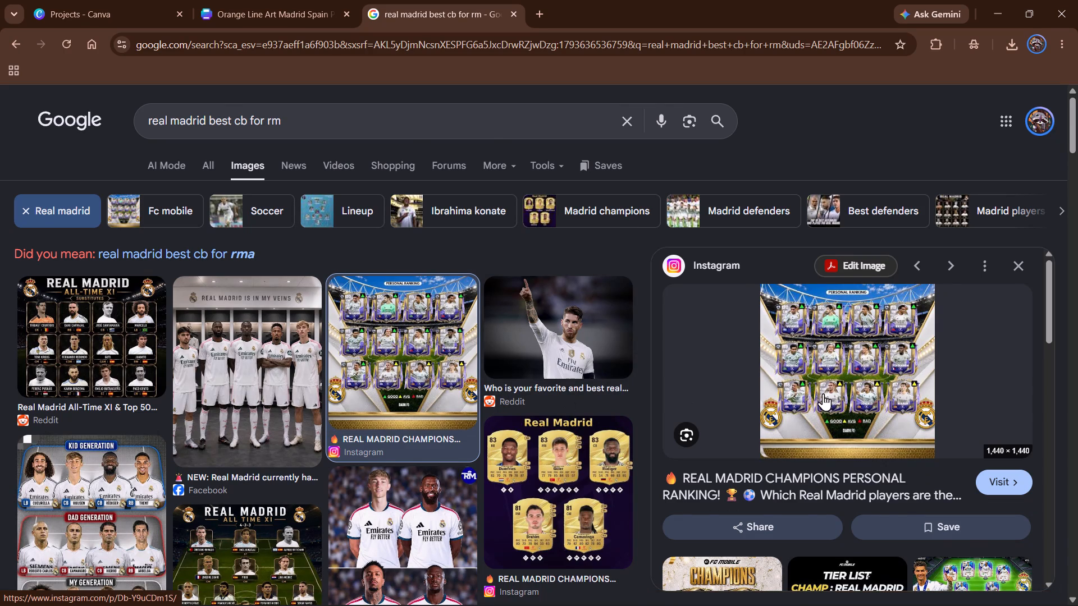
pyautogui.scroll(2, 826, 396)
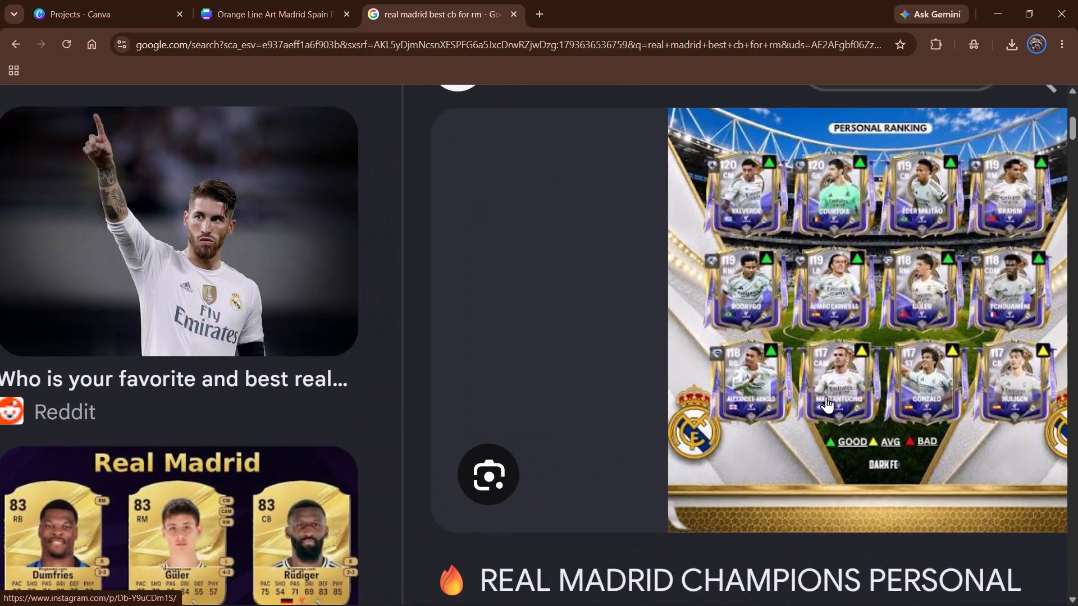
pyautogui.hscroll(-1, 826, 396)
pyautogui.scroll(1, 826, 396)
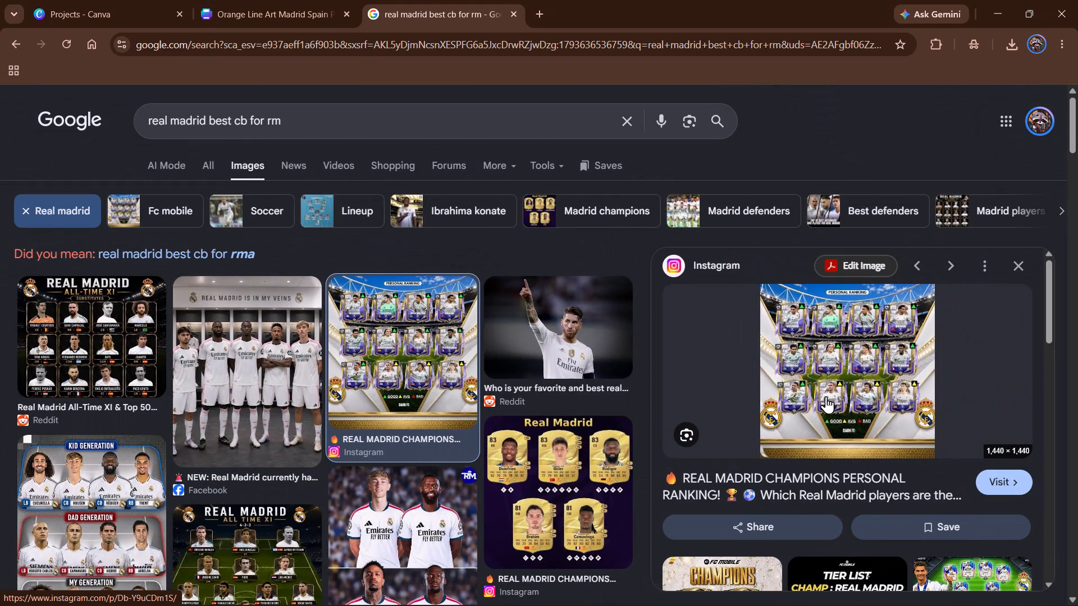
# Preview the Real Madrid All-Time XI substitutes image from Reddit and examine the listed players.
pyautogui.click(47, 306)
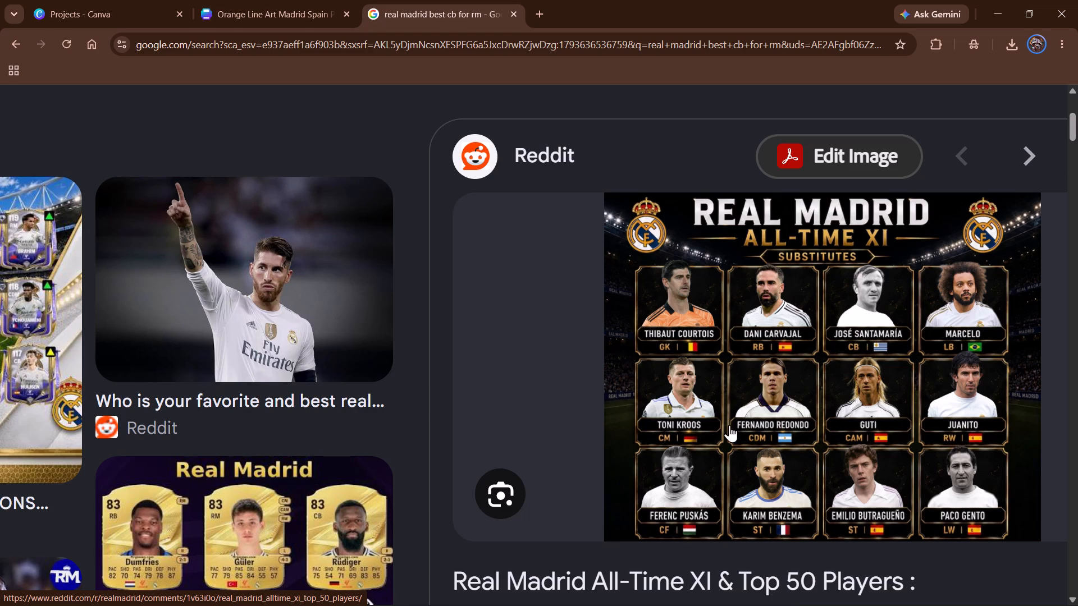
# Look through the image results for Real Madrid centre-backs to choose the next player to feature.
pyautogui.hscroll(1, 61, 420)
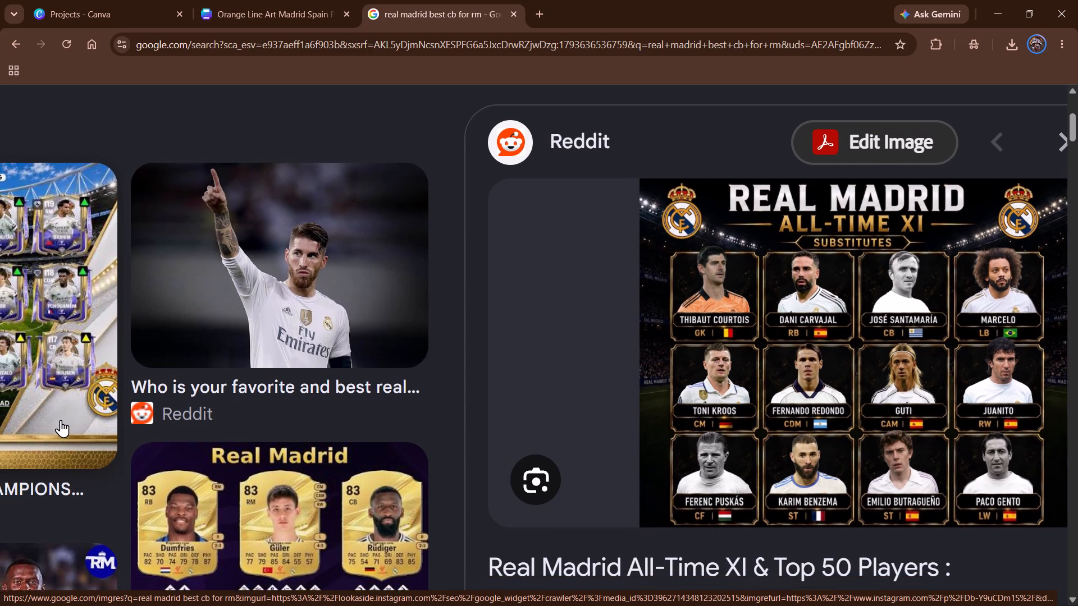
pyautogui.hscroll(6, 60, 420)
pyautogui.scroll(-5, 60, 420)
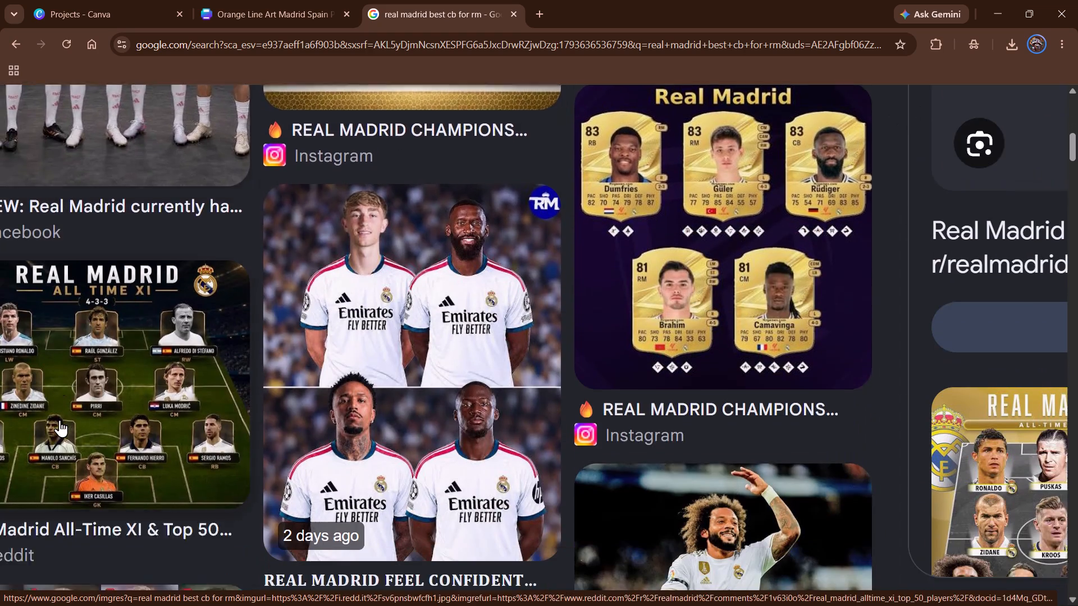
pyautogui.hscroll(2, 60, 420)
pyautogui.scroll(-2, 60, 420)
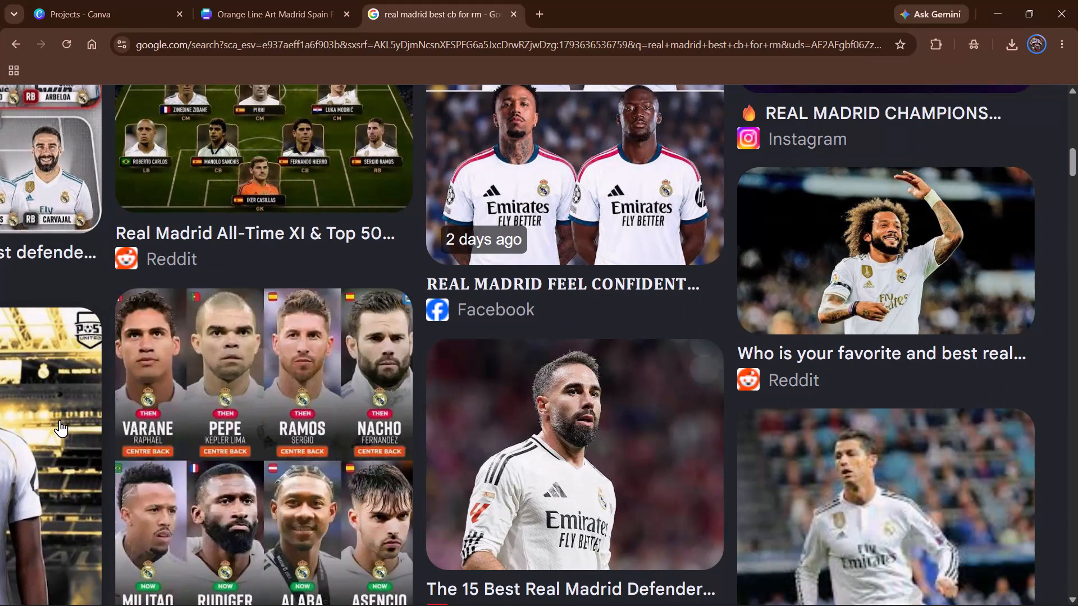
pyautogui.scroll(-1, 60, 420)
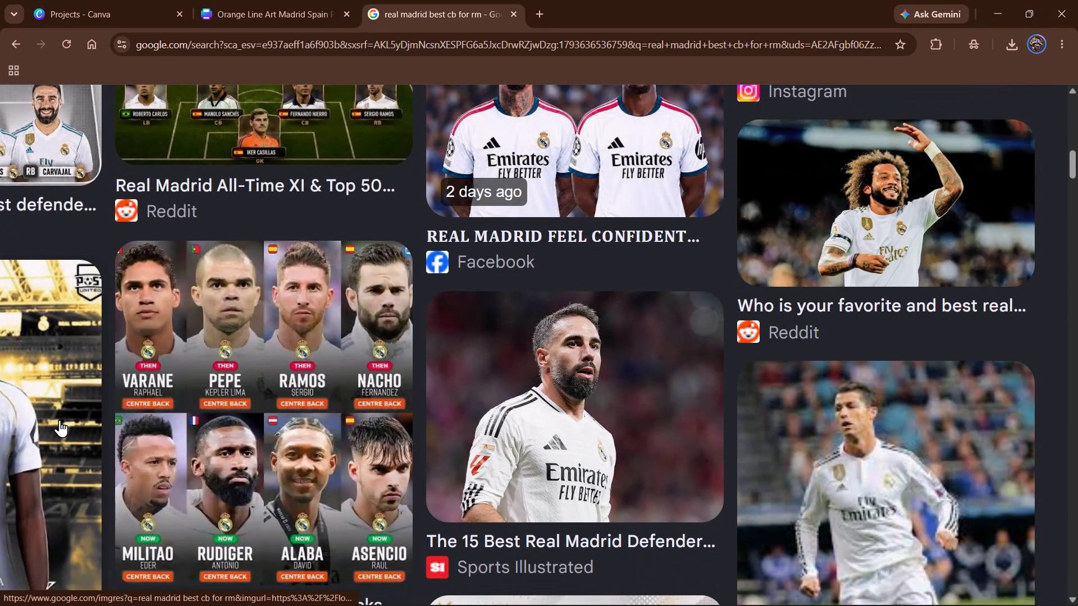
pyautogui.hscroll(4, 60, 420)
pyautogui.scroll(-2, 60, 420)
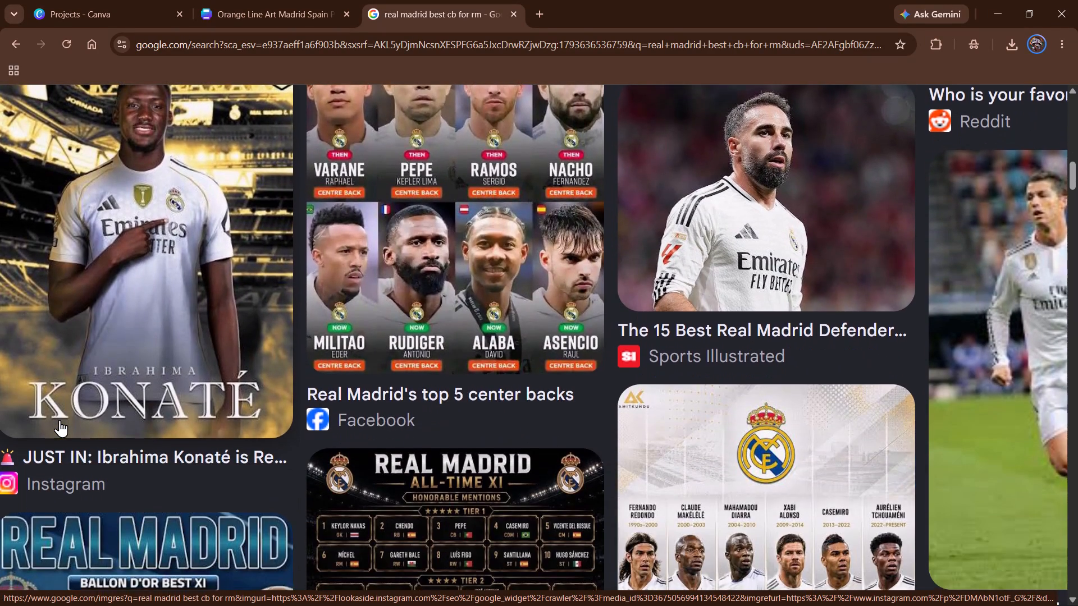
pyautogui.scroll(-2, 60, 420)
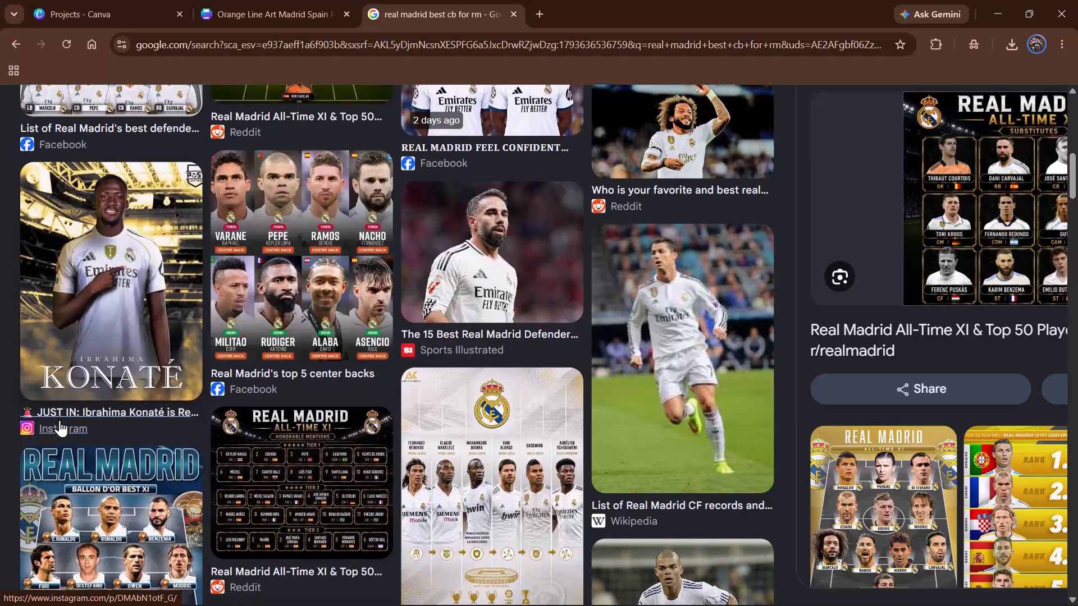
pyautogui.scroll(-2, 60, 420)
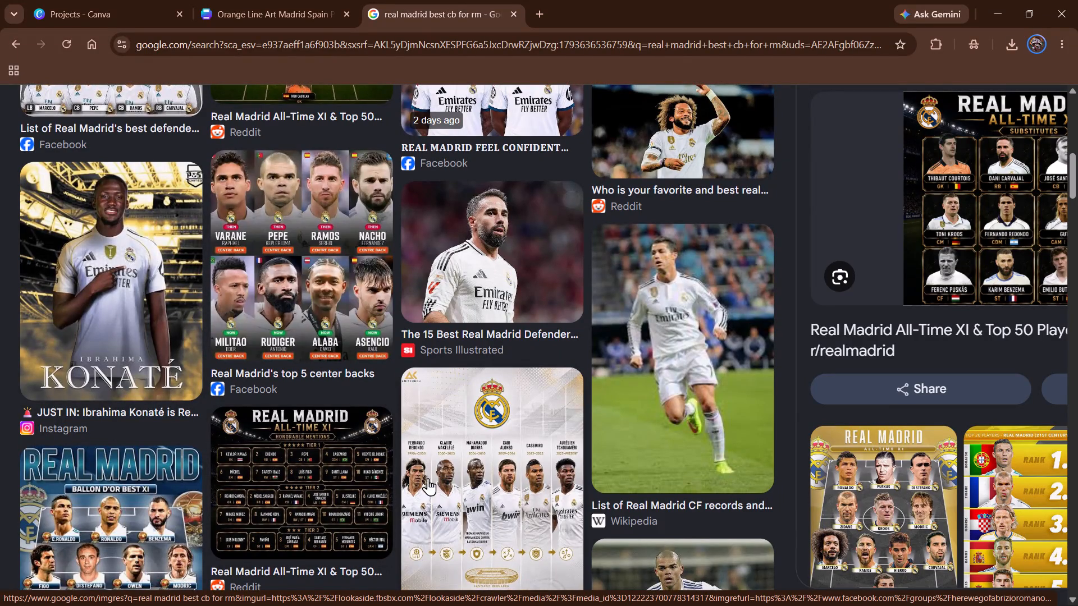
# Replace the image search query with "xabi alonso real madrid".
pyautogui.scroll(6, 394, 110)
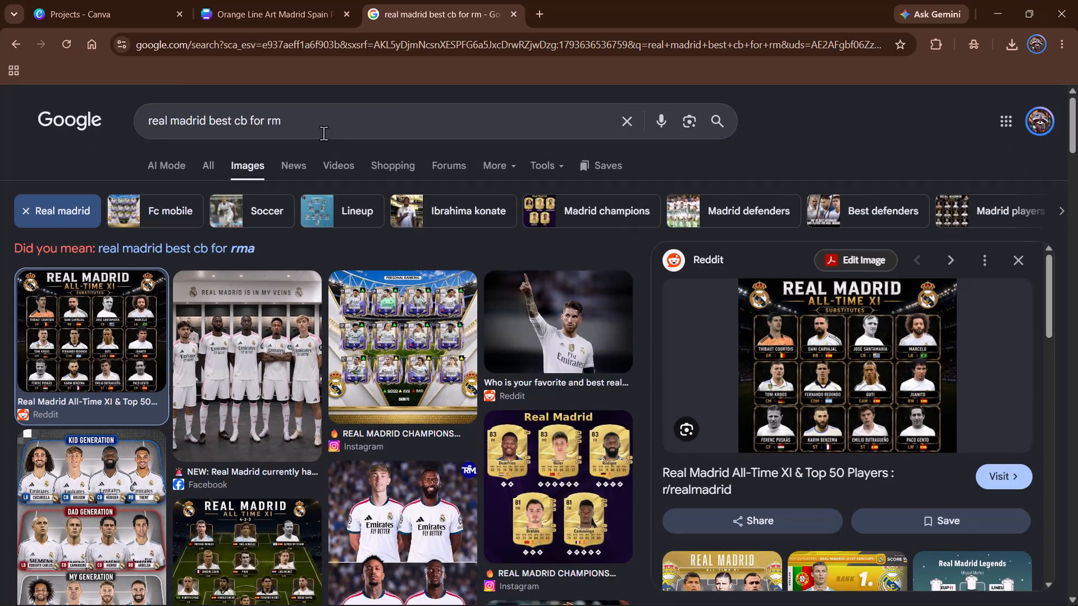
pyautogui.moveTo(297, 128); pyautogui.dragTo(146, 157)
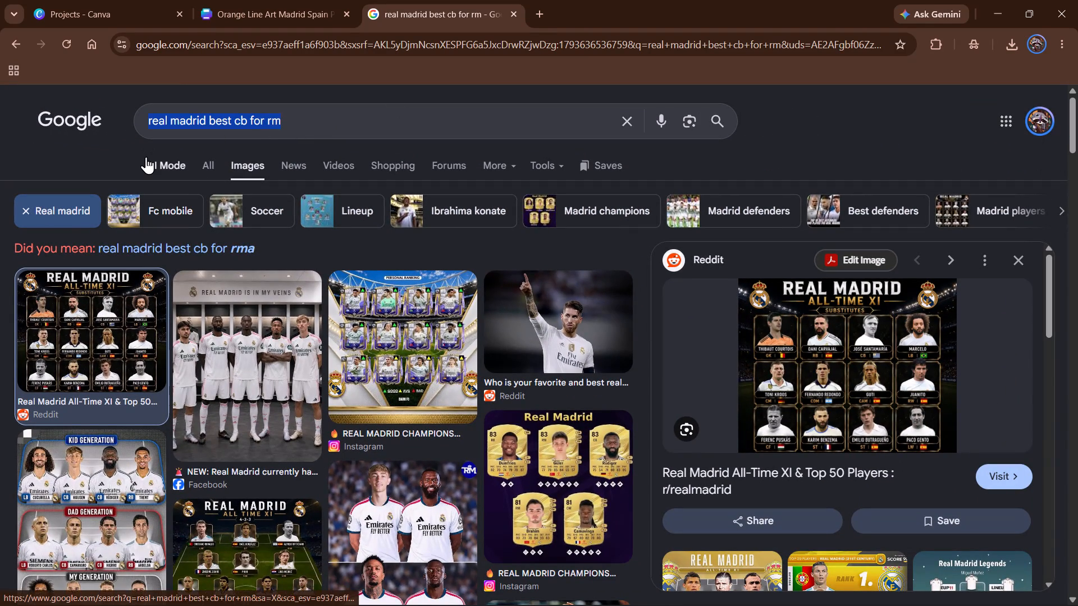
pyautogui.press('BackSpace')
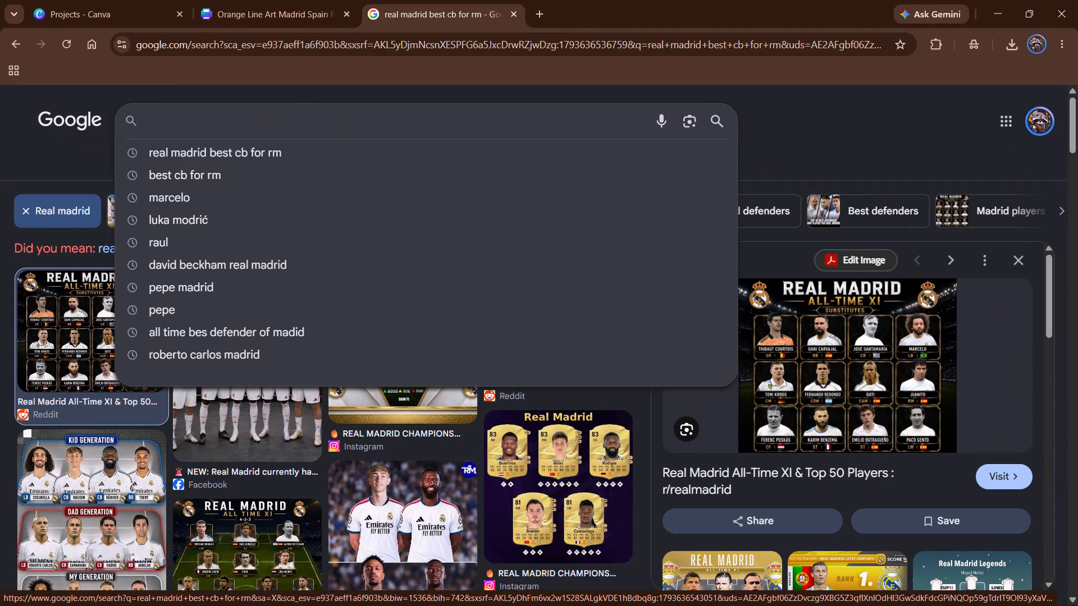
pyautogui.write('xa')
pyautogui.press('b')
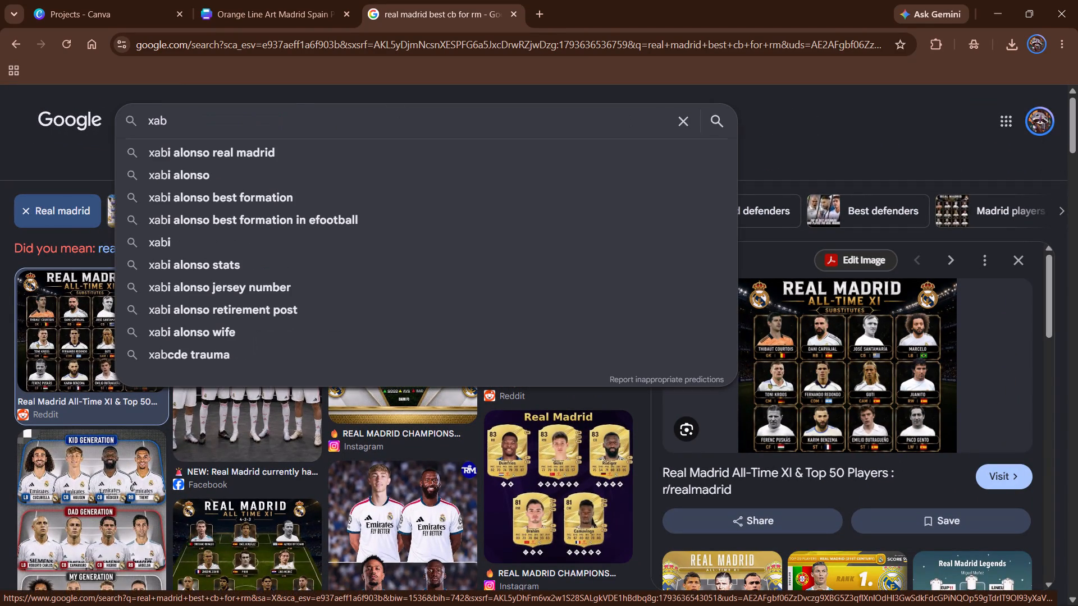
pyautogui.press('i')
pyautogui.click(181, 149)
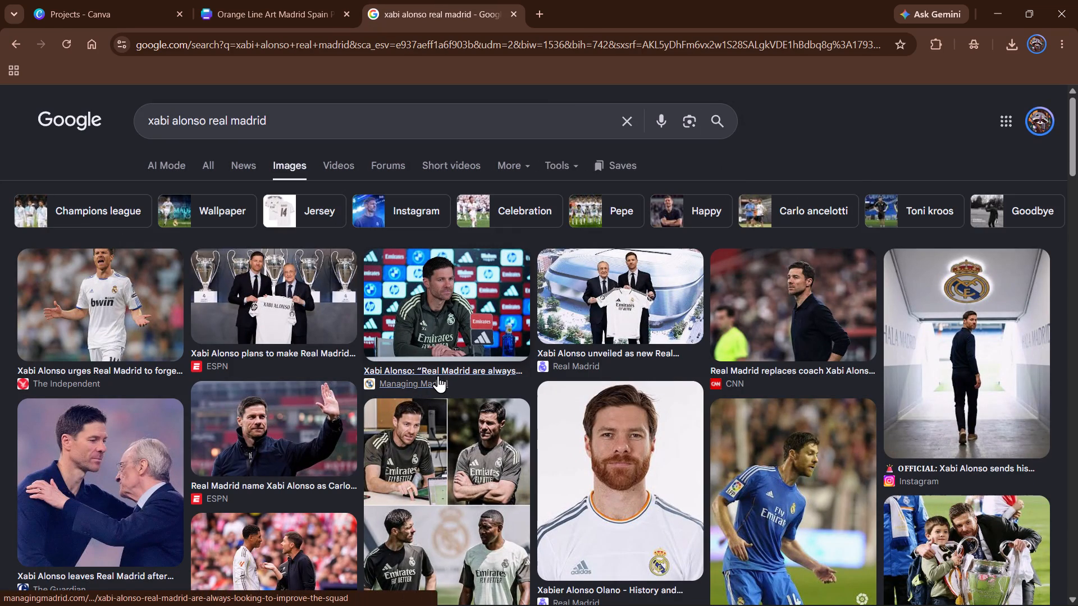
# Find the All Football photo of Xabi Alonso in the white Fly Emirates shirt and save it to the computer.
pyautogui.scroll(-4, 438, 375)
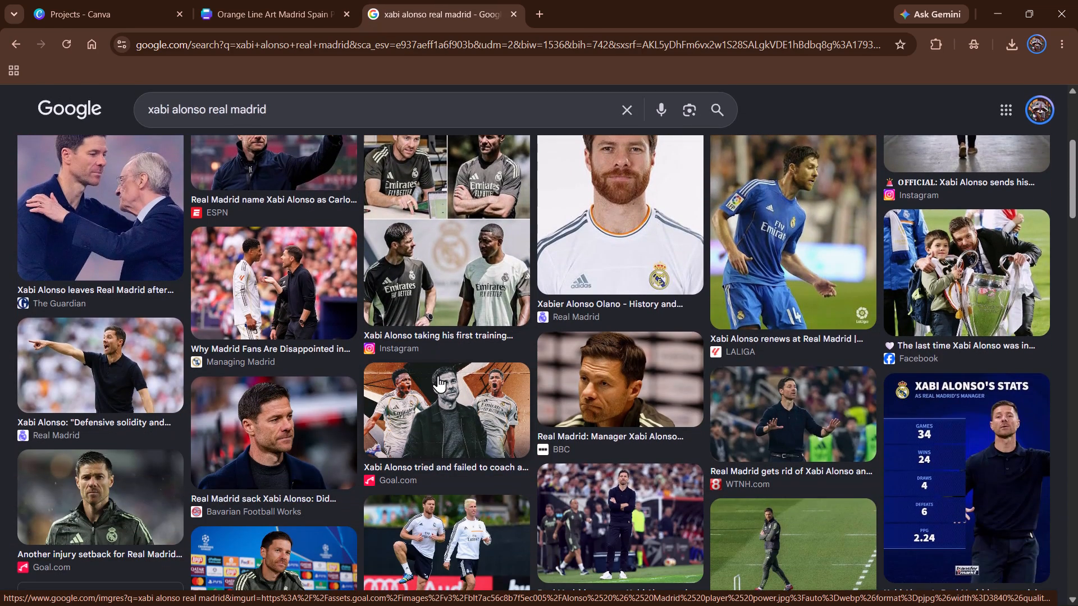
pyautogui.scroll(-4, 438, 375)
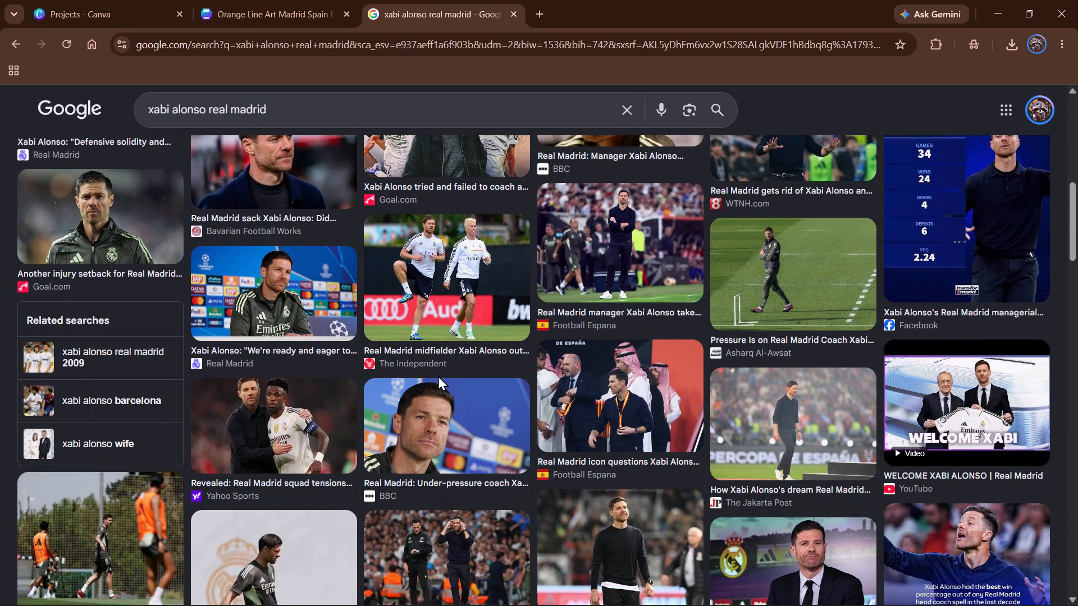
pyautogui.scroll(-9, 438, 375)
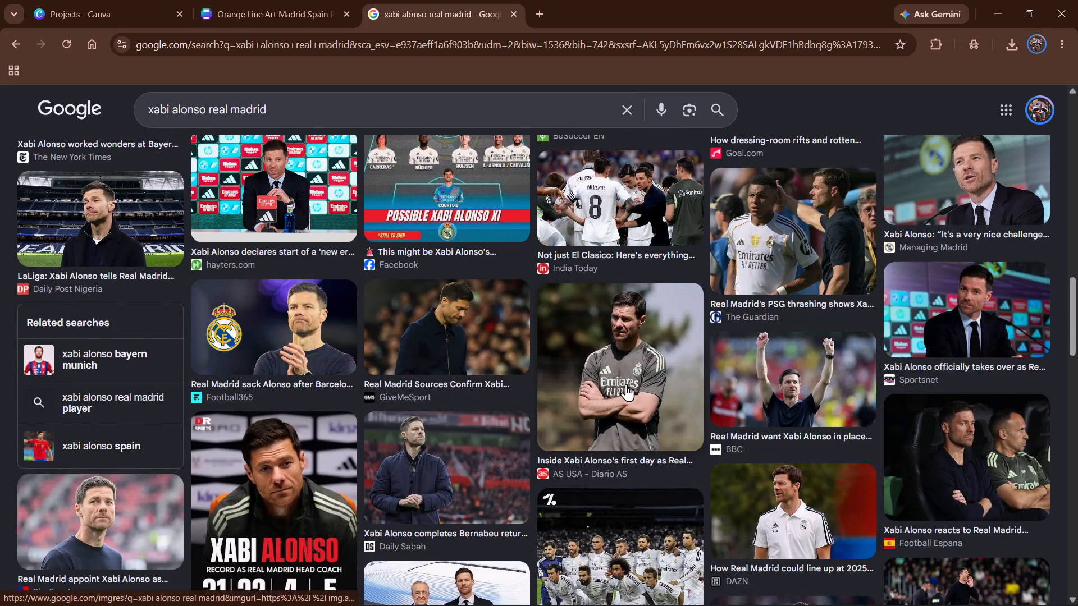
pyautogui.scroll(-10, 626, 384)
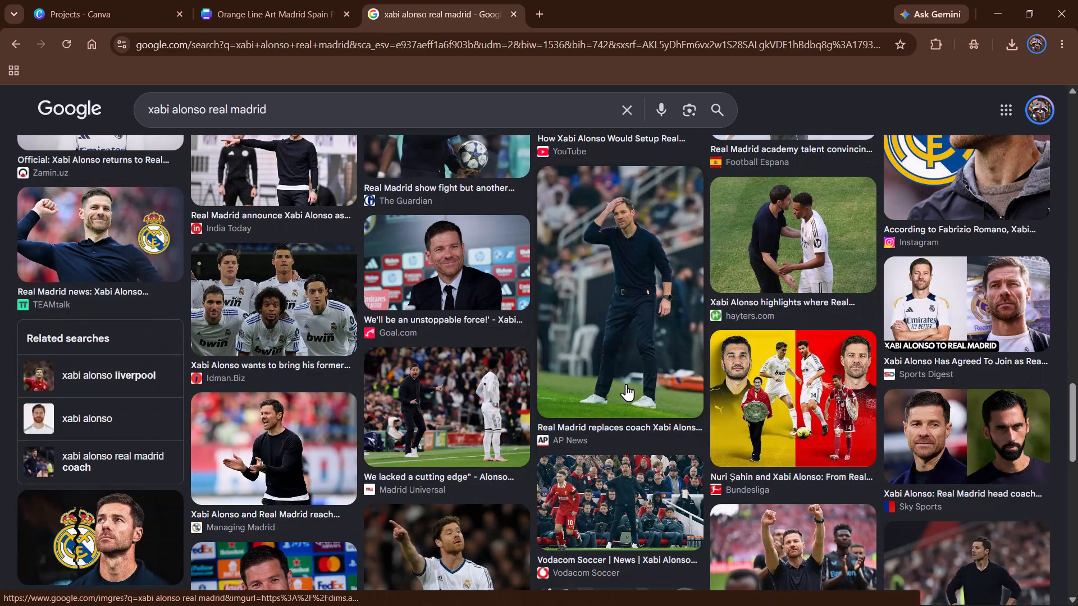
pyautogui.scroll(-3, 597, 398)
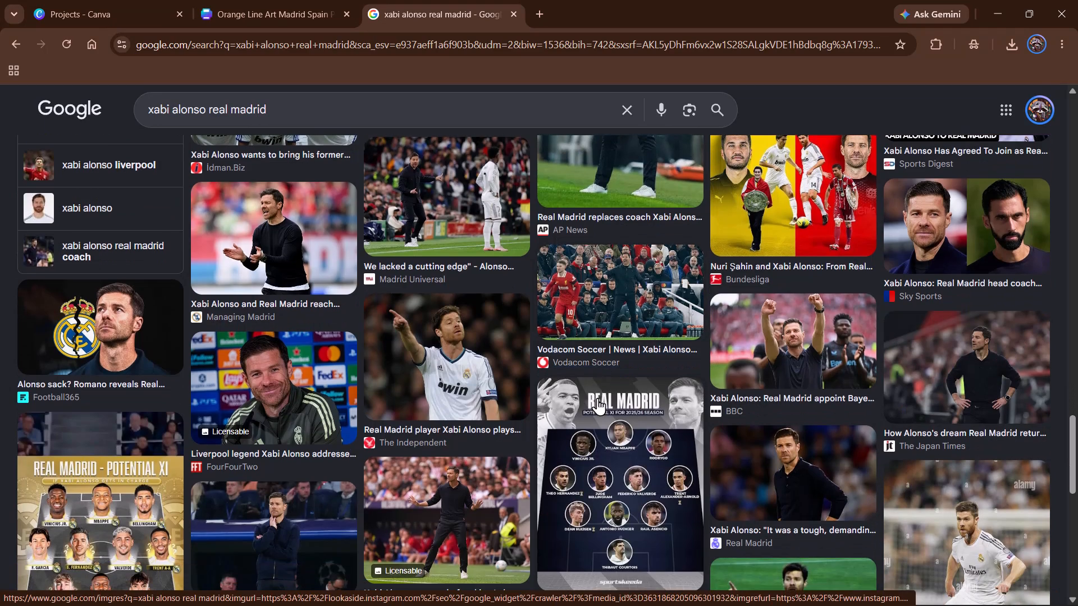
pyautogui.scroll(-3, 410, 345)
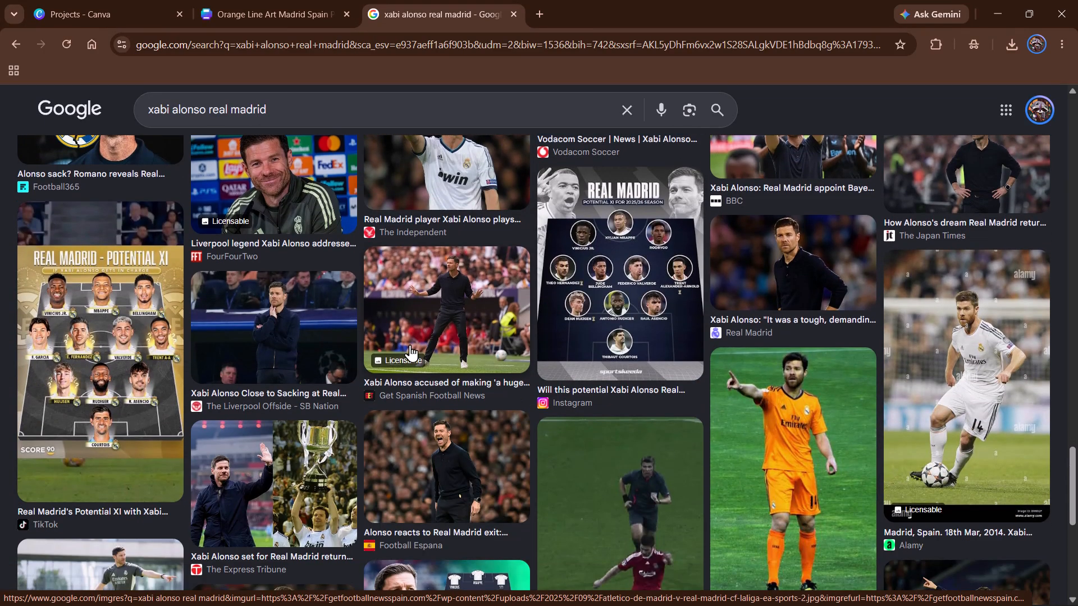
pyautogui.scroll(-4, 413, 341)
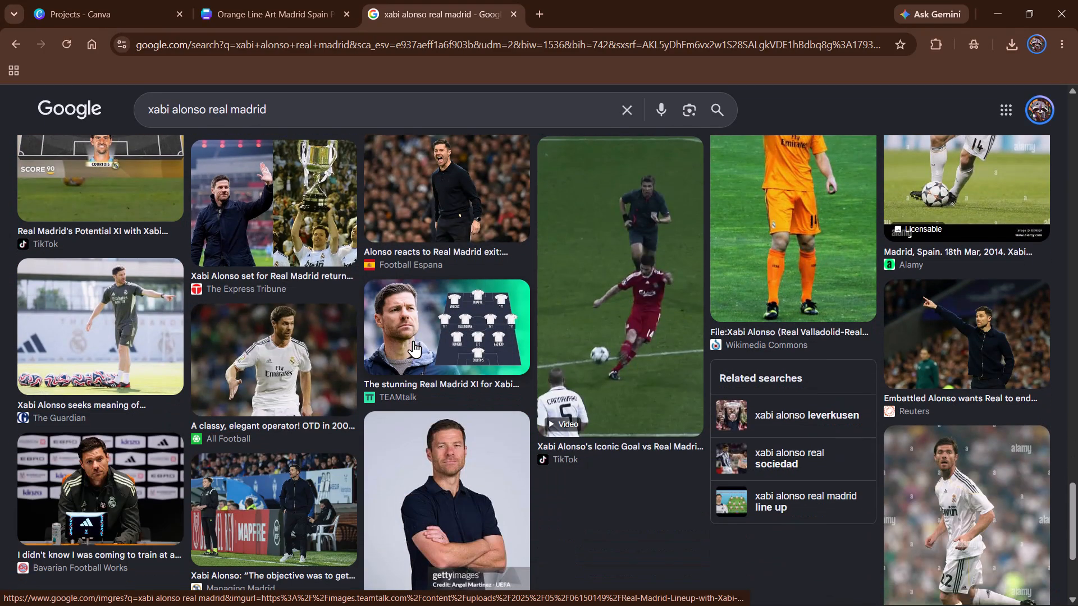
pyautogui.click(258, 359)
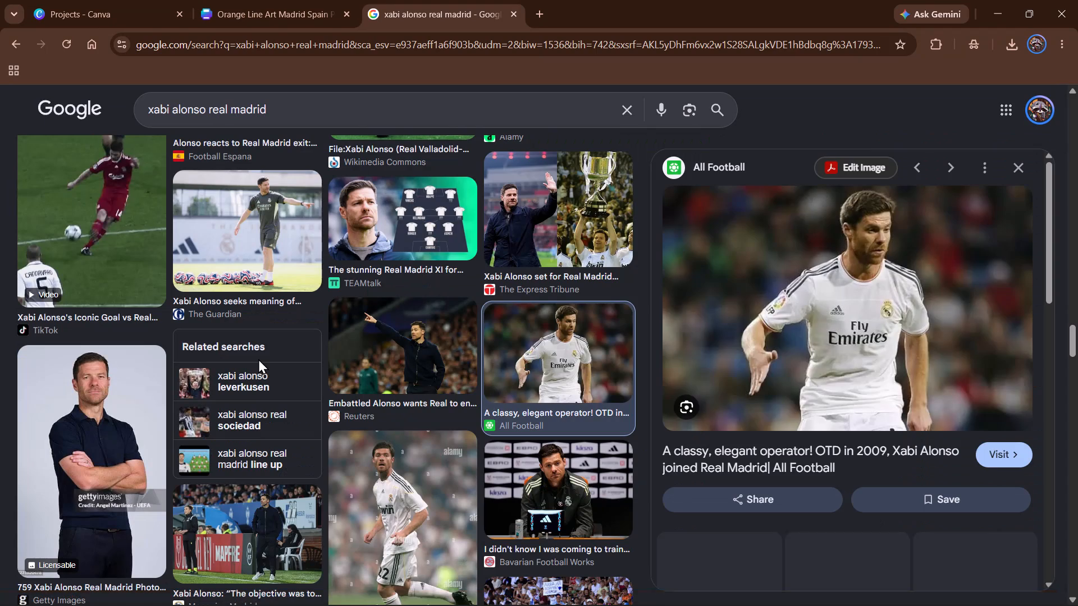
pyautogui.rightClick(956, 314)
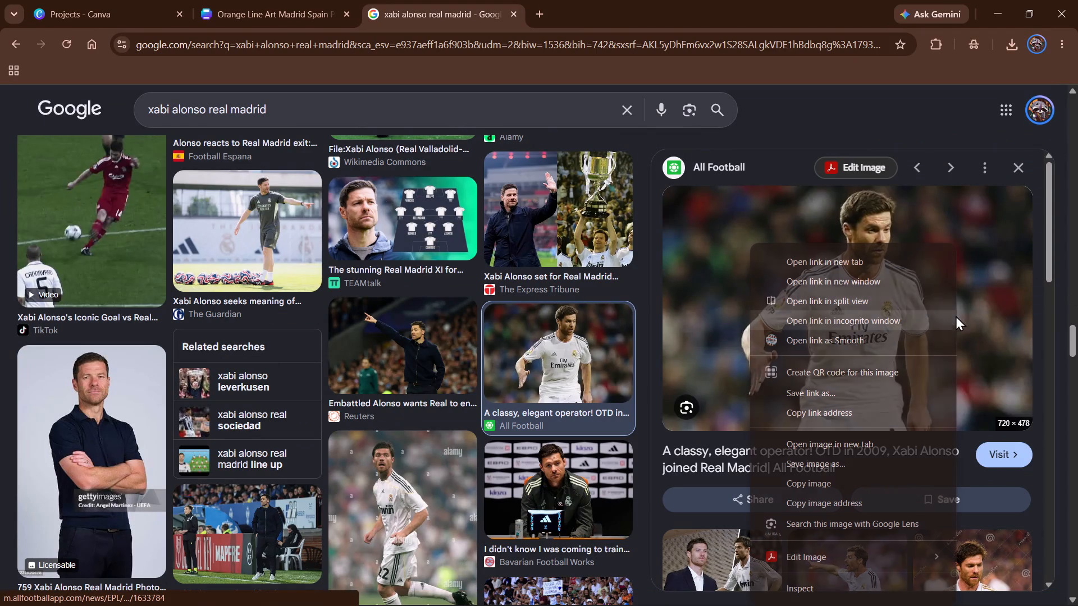
pyautogui.click(835, 469)
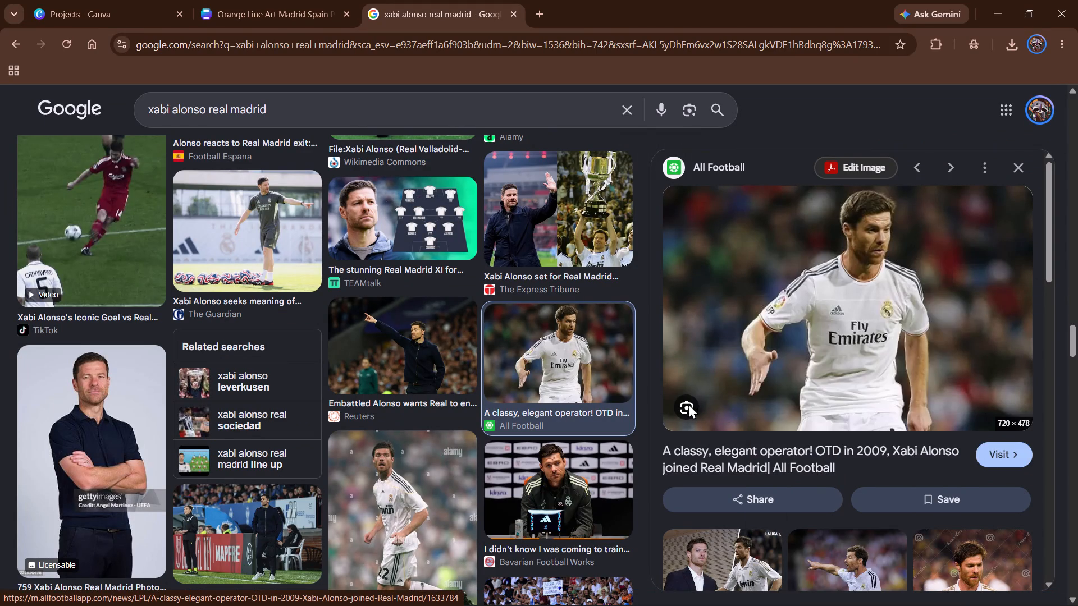
pyautogui.click(433, 304)
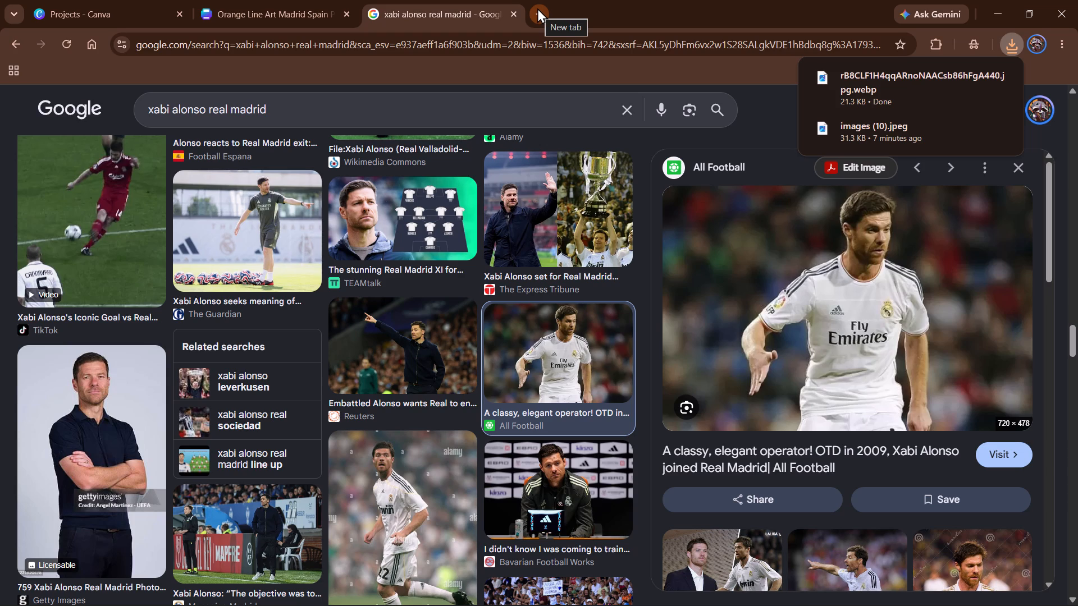
# Switch to the Canva poster design and upload the saved Xabi Alonso photo from the Certificates folder.
pyautogui.click(300, 0)
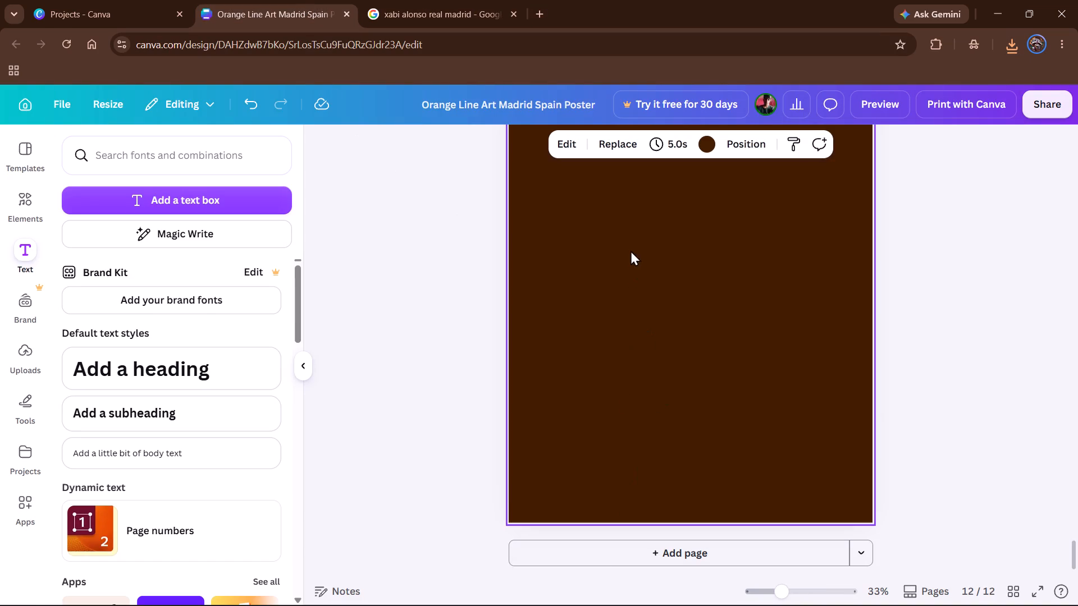
pyautogui.click(27, 364)
pyautogui.click(145, 193)
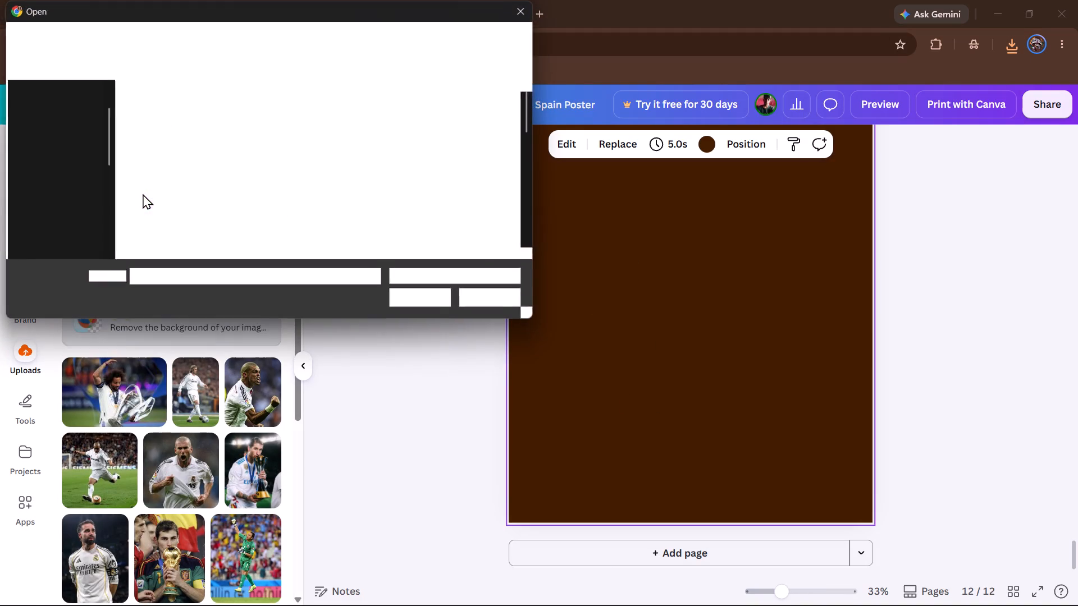
pyautogui.scroll(-1, 291, 193)
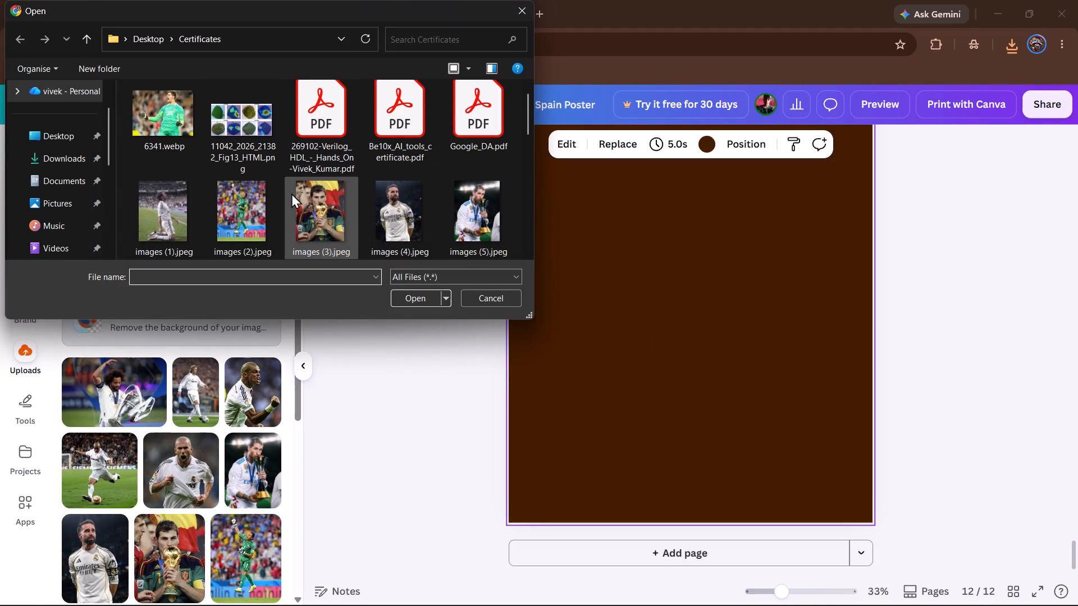
pyautogui.scroll(-2, 291, 193)
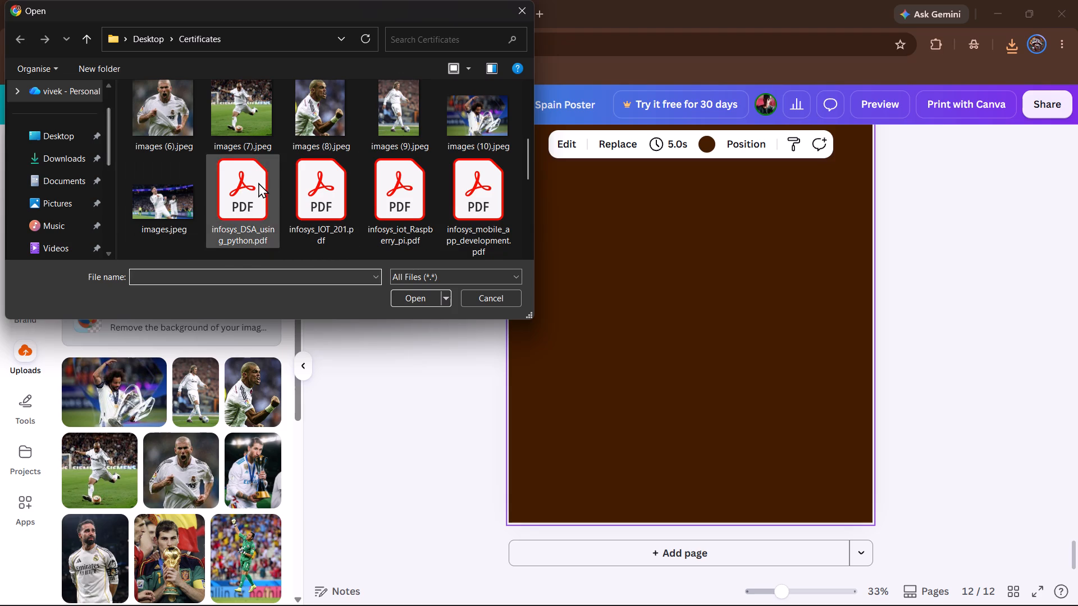
pyautogui.scroll(2, 259, 182)
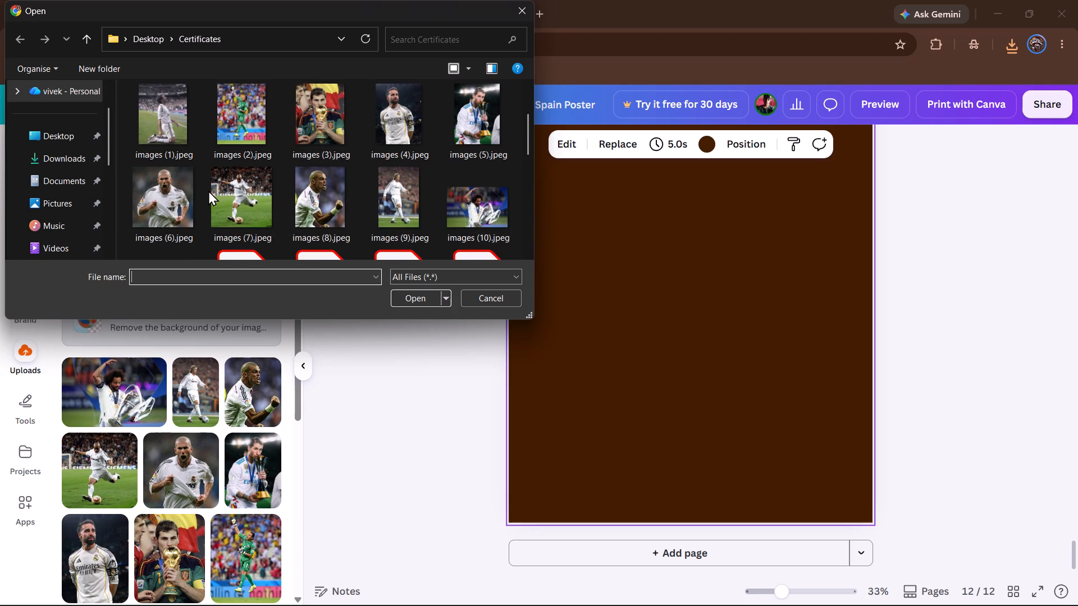
pyautogui.scroll(-2, 208, 190)
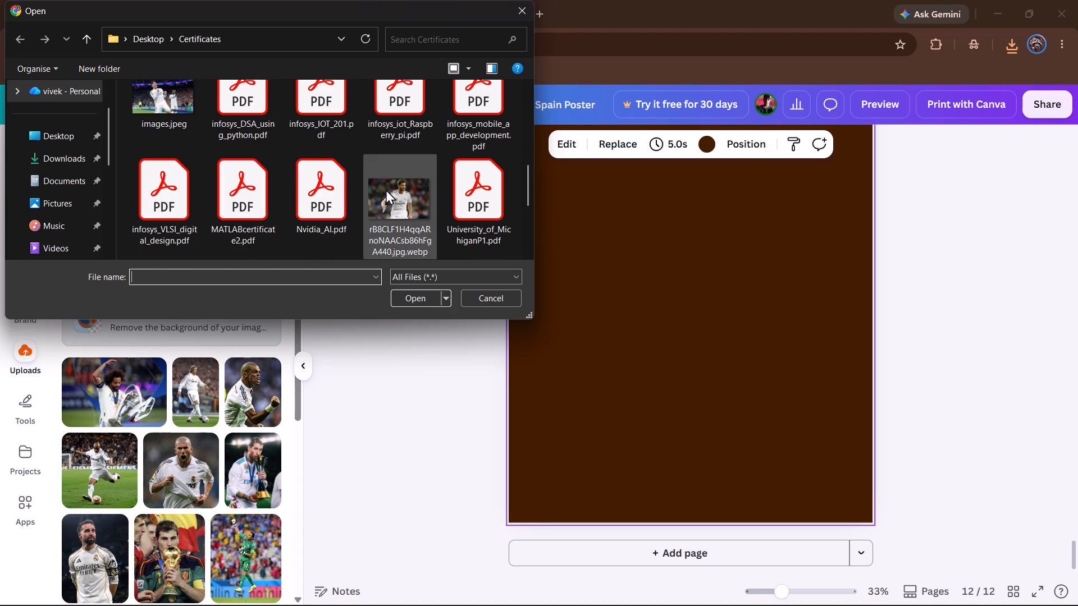
pyautogui.click(395, 190)
pyautogui.click(412, 299)
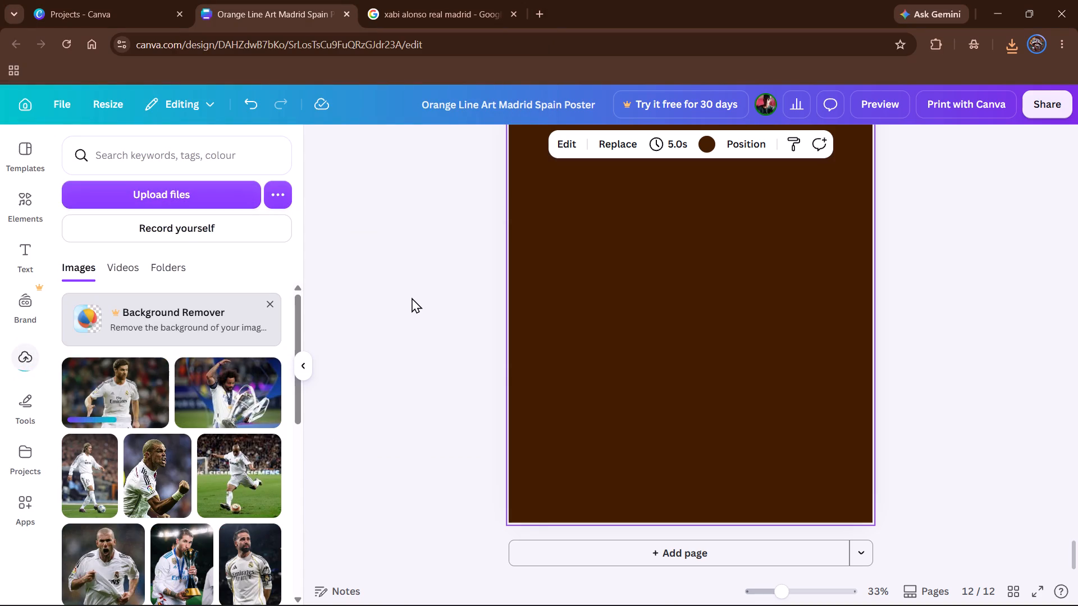
# Place the Xabi Alonso photo on page 12 and stretch it to the bottom and both side edges, about 42 by 38.2.
pyautogui.click(91, 370)
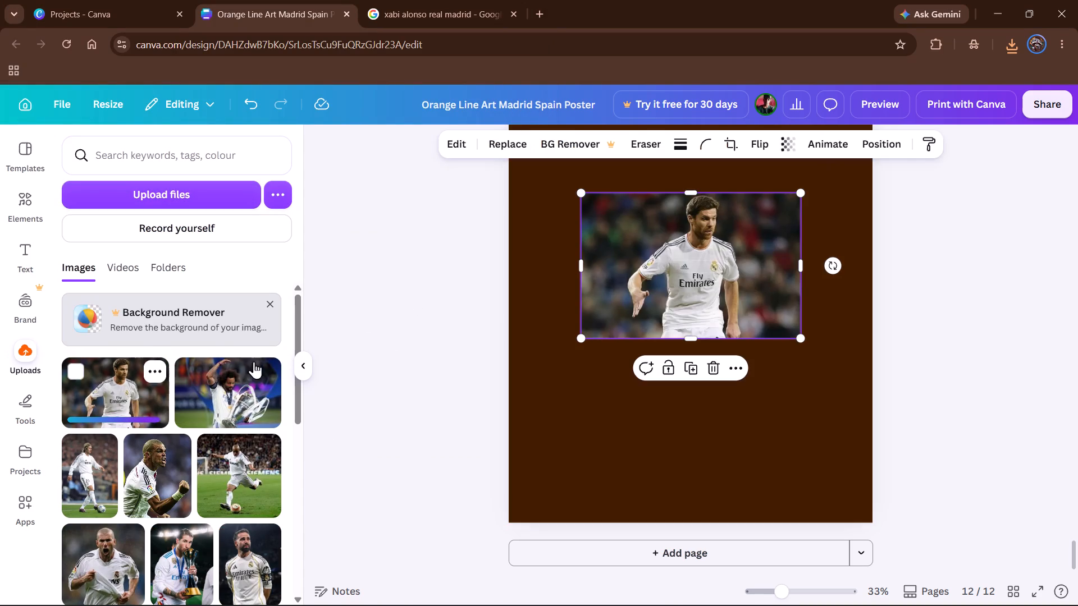
pyautogui.moveTo(690, 342); pyautogui.dragTo(673, 465)
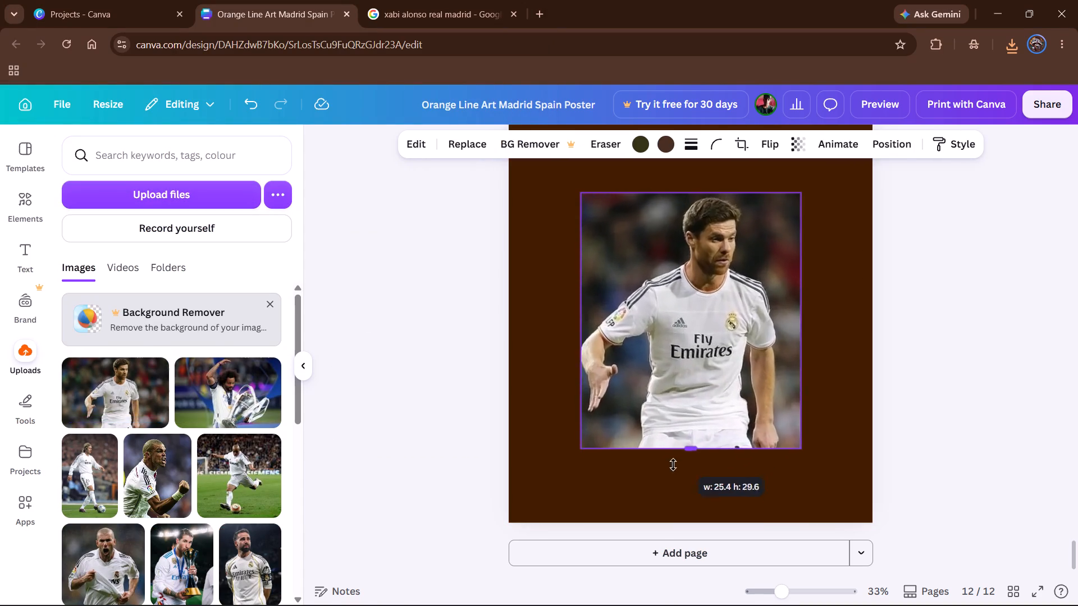
pyautogui.moveTo(673, 465); pyautogui.dragTo(668, 527)
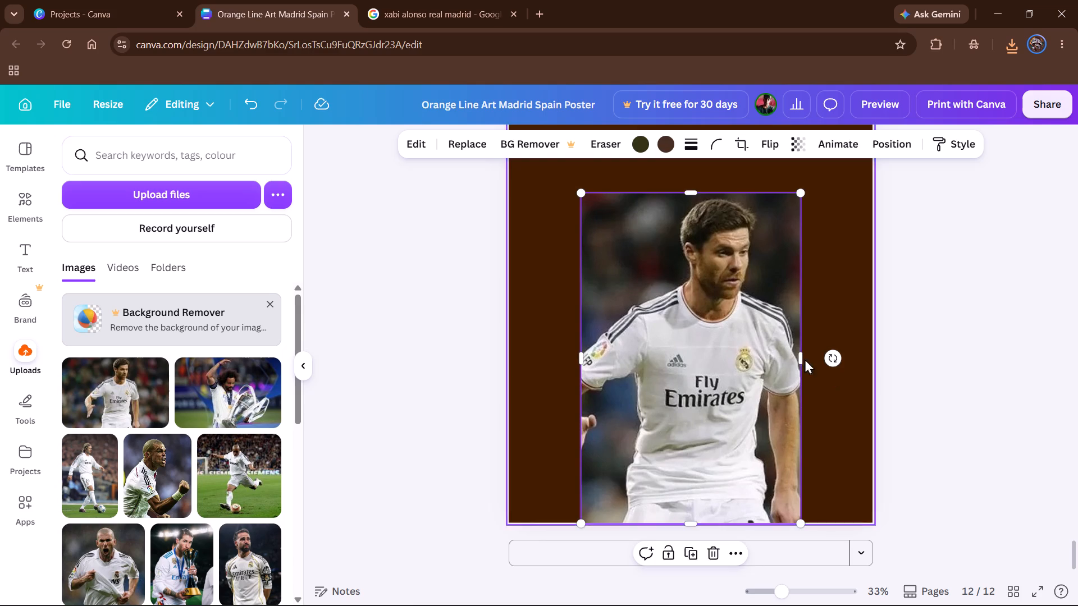
pyautogui.moveTo(802, 356); pyautogui.dragTo(878, 359)
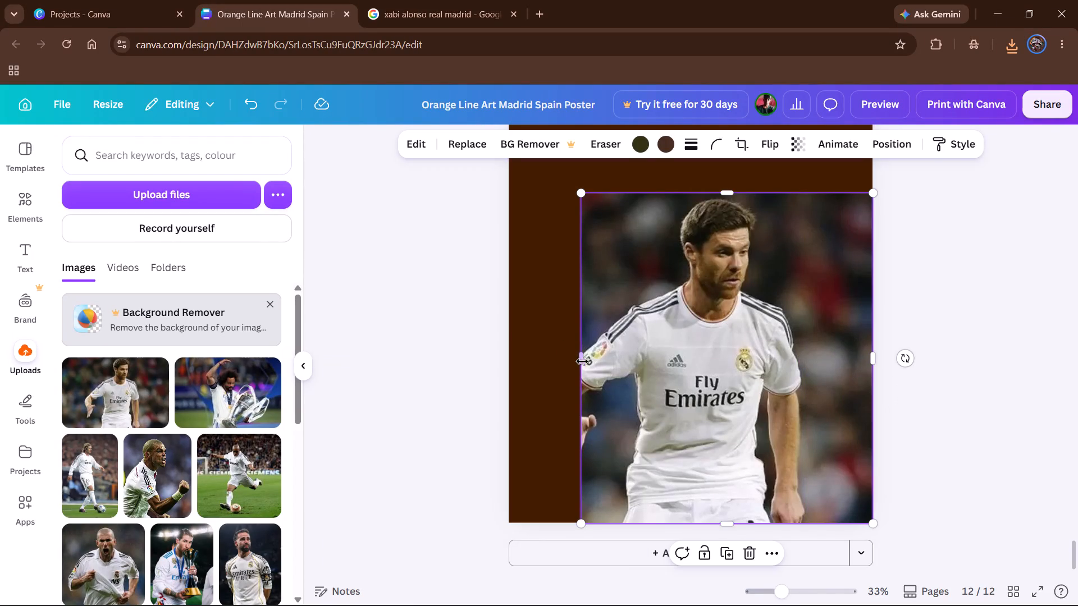
pyautogui.moveTo(579, 361); pyautogui.dragTo(510, 363)
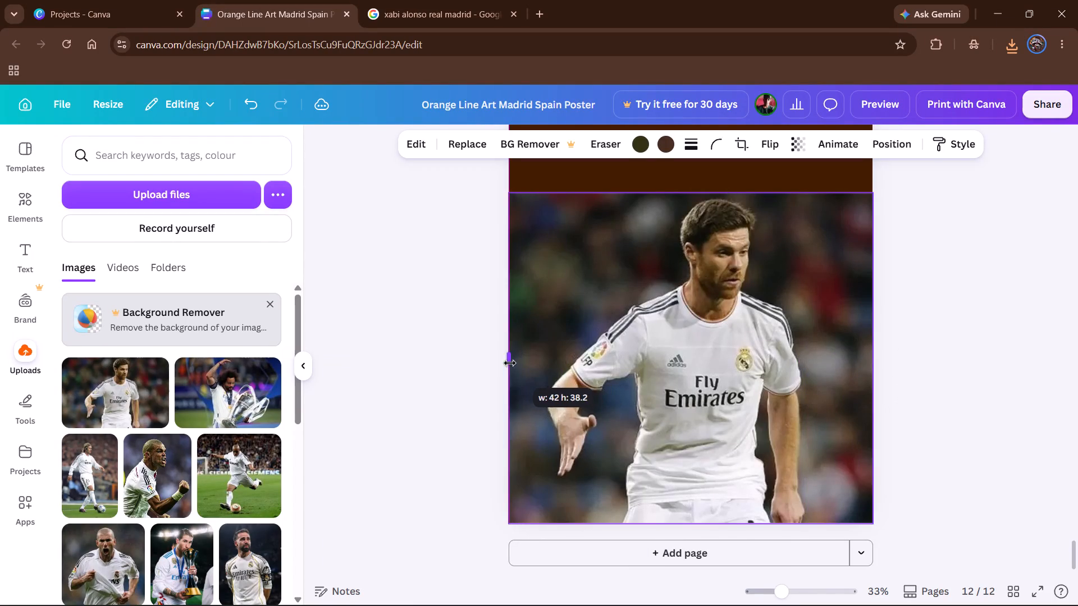
# Stretch the Xabi Alonso photo up to the top edge of page 12, about 42 by 59.5.
pyautogui.moveTo(510, 363); pyautogui.dragTo(509, 364)
pyautogui.moveTo(689, 193); pyautogui.dragTo(693, 154)
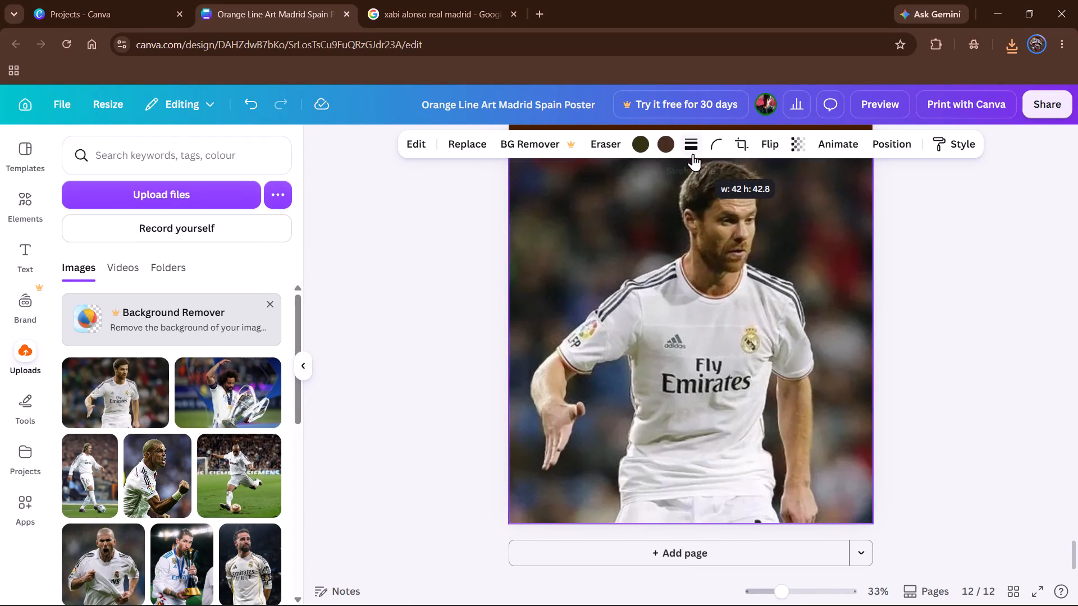
pyautogui.moveTo(693, 154); pyautogui.dragTo(713, 62)
pyautogui.scroll(2, 679, 396)
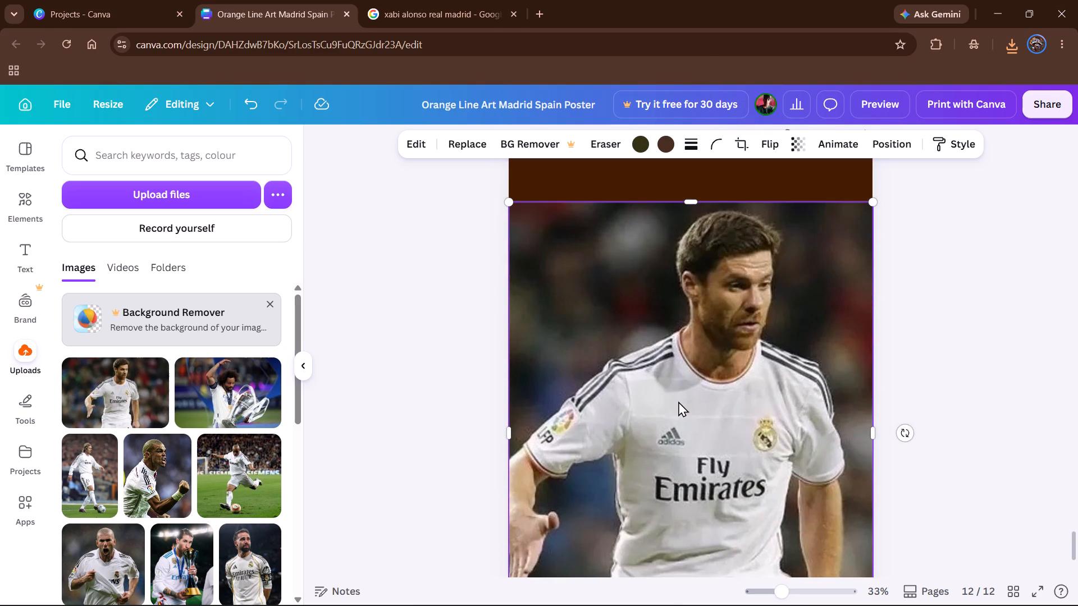
pyautogui.scroll(2, 678, 325)
pyautogui.moveTo(685, 337); pyautogui.dragTo(688, 319)
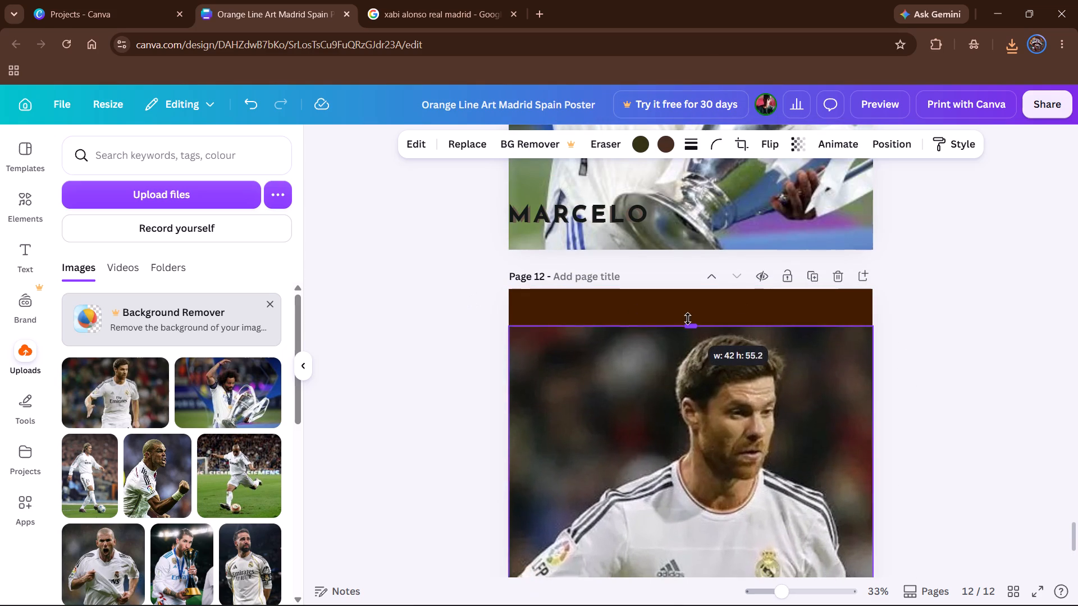
pyautogui.moveTo(688, 319); pyautogui.dragTo(695, 286)
# Shift the Xabi Alonso photo slightly right and refit its left and right sides to the edges of page 12.
pyautogui.scroll(-3, 706, 371)
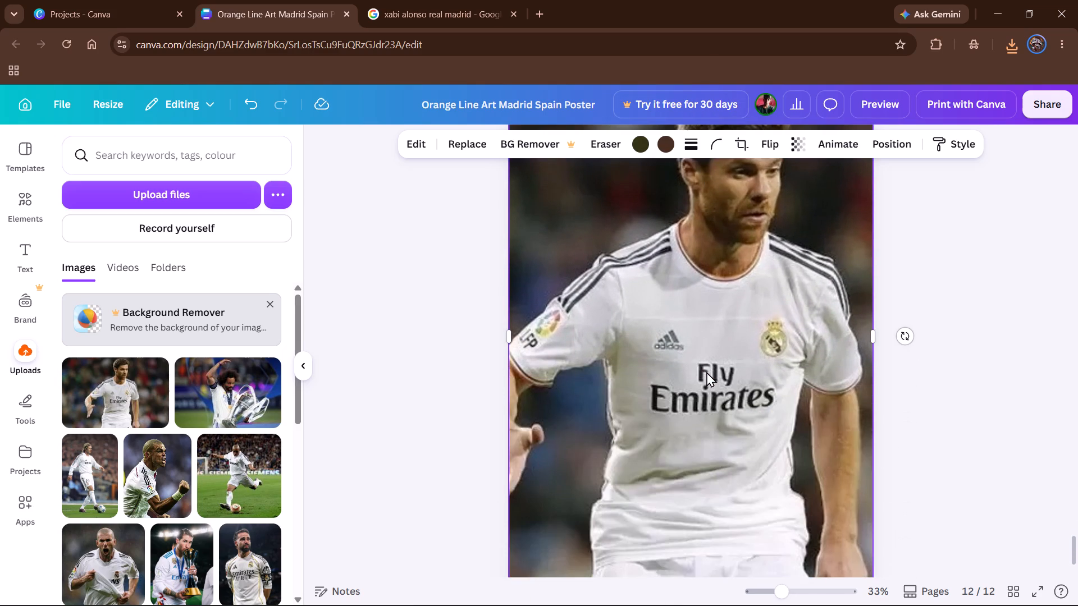
pyautogui.moveTo(712, 401); pyautogui.dragTo(729, 401)
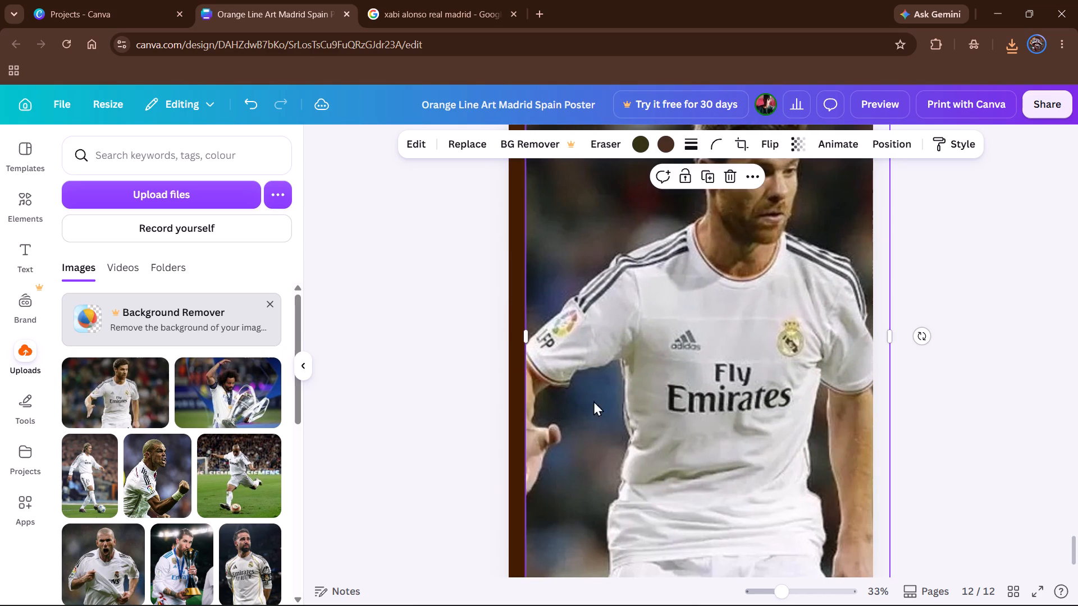
pyautogui.moveTo(529, 333); pyautogui.dragTo(516, 334)
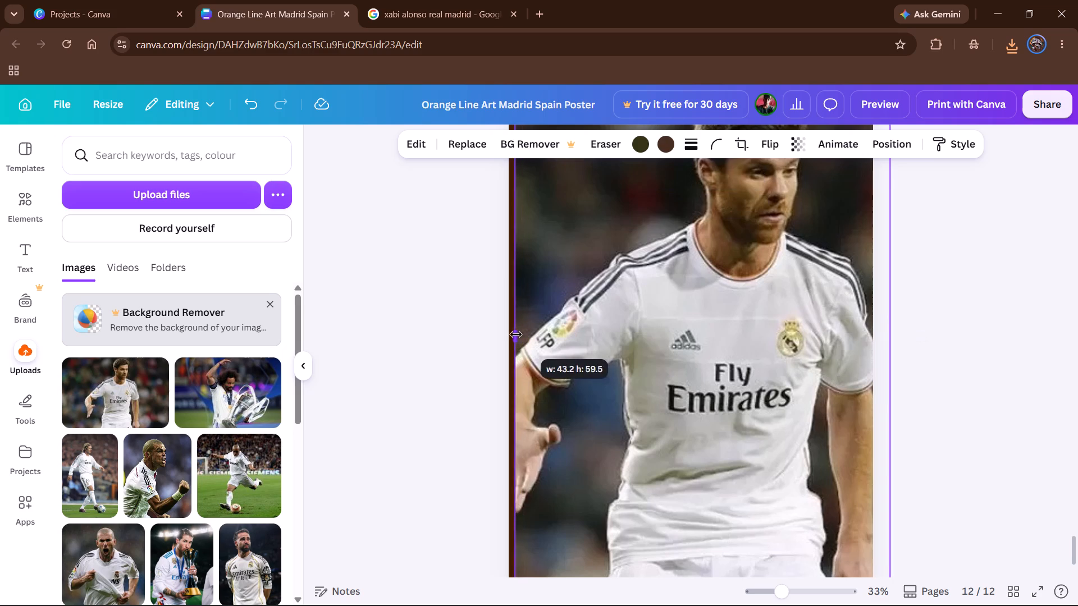
pyautogui.moveTo(516, 334); pyautogui.dragTo(510, 334)
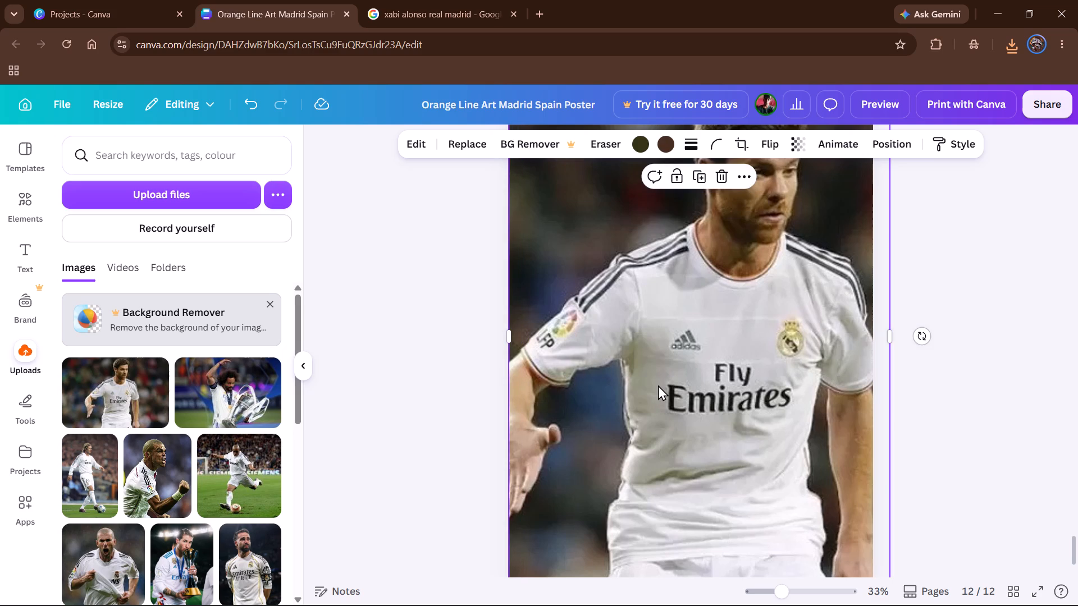
pyautogui.moveTo(892, 340); pyautogui.dragTo(874, 339)
pyautogui.scroll(-1, 689, 407)
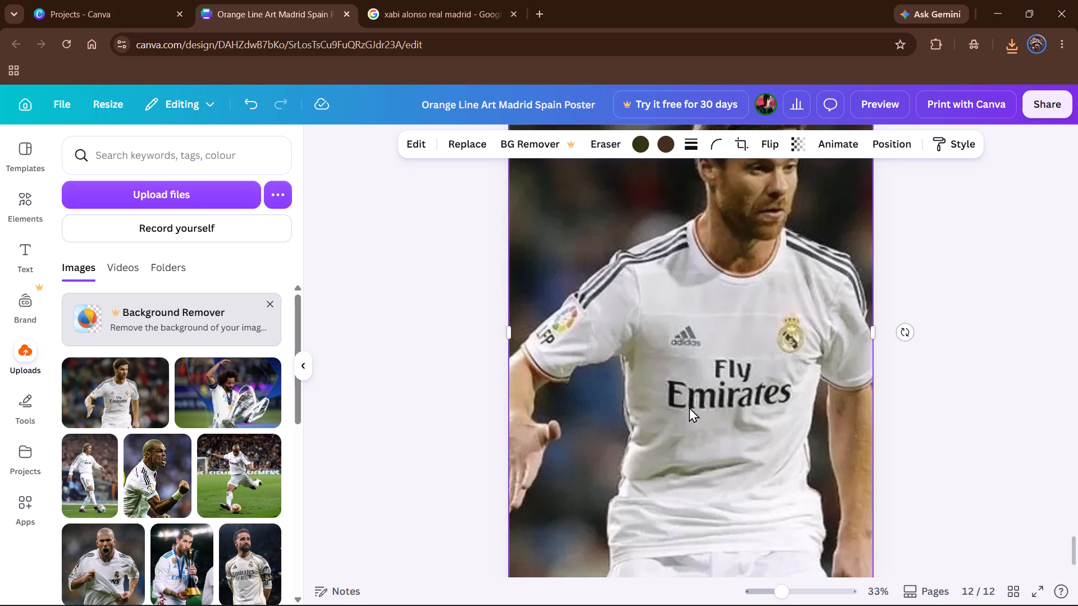
pyautogui.scroll(-1, 689, 407)
# Add a text box reading "Xabi" on page 12.
pyautogui.scroll(5, 689, 407)
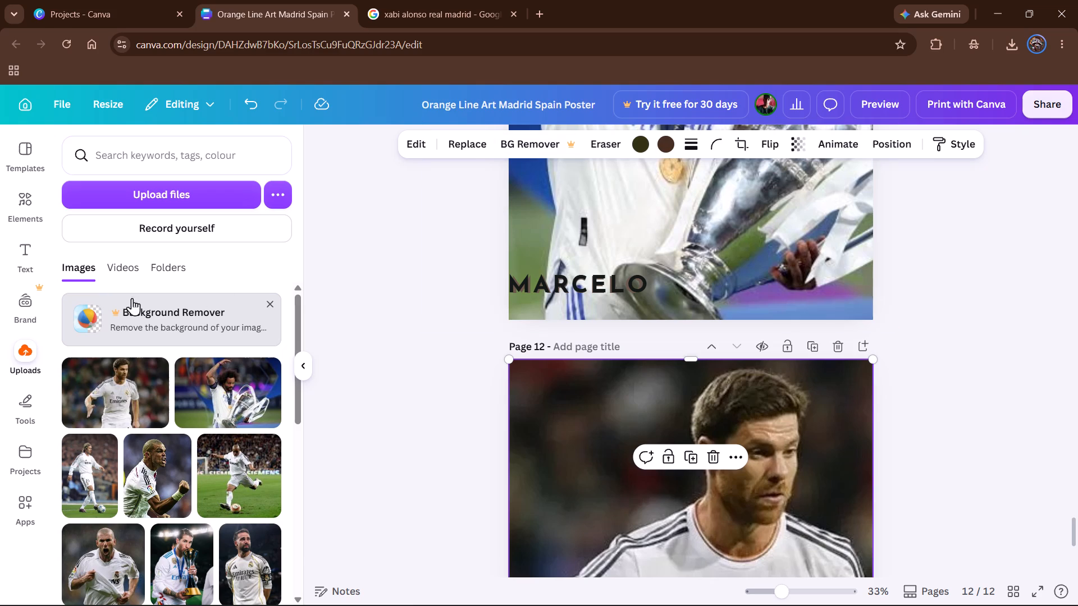
pyautogui.click(21, 251)
pyautogui.click(217, 205)
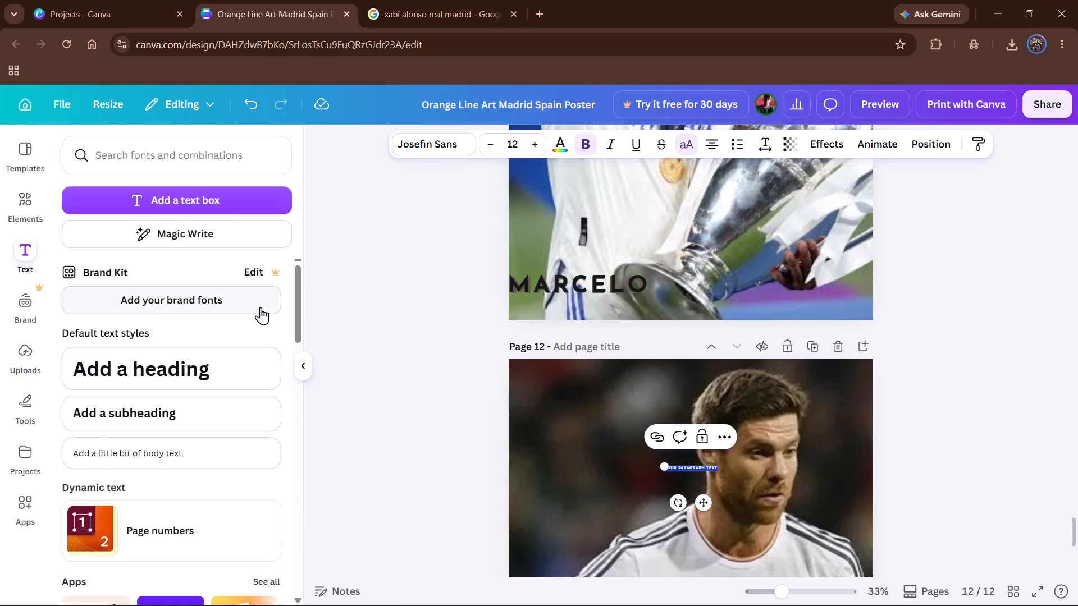
pyautogui.hotkey('shift', 'x')
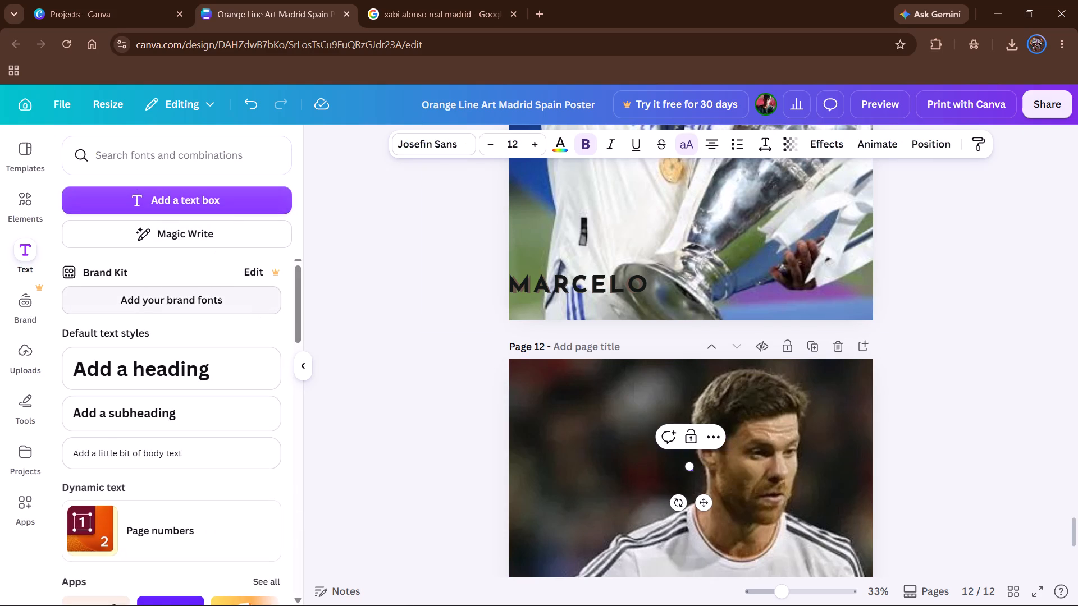
pyautogui.write('ab')
pyautogui.press('i')
# Set the XABI text to font size 48.
pyautogui.tripleClick(535, 137)
pyautogui.tripleClick(534, 138)
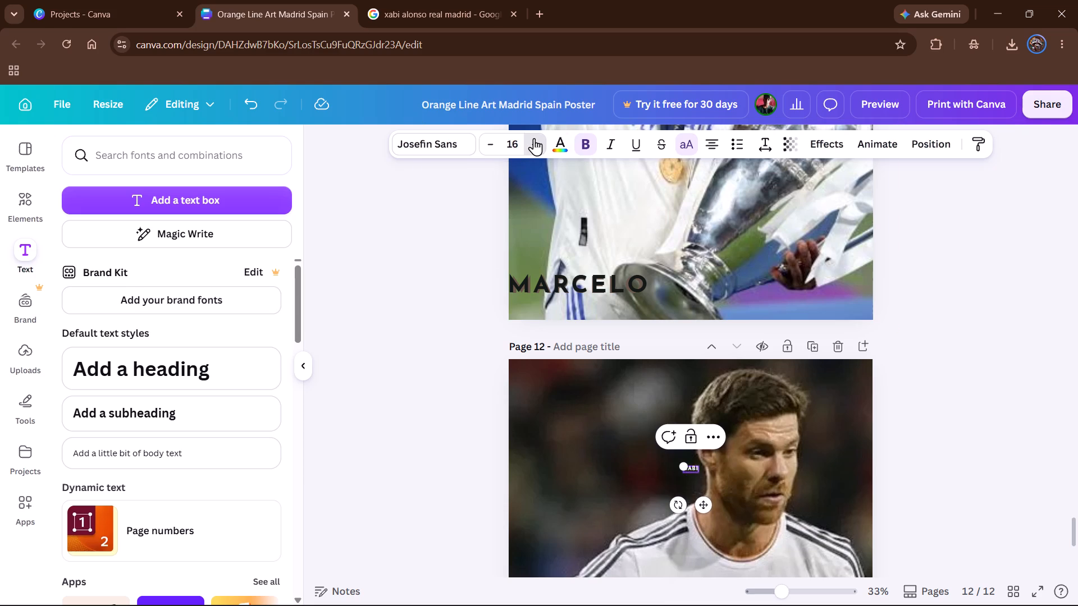
pyautogui.tripleClick(534, 138)
pyautogui.tripleClick(534, 138)
pyautogui.tripleClick(534, 138)
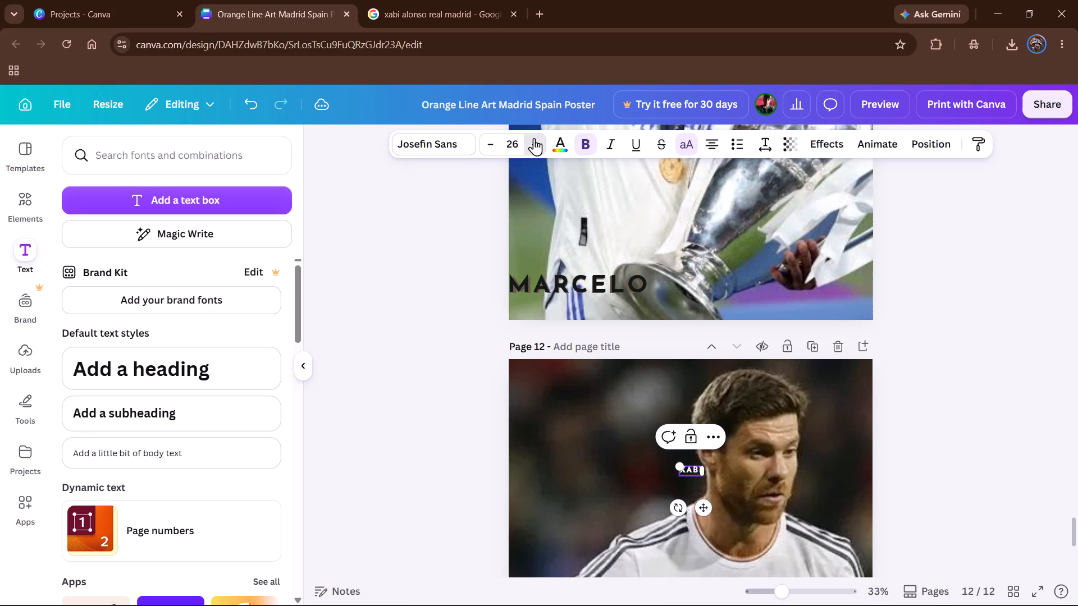
pyautogui.tripleClick(534, 138)
pyautogui.tripleClick(534, 138)
pyautogui.tripleClick(534, 138)
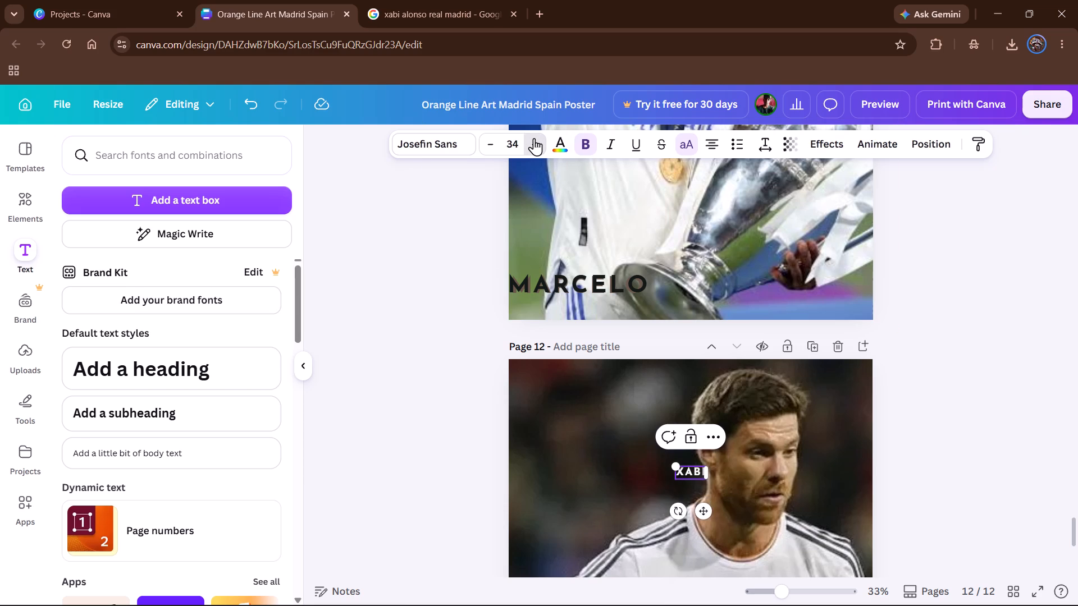
pyautogui.tripleClick(534, 138)
pyautogui.tripleClick(534, 138)
pyautogui.tripleClick(534, 138)
pyautogui.tripleClick(534, 138)
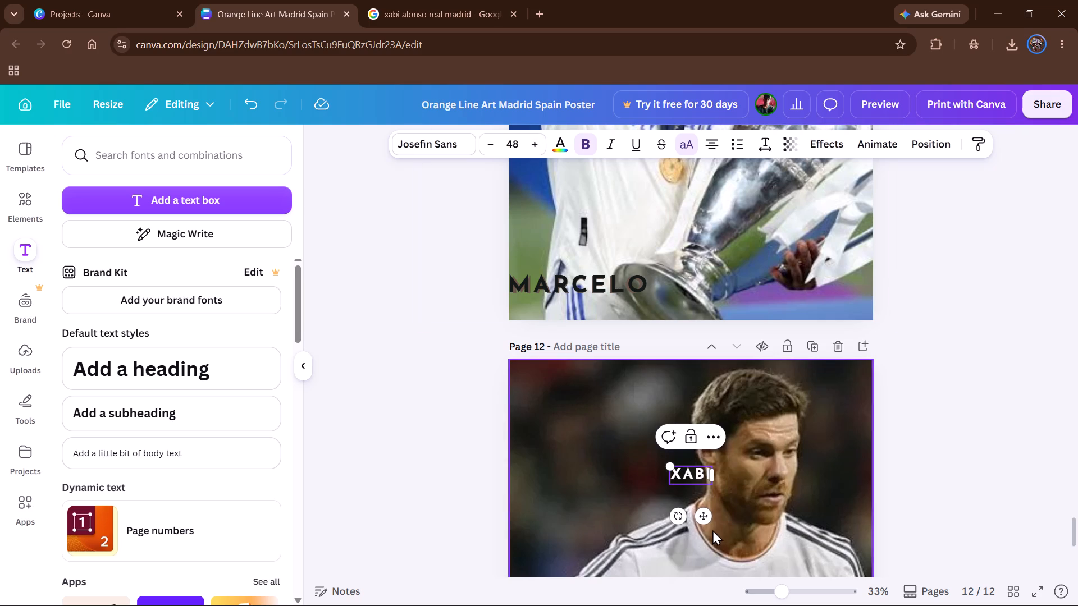
# Move the XABI text to the upper-left area of page 12, beside the player's head.
pyautogui.moveTo(704, 515); pyautogui.dragTo(597, 424)
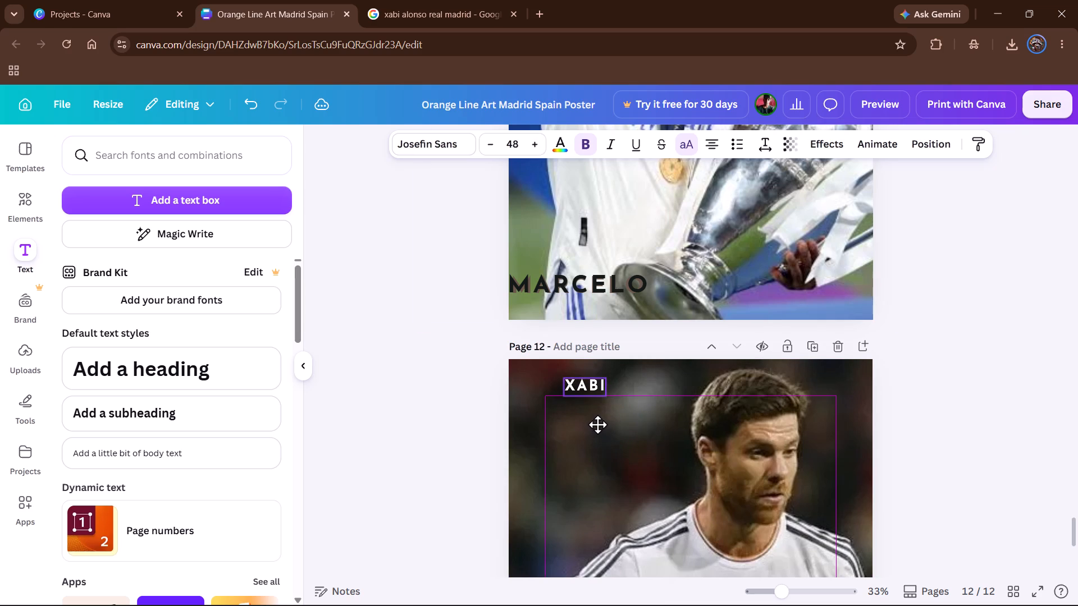
pyautogui.moveTo(597, 424); pyautogui.dragTo(598, 424)
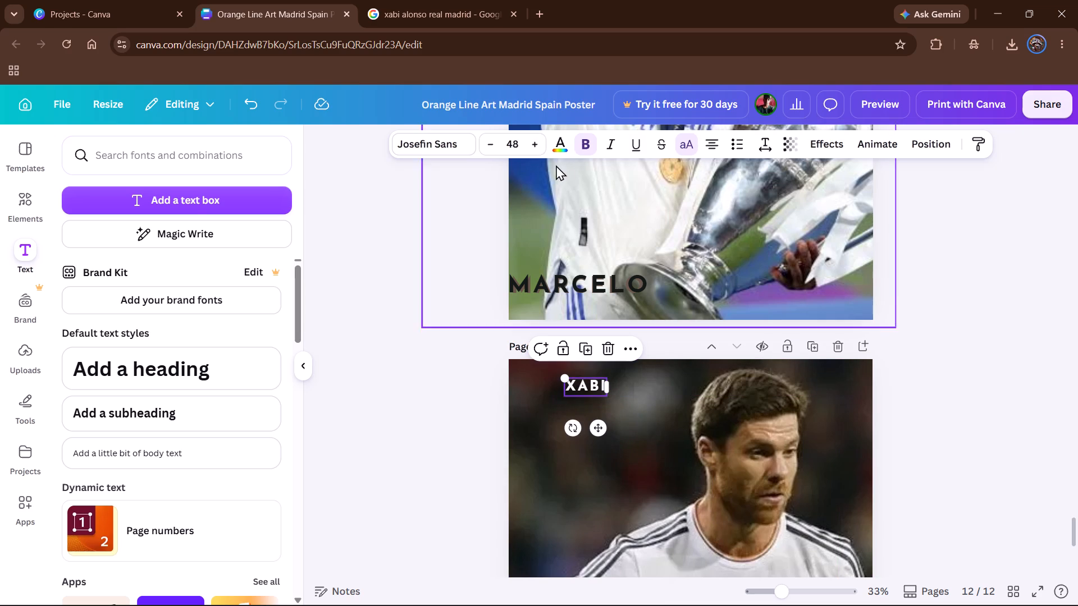
# Add a second text box reading "alonso" directly below XABI.
pyautogui.click(189, 198)
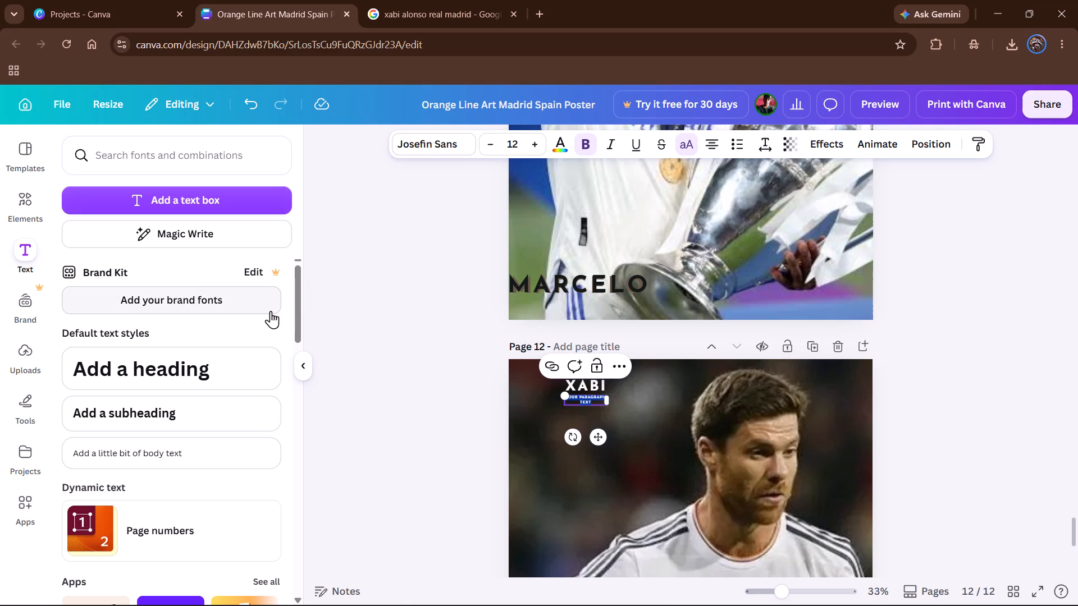
pyautogui.press('a')
pyautogui.write('lonso')
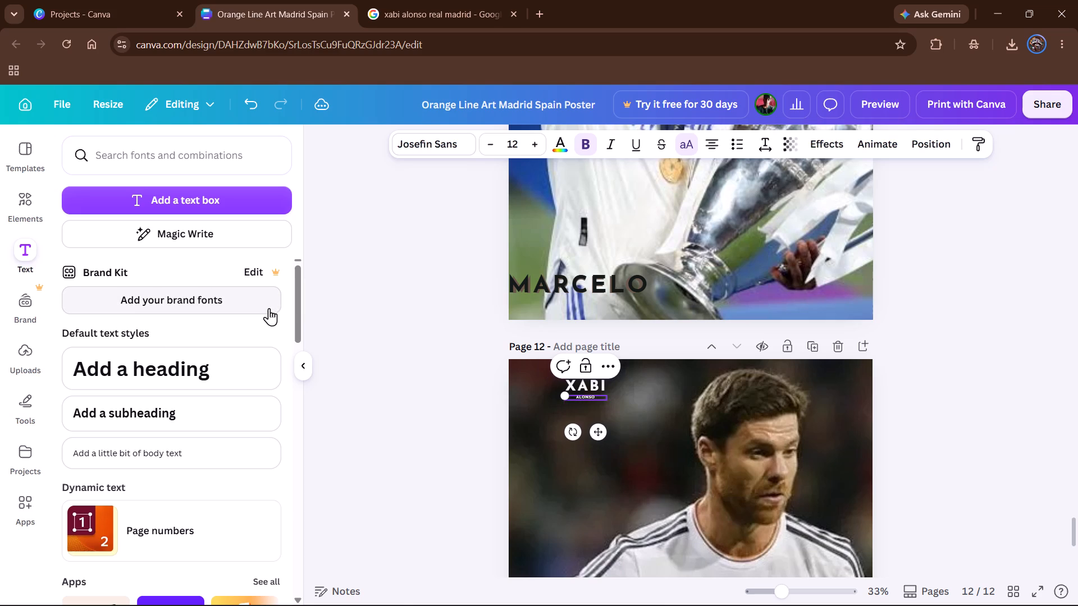
# Enlarge the ALONSO text to font size 47 and widen its text box to fit the name on one line.
pyautogui.tripleClick(543, 144)
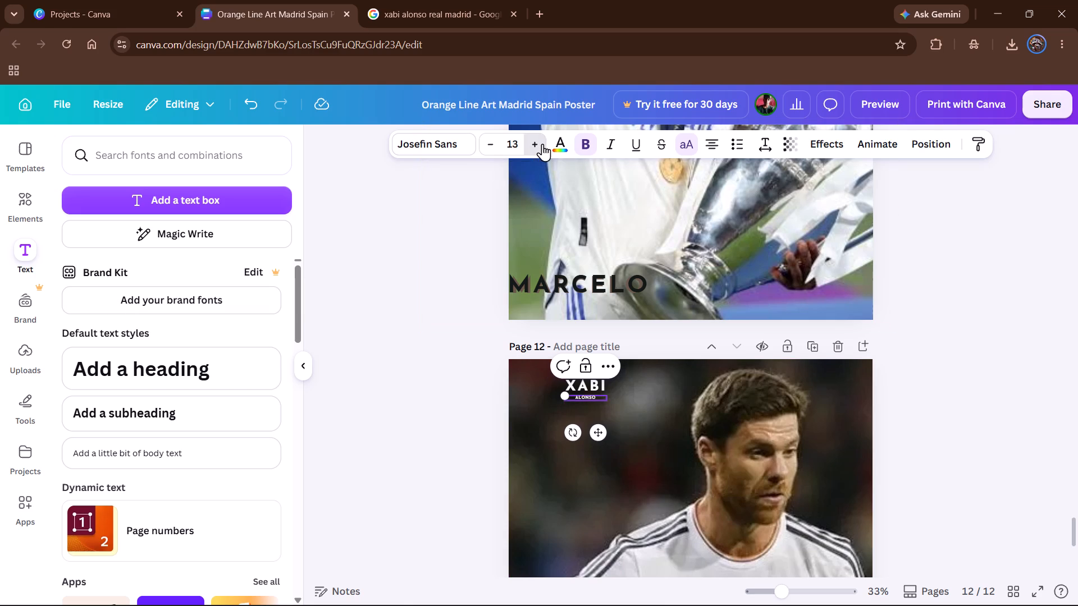
pyautogui.tripleClick(542, 144)
pyautogui.tripleClick(542, 144)
pyautogui.tripleClick(542, 144)
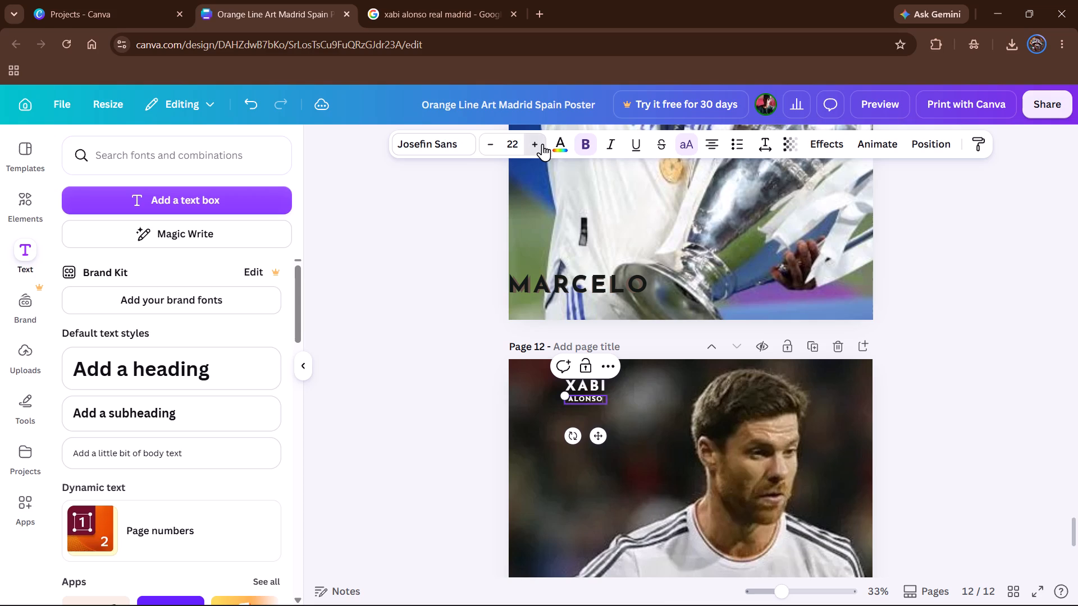
pyautogui.tripleClick(542, 144)
pyautogui.tripleClick(542, 144)
pyautogui.tripleClick(542, 144)
pyautogui.tripleClick(542, 144)
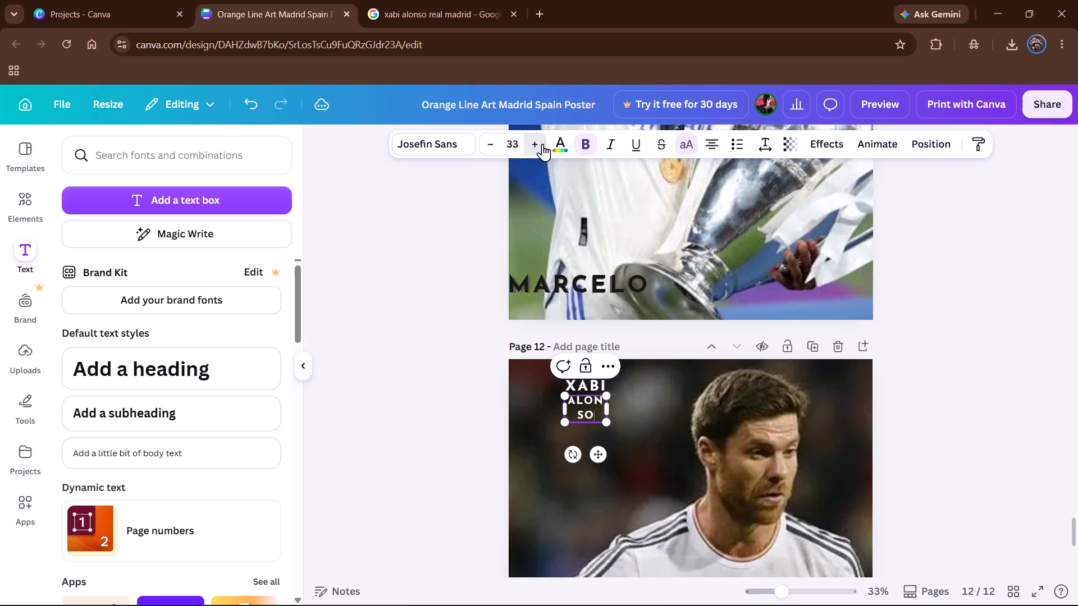
pyautogui.tripleClick(542, 144)
pyautogui.tripleClick(542, 144)
pyautogui.tripleClick(542, 144)
pyautogui.doubleClick(542, 144)
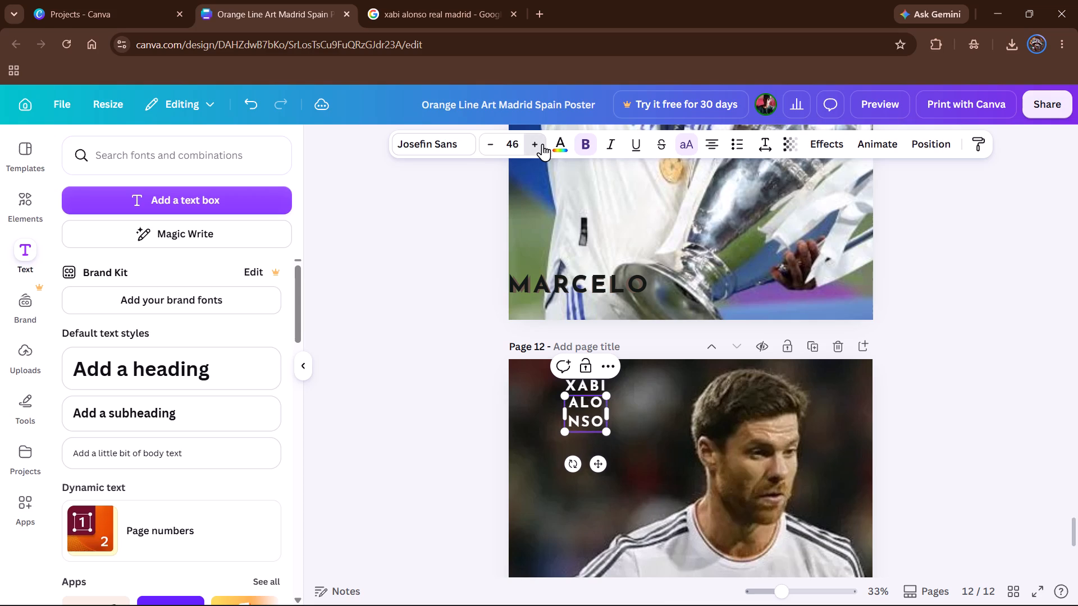
pyautogui.click(605, 414)
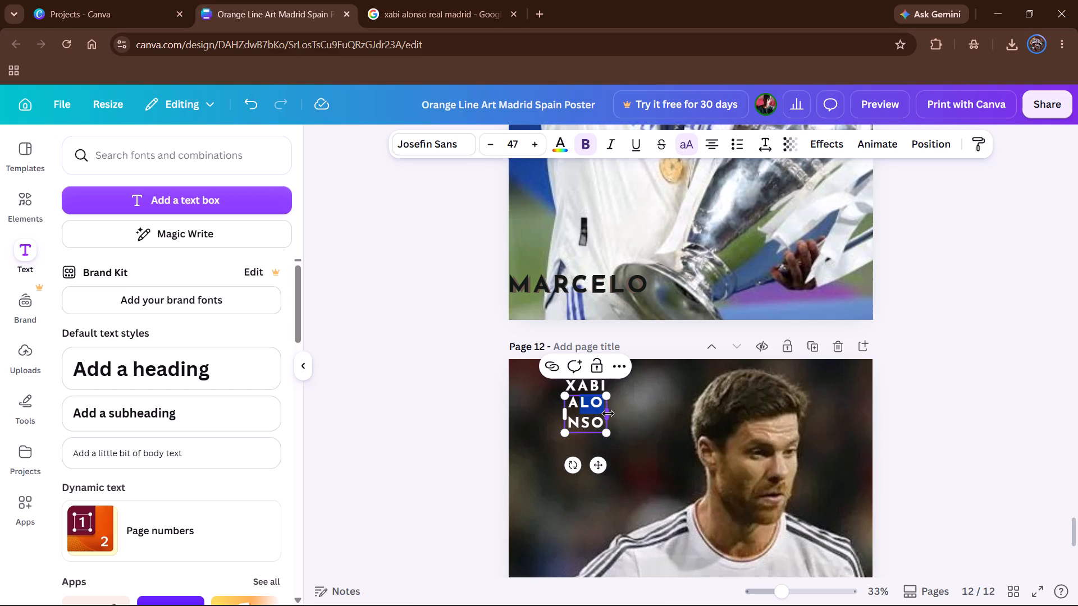
pyautogui.moveTo(608, 414); pyautogui.dragTo(670, 413)
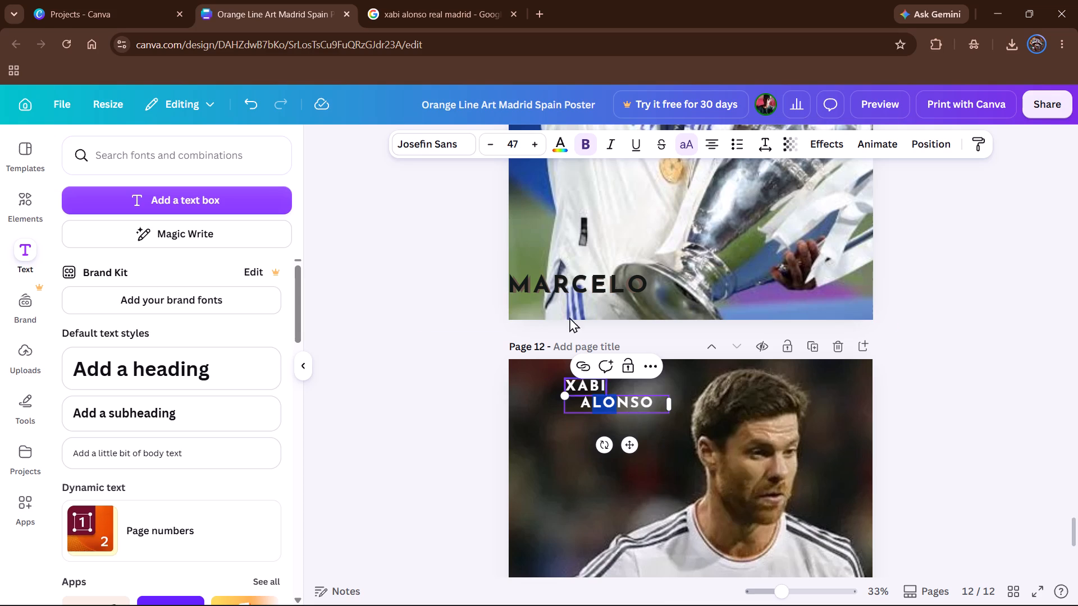
# Set the ALONSO text to font size 62.
pyautogui.tripleClick(532, 143)
pyautogui.tripleClick(532, 143)
pyautogui.tripleClick(532, 143)
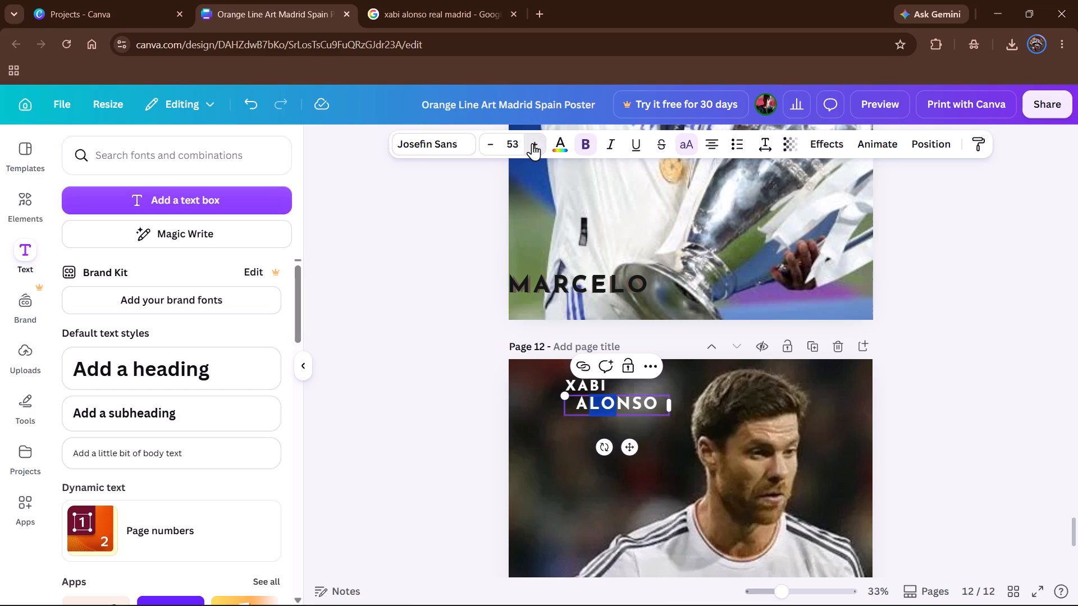
pyautogui.tripleClick(532, 143)
pyautogui.tripleClick(532, 143)
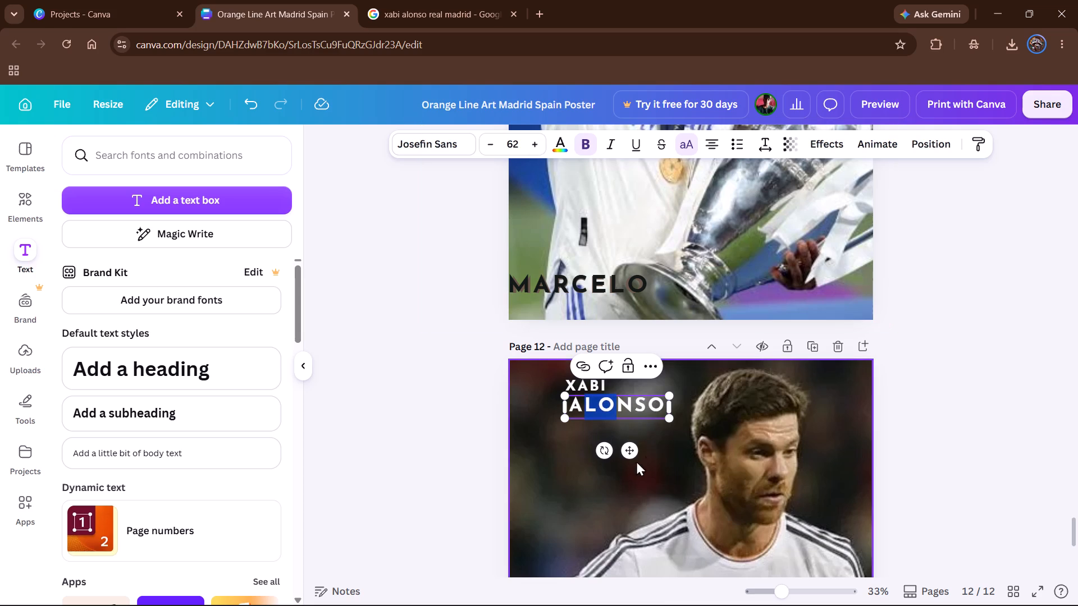
# Move the ALONSO text left and slightly up, roughly centring it just beneath XABI.
pyautogui.moveTo(629, 448); pyautogui.dragTo(602, 447)
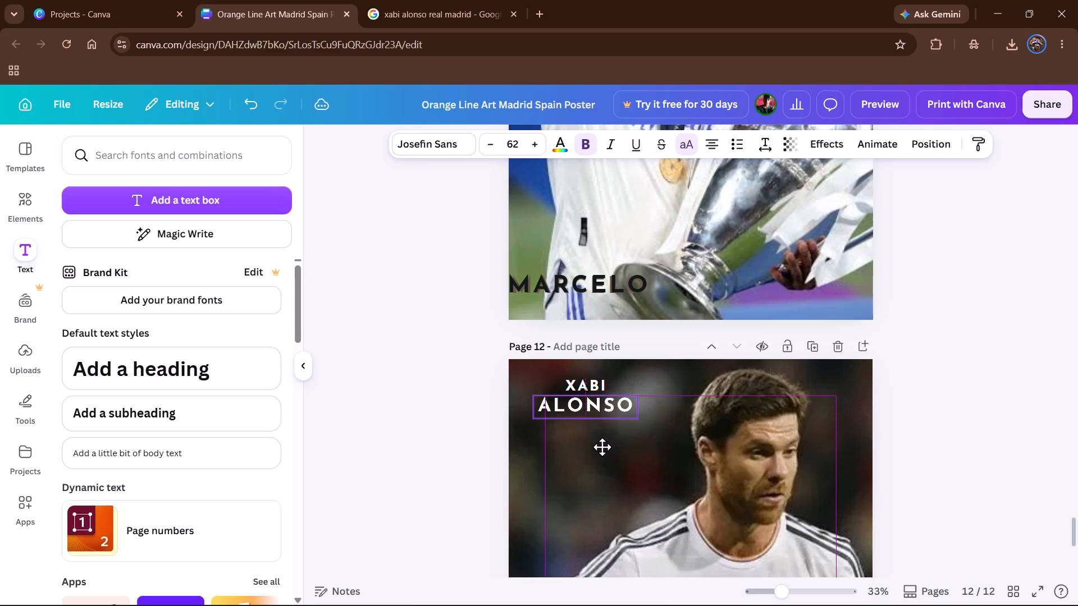
pyautogui.moveTo(602, 447); pyautogui.dragTo(602, 443)
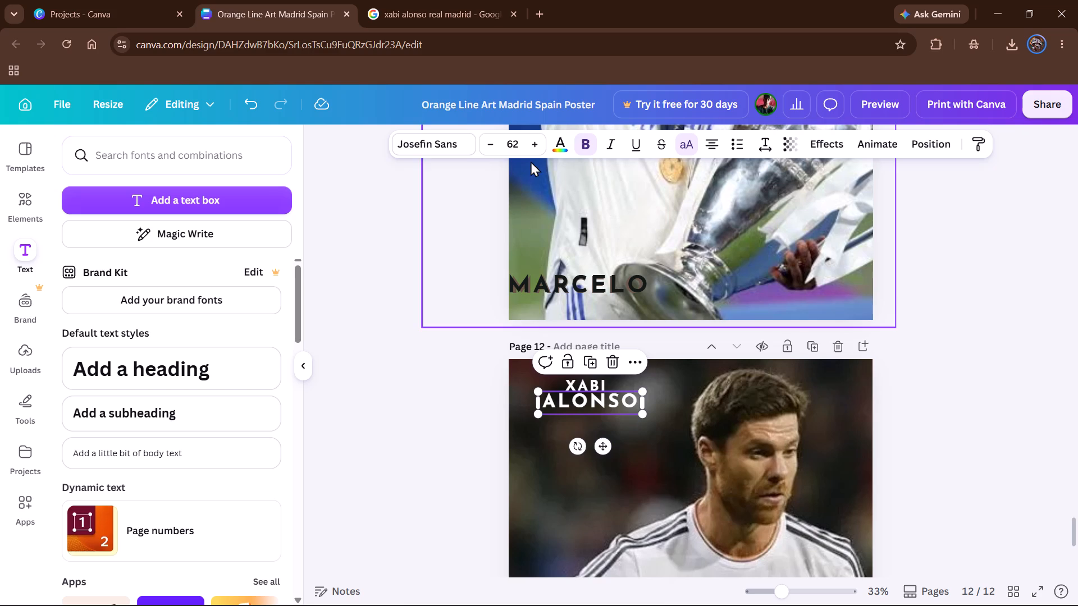
# Set the ALONSO text to font size 66, keeping it on one line, and deselect it.
pyautogui.tripleClick(531, 143)
pyautogui.doubleClick(531, 143)
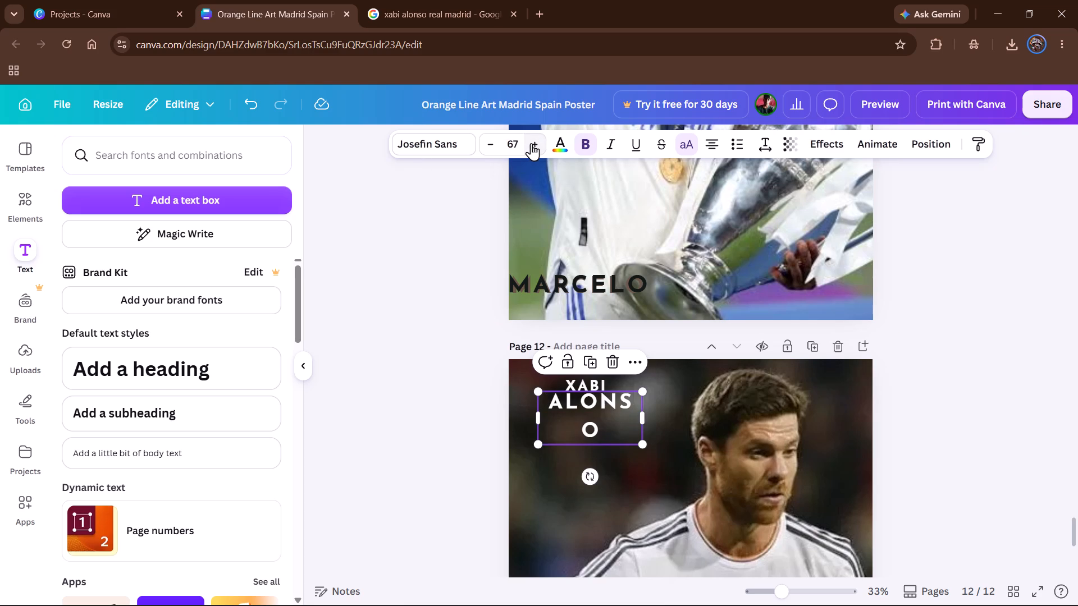
pyautogui.click(495, 143)
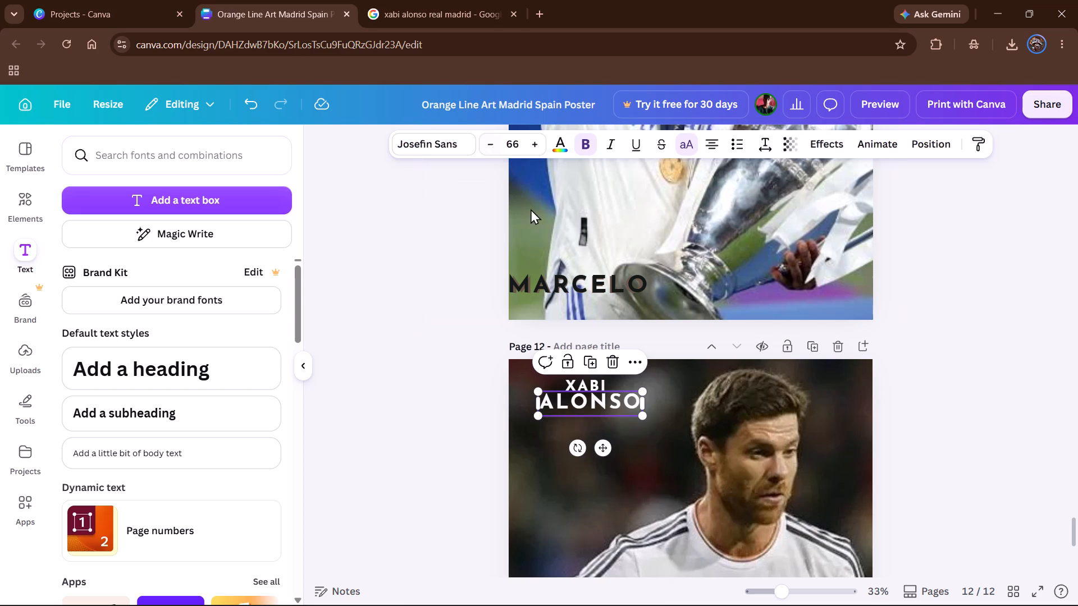
pyautogui.click(974, 385)
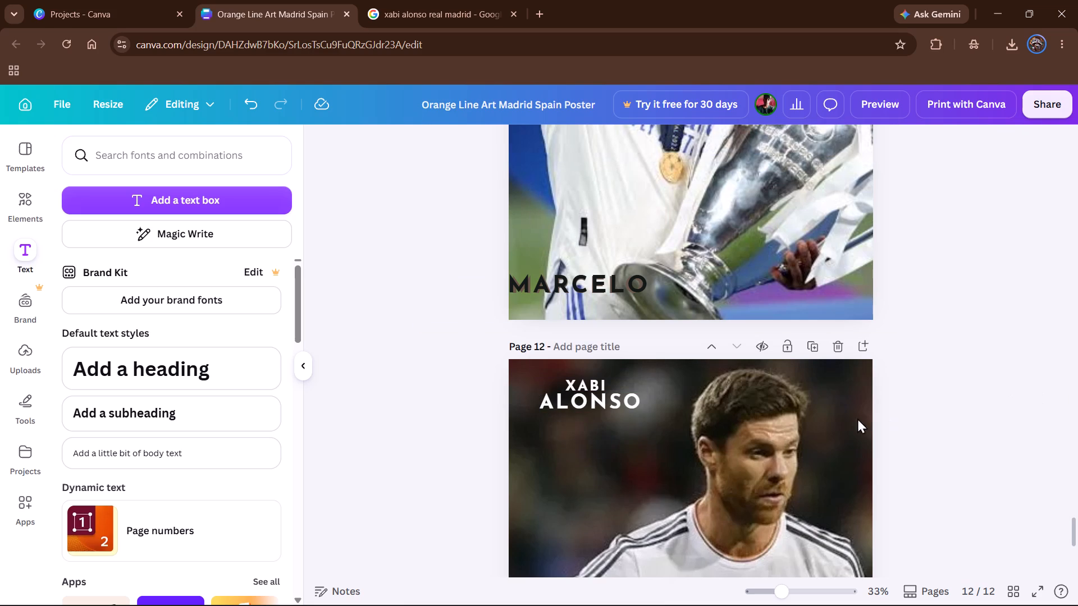
# Duplicate the ALONSO text on page 12.
pyautogui.click(589, 394)
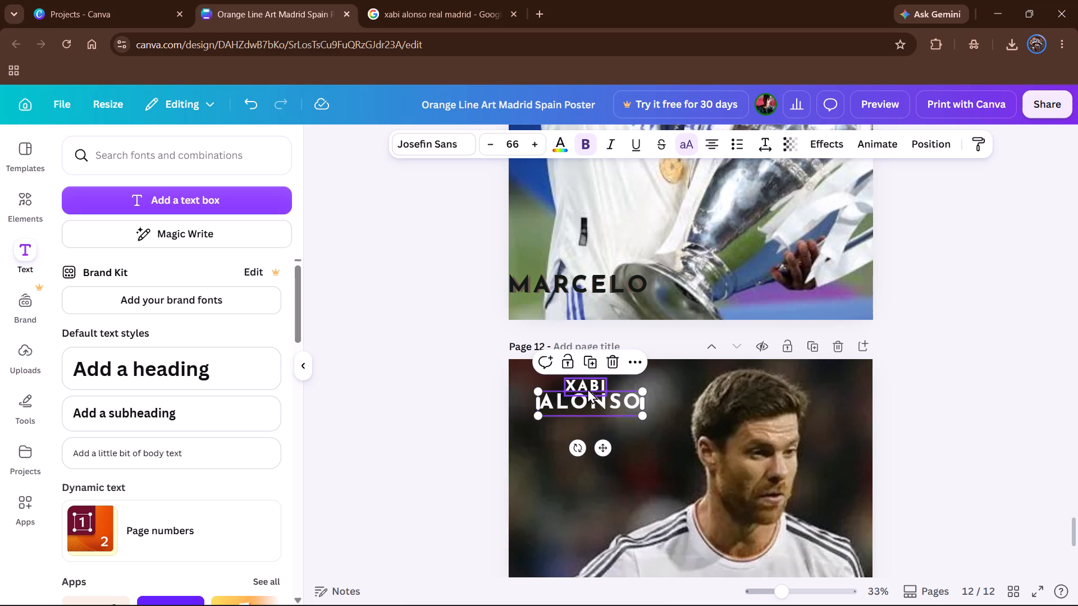
pyautogui.click(592, 361)
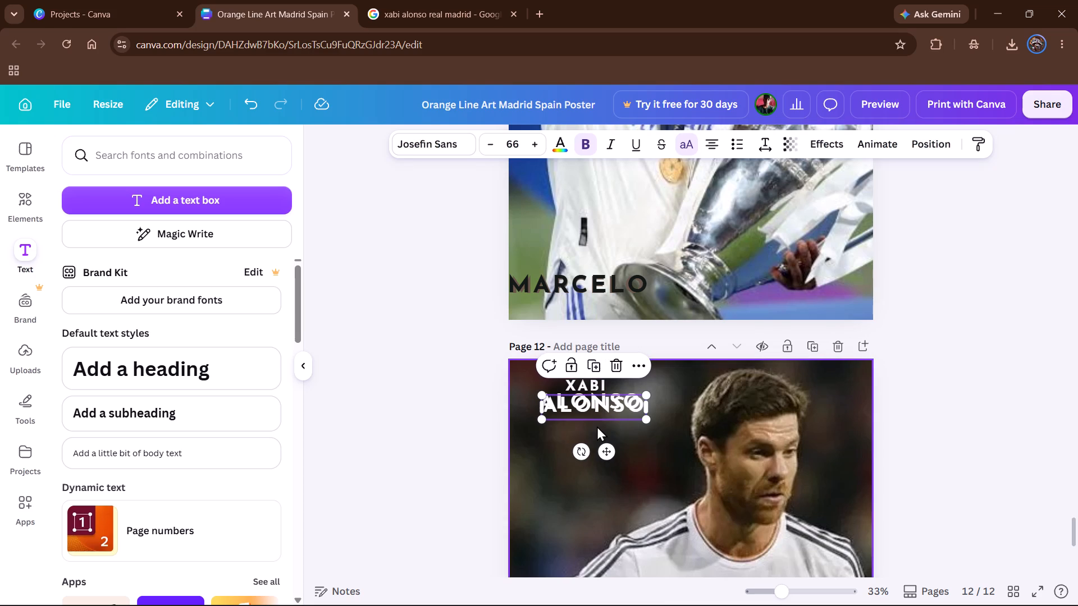
# Move the duplicated ALONSO text down into the bottom-left corner of page 12, flush with the page edges.
pyautogui.click(972, 396)
pyautogui.click(618, 410)
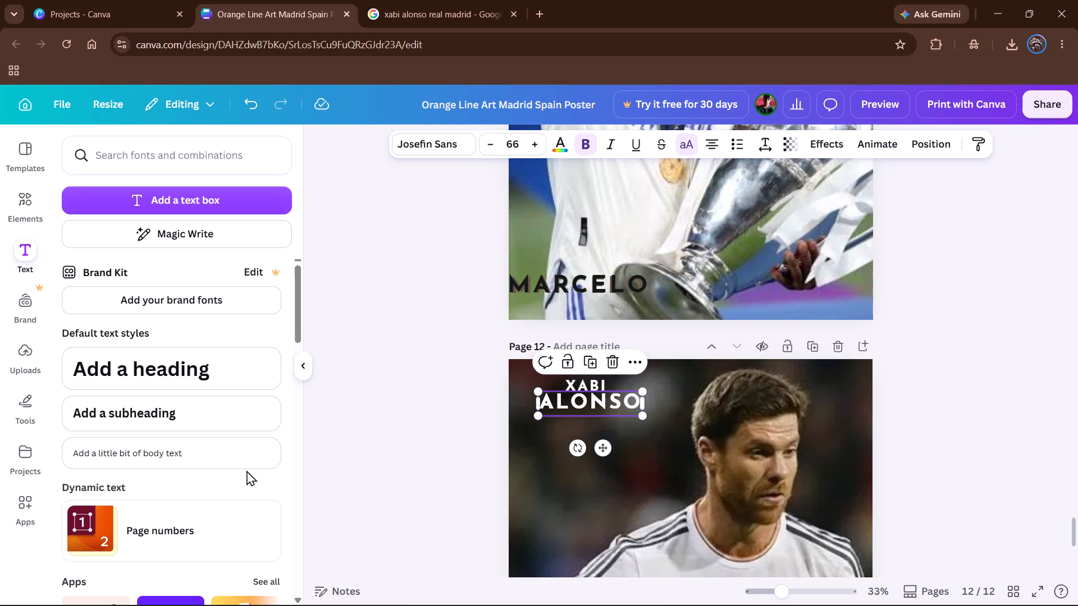
pyautogui.moveTo(600, 414); pyautogui.dragTo(602, 426)
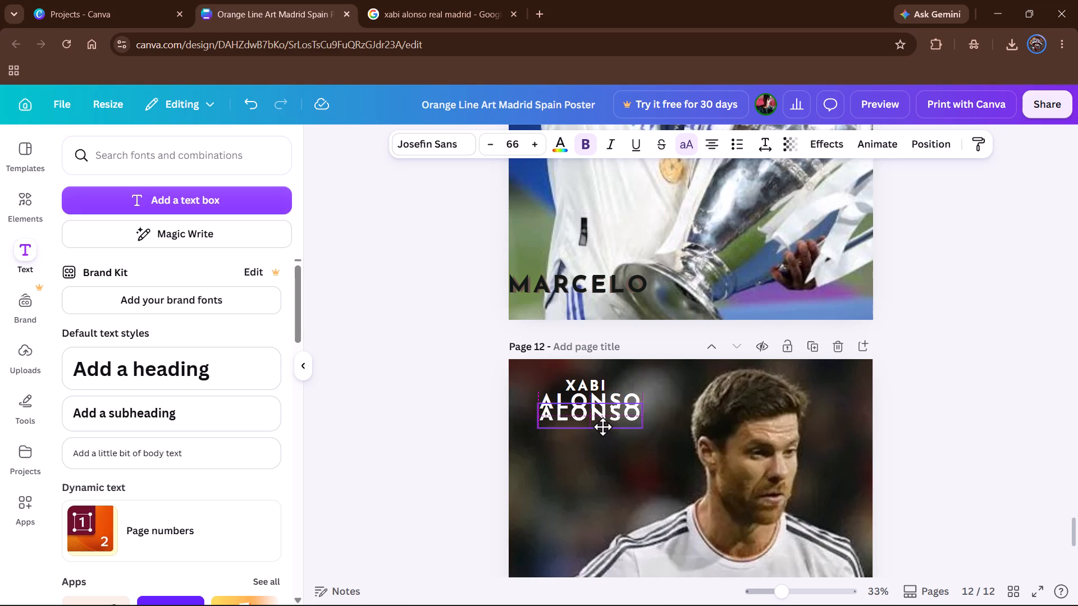
pyautogui.moveTo(602, 426); pyautogui.dragTo(618, 417)
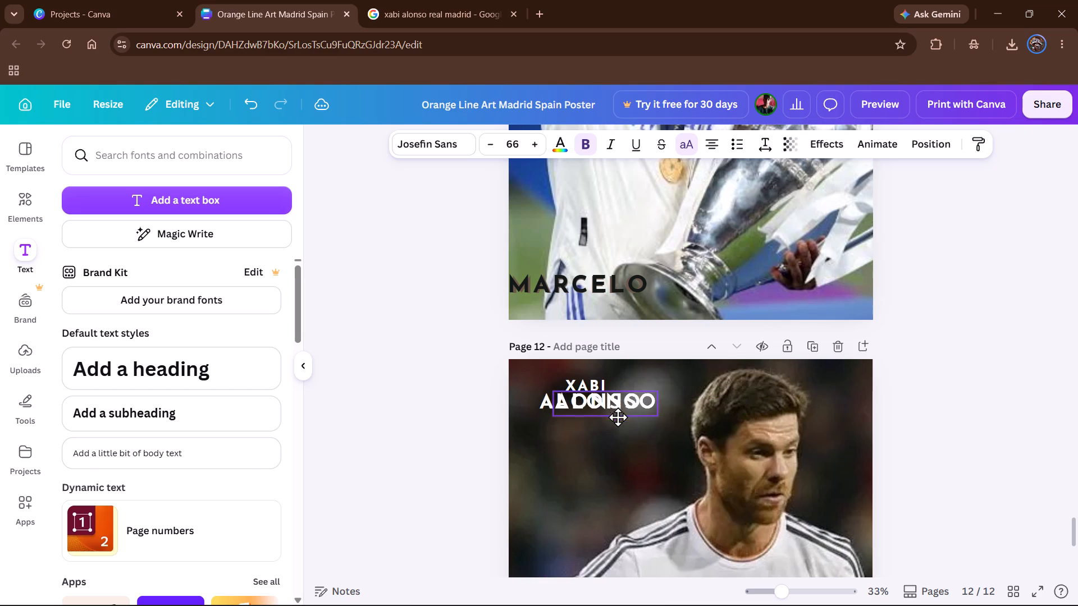
pyautogui.moveTo(618, 417); pyautogui.dragTo(780, 458)
pyautogui.scroll(-3, 718, 509)
pyautogui.scroll(-1, 780, 458)
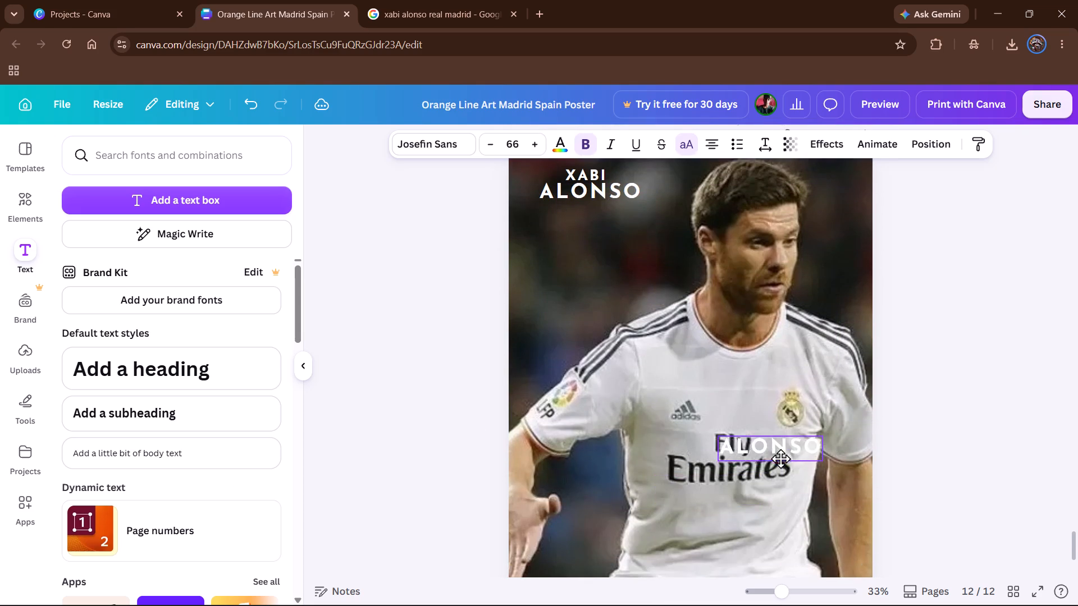
pyautogui.scroll(-2, 780, 458)
pyautogui.moveTo(780, 458); pyautogui.dragTo(575, 515)
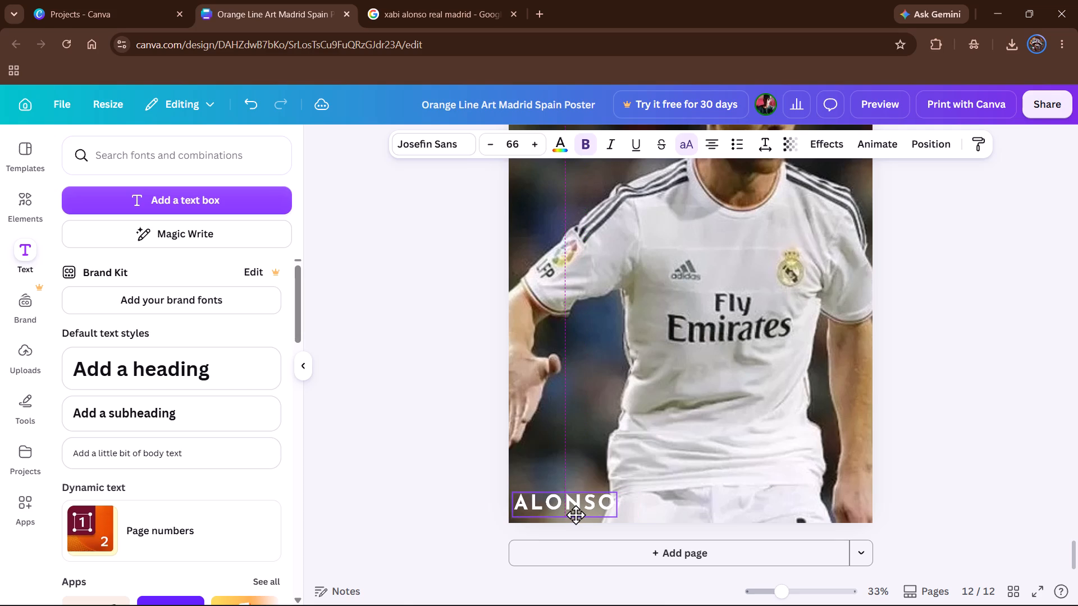
pyautogui.moveTo(575, 515); pyautogui.dragTo(573, 520)
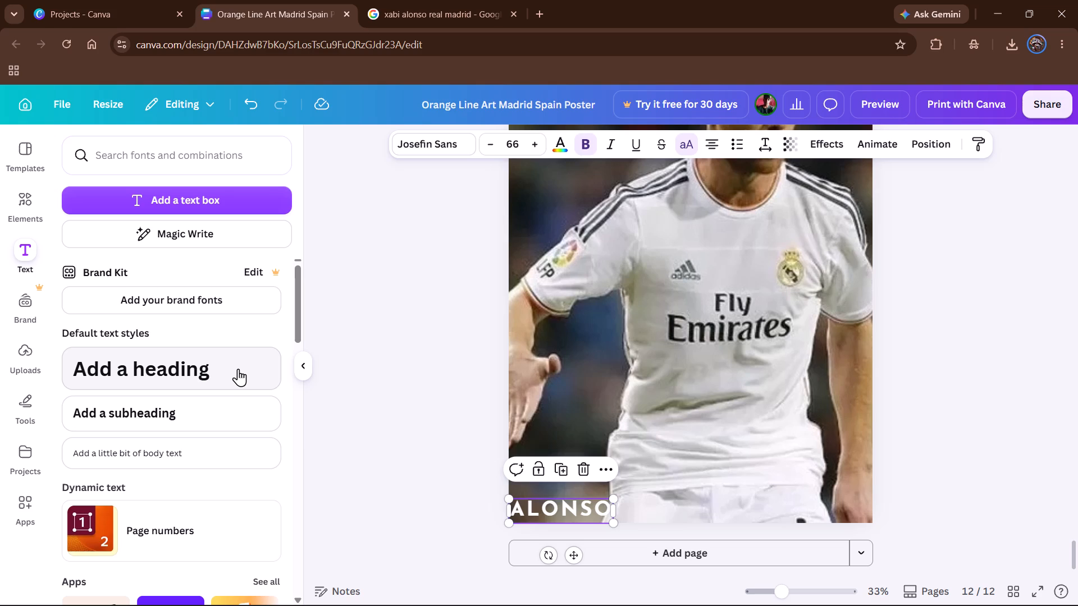
# Recolour the bottom ALONSO text, trying dark grey turquoise and orange before choosing the light yellow-orange design colour.
pyautogui.click(558, 146)
pyautogui.click(108, 279)
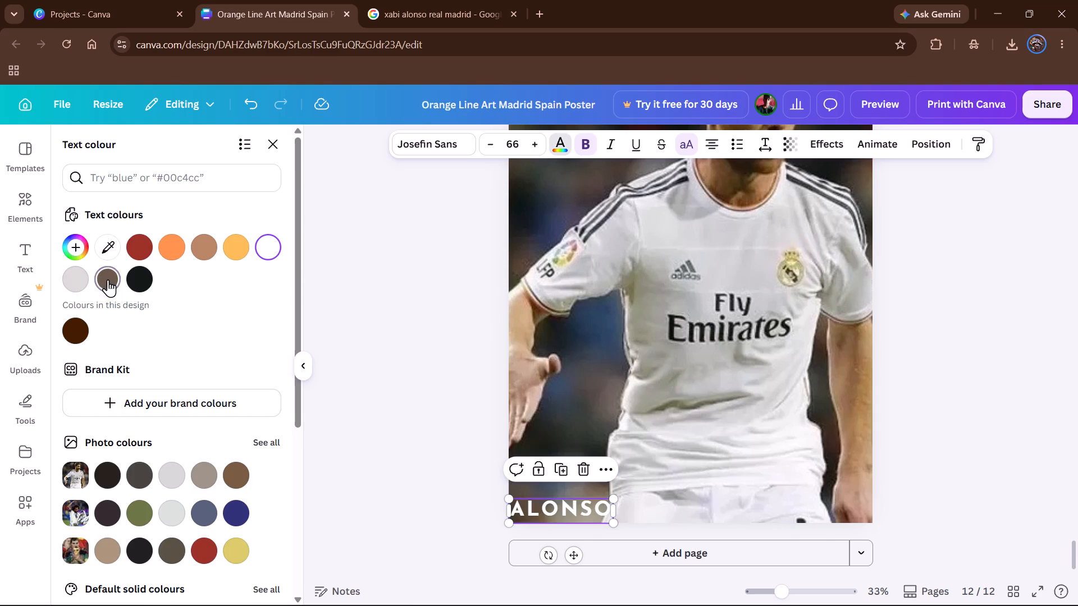
pyautogui.click(138, 274)
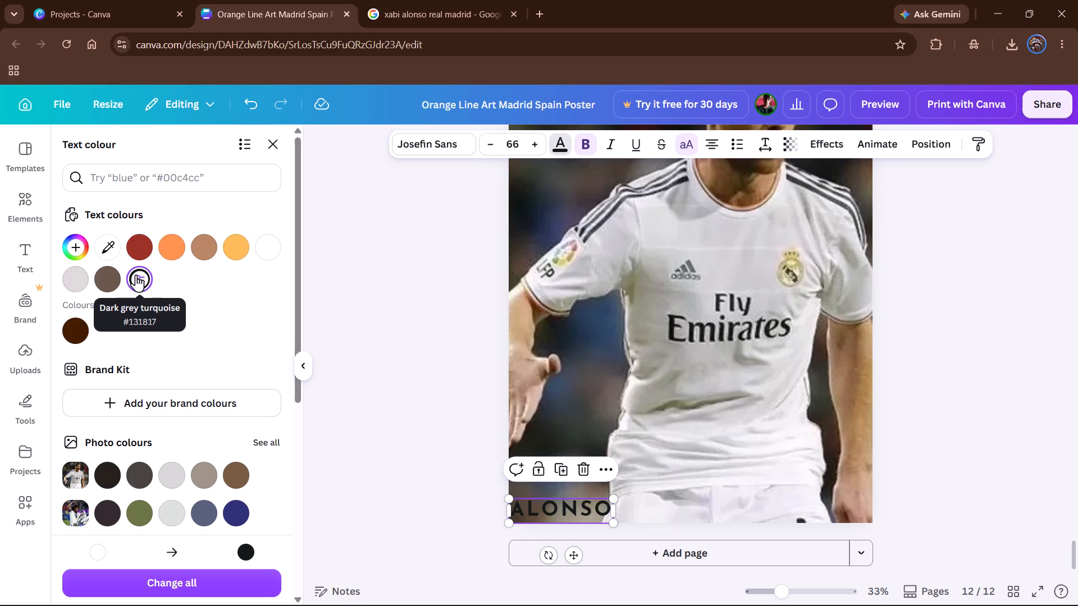
pyautogui.click(166, 249)
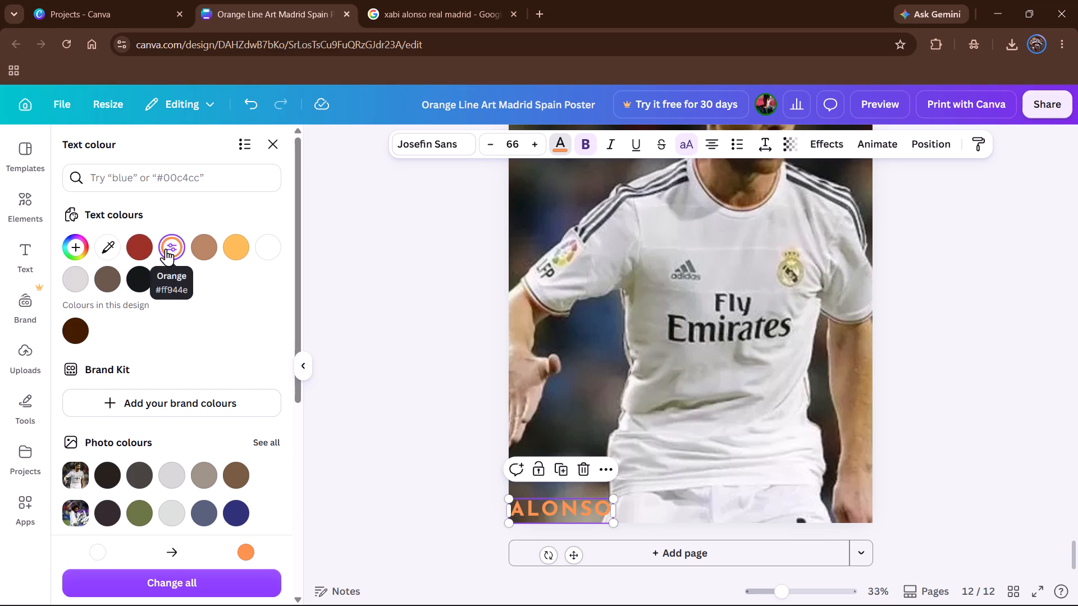
pyautogui.click(240, 247)
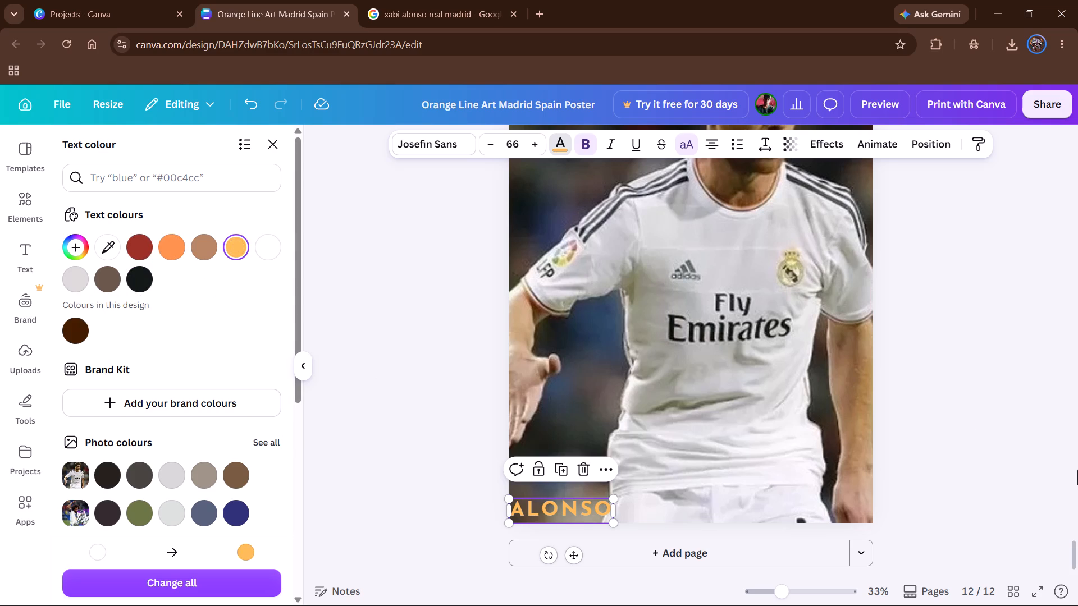
# Duplicate the yellow-orange ALONSO text and offset the copy slightly to the right on the page's bottom edge, overlapping the original.
pyautogui.click(562, 465)
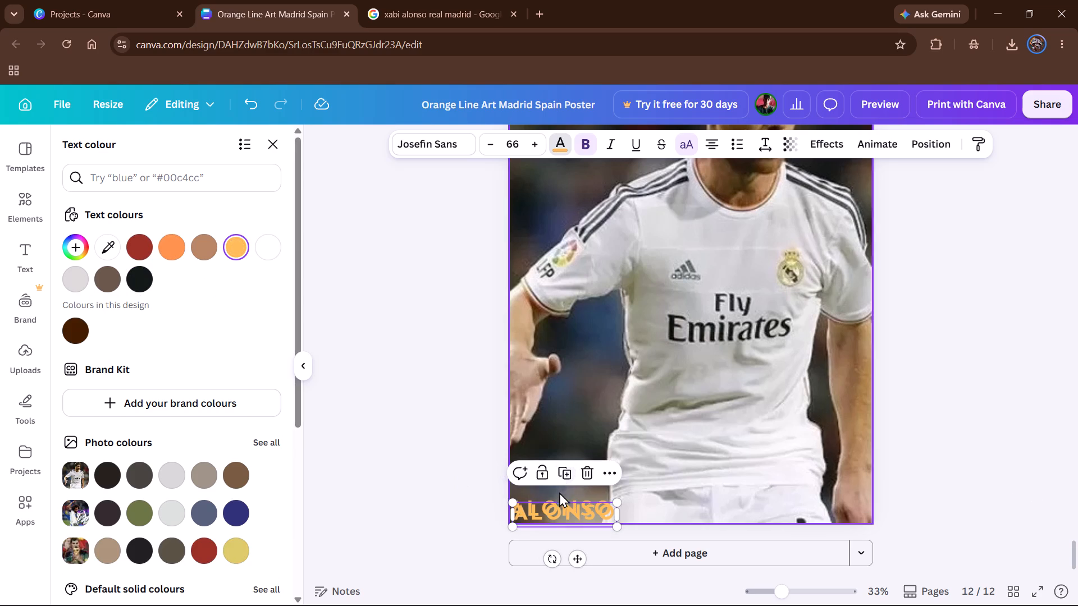
pyautogui.click(599, 517)
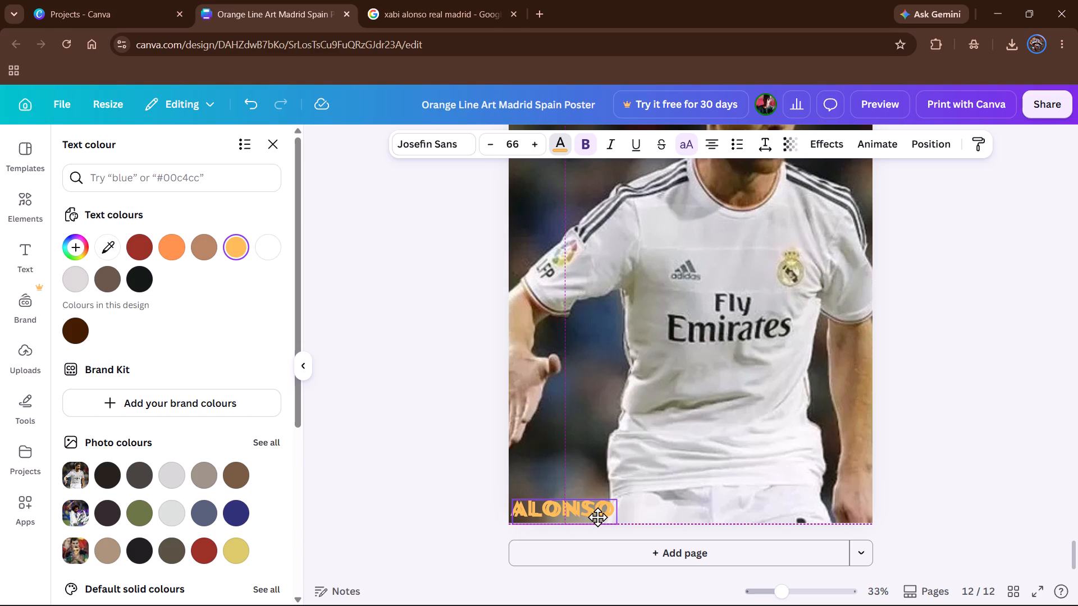
pyautogui.click(954, 441)
pyautogui.click(842, 429)
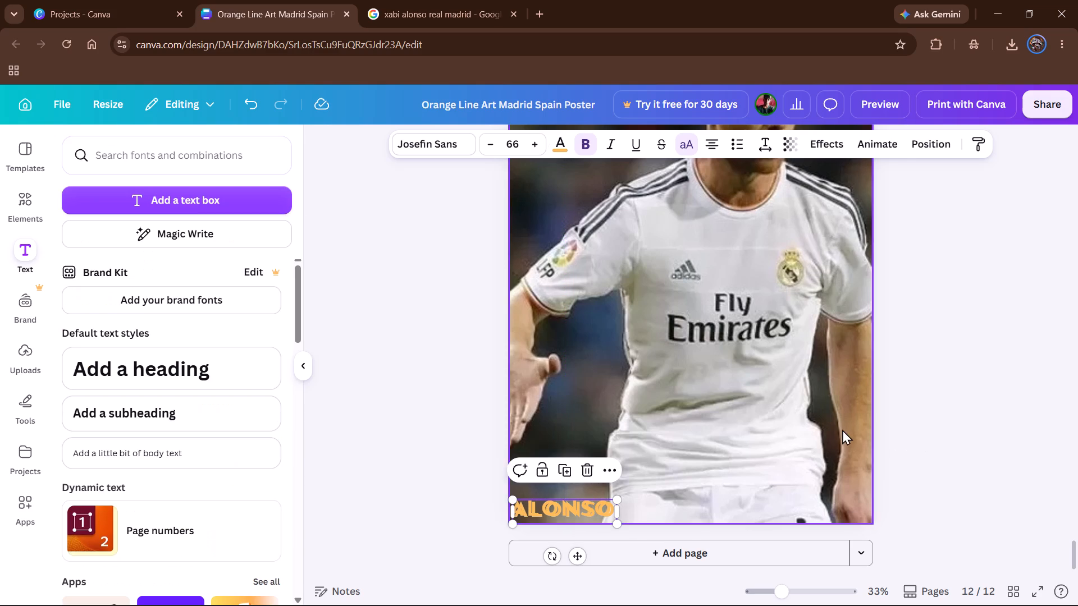
pyautogui.click(973, 423)
# Add a new blank page after the Xabi Alonso page.
pyautogui.scroll(4, 973, 423)
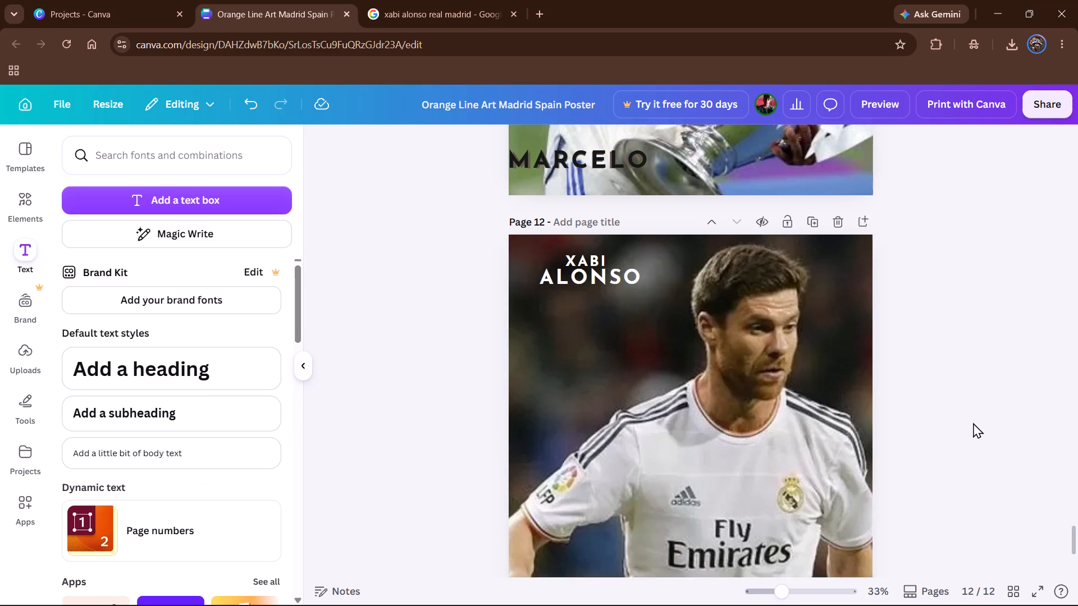
pyautogui.scroll(-10, 973, 423)
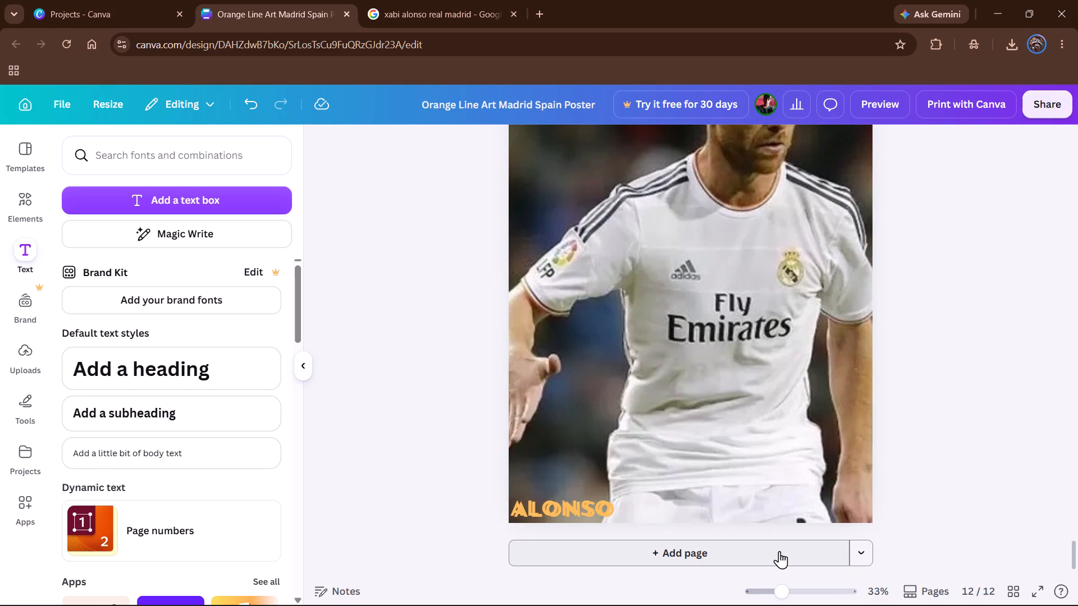
pyautogui.click(771, 551)
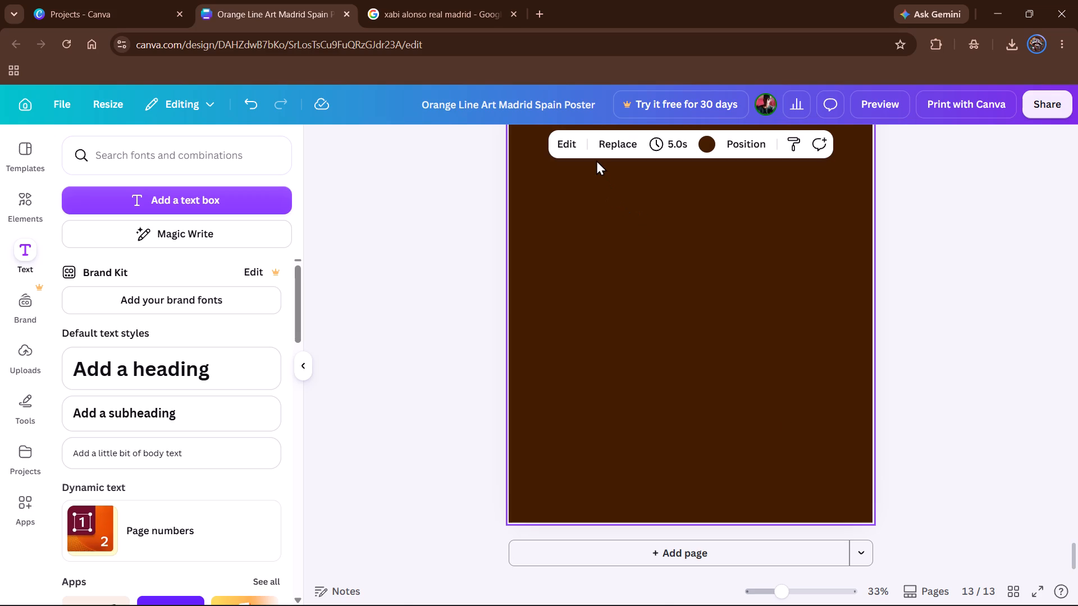
# Switch to the Google Images tab, search for "luka modric" and look through the photos.
pyautogui.click(481, 0)
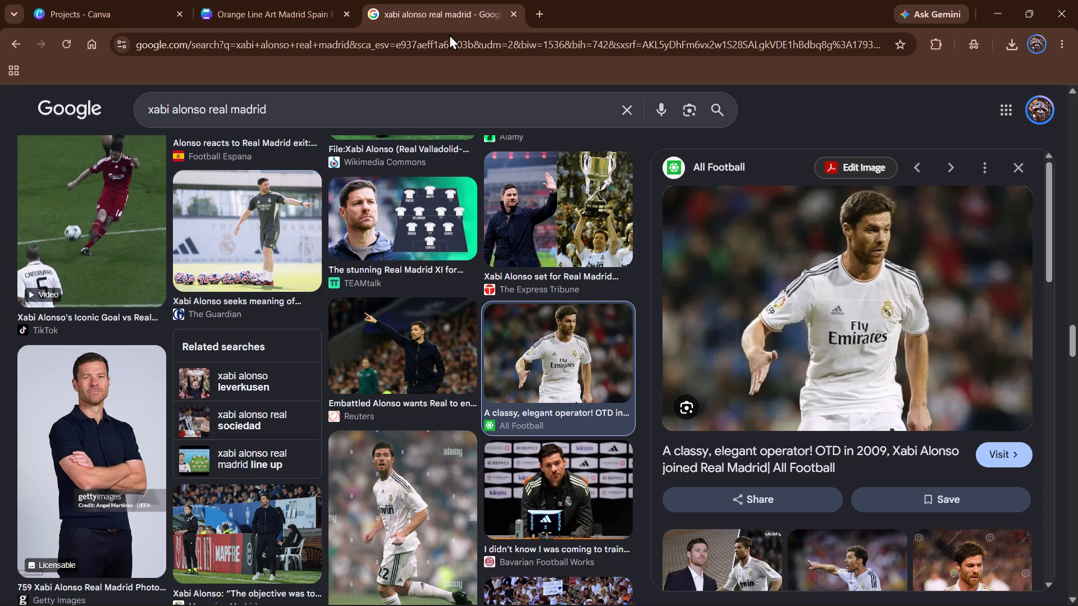
pyautogui.click(409, 117)
pyautogui.click(408, 117)
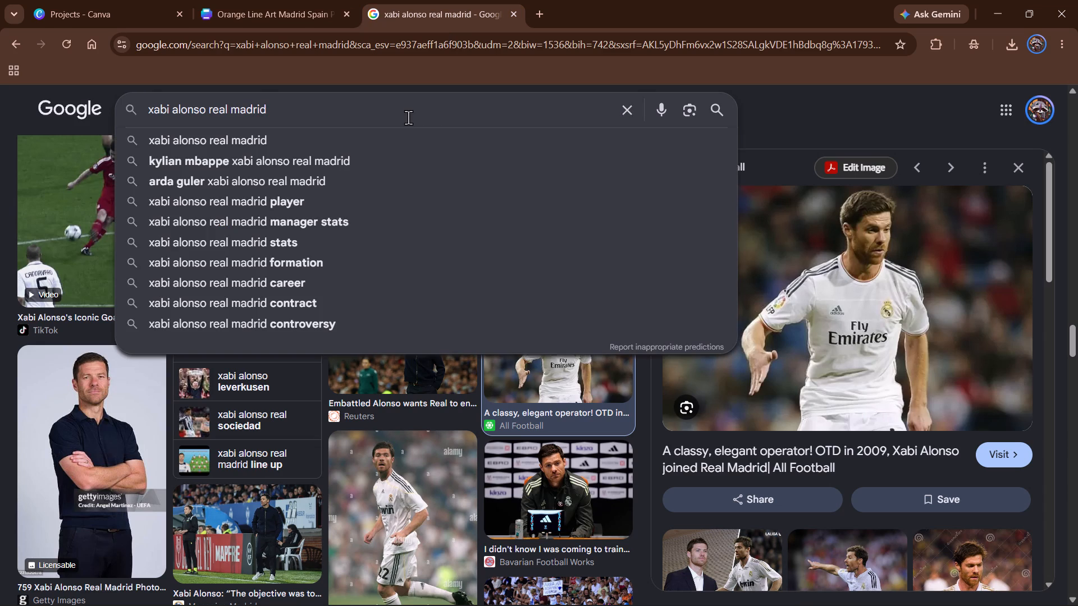
pyautogui.press('BackSpace')
pyautogui.press('BackSpace')
pyautogui.press('BackSpace')
pyautogui.press('BackSpace')
pyautogui.press('BackSpace')
pyautogui.press('BackSpace')
pyautogui.press('BackSpace')
pyautogui.press('BackSpace')
pyautogui.press('BackSpace')
pyautogui.press('BackSpace')
pyautogui.press('BackSpace')
pyautogui.press('BackSpace')
pyautogui.press('BackSpace')
pyautogui.press('BackSpace')
pyautogui.press('BackSpace')
pyautogui.press('BackSpace')
pyautogui.press('BackSpace')
pyautogui.press('BackSpace')
pyautogui.press('BackSpace')
pyautogui.press('BackSpace')
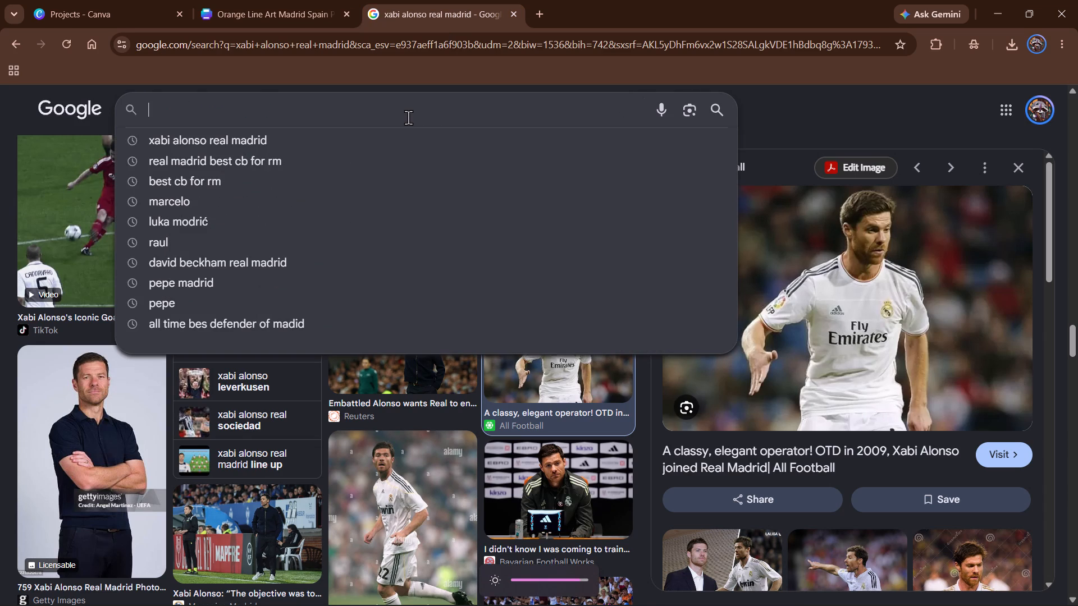
pyautogui.write('luka modric')
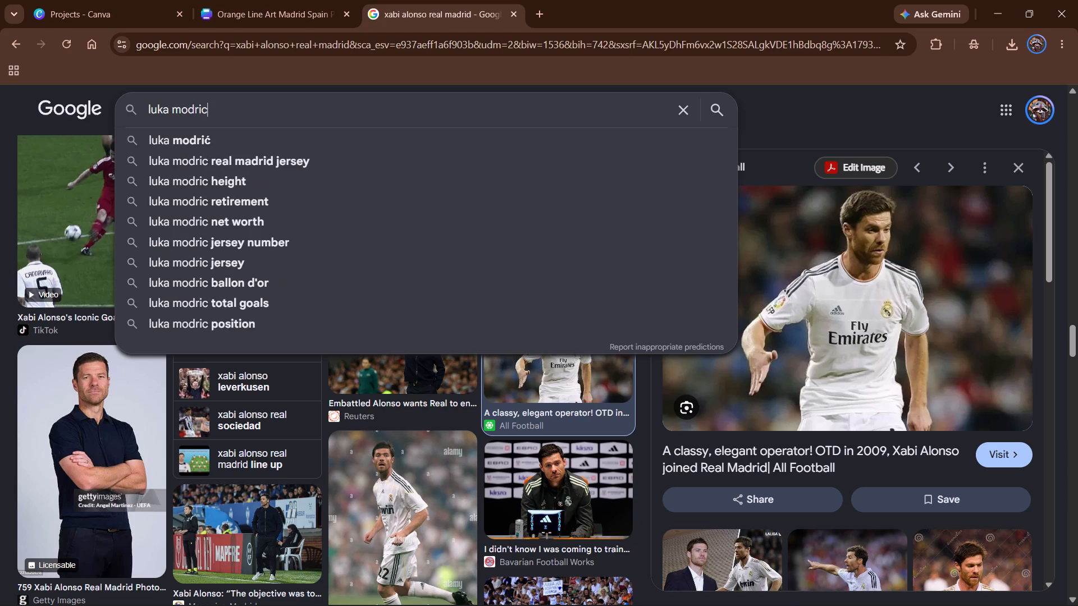
pyautogui.press('Return')
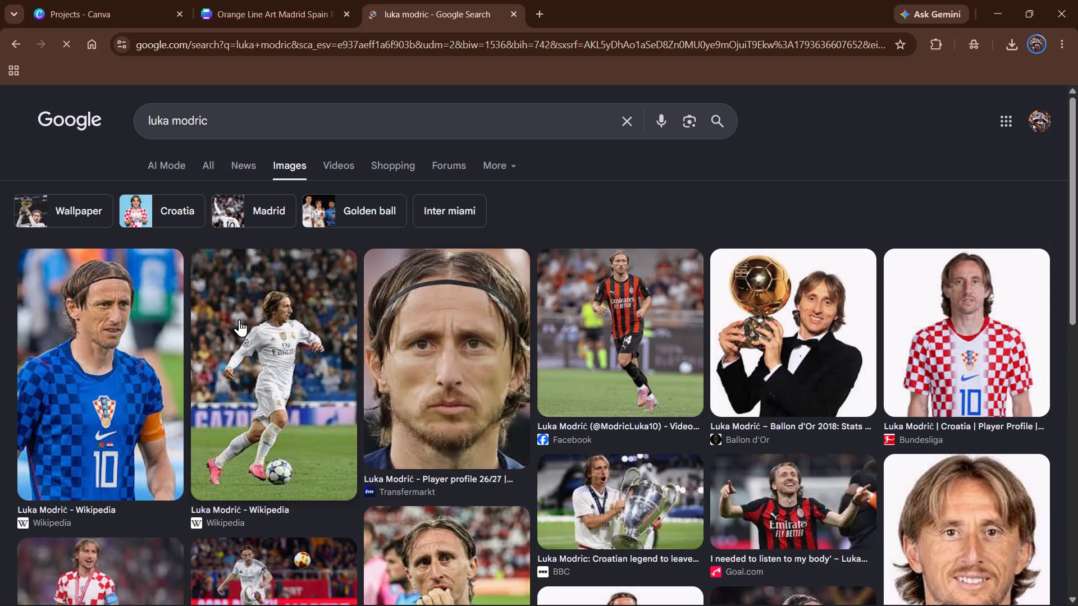
pyautogui.scroll(-1, 440, 368)
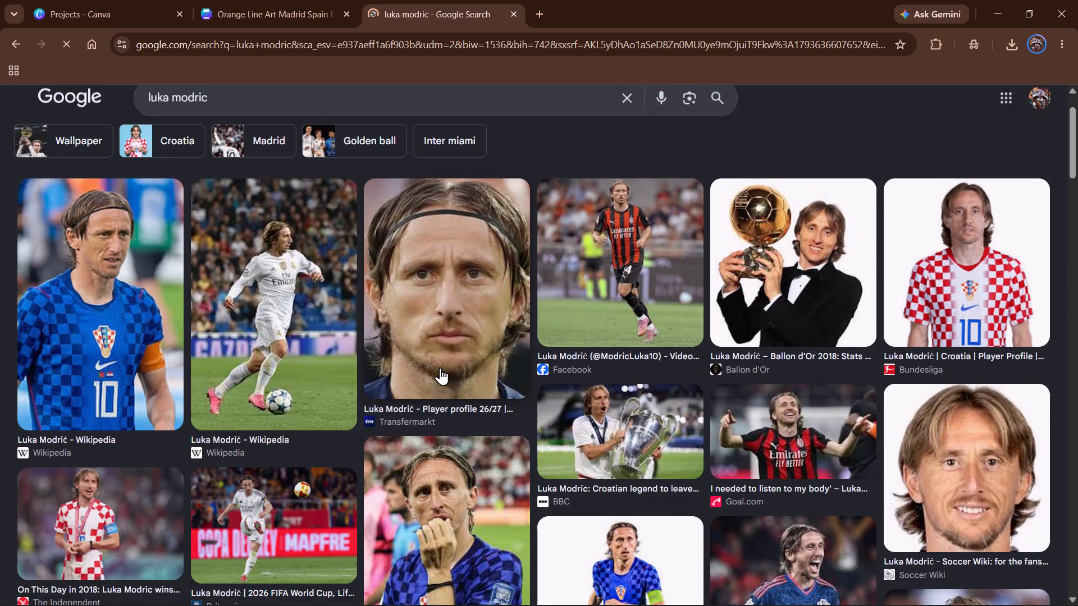
pyautogui.scroll(-3, 440, 368)
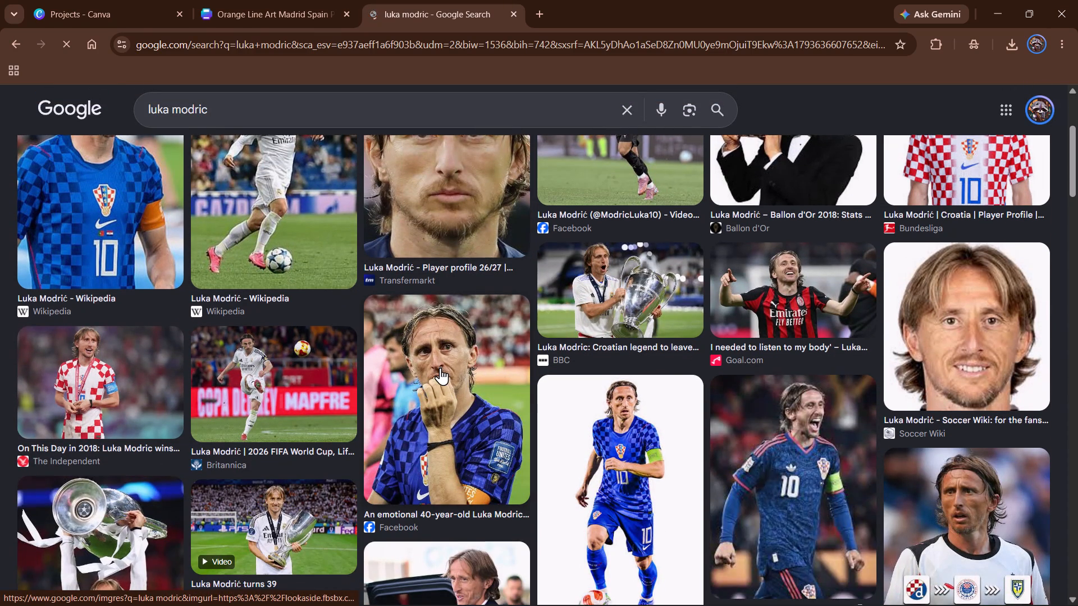
pyautogui.scroll(-5, 440, 368)
# Refine the image search to "luka modric real madrid".
pyautogui.click(294, 97)
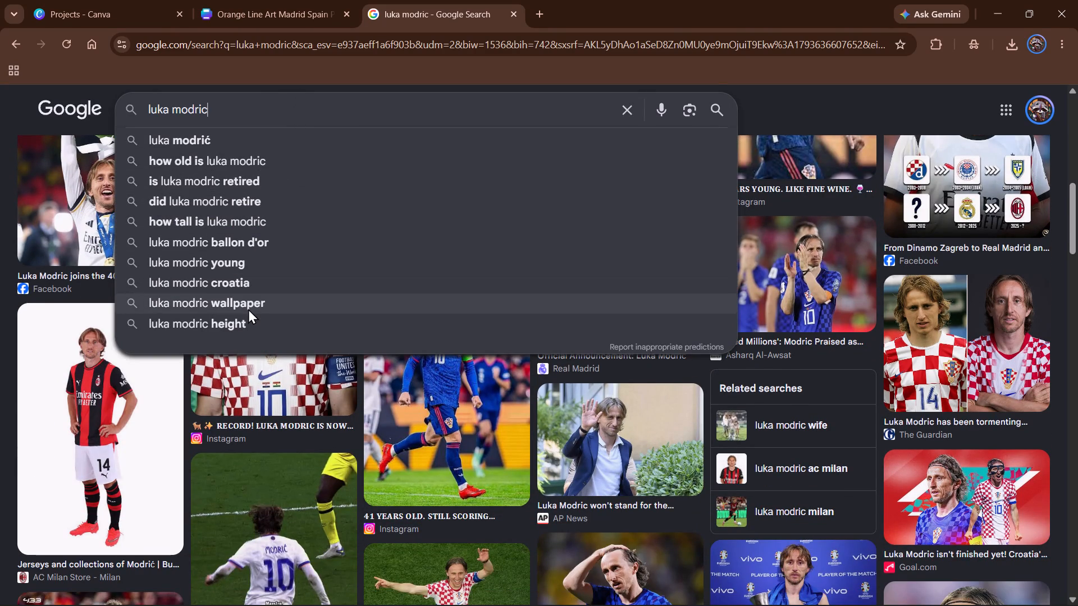
pyautogui.press('space')
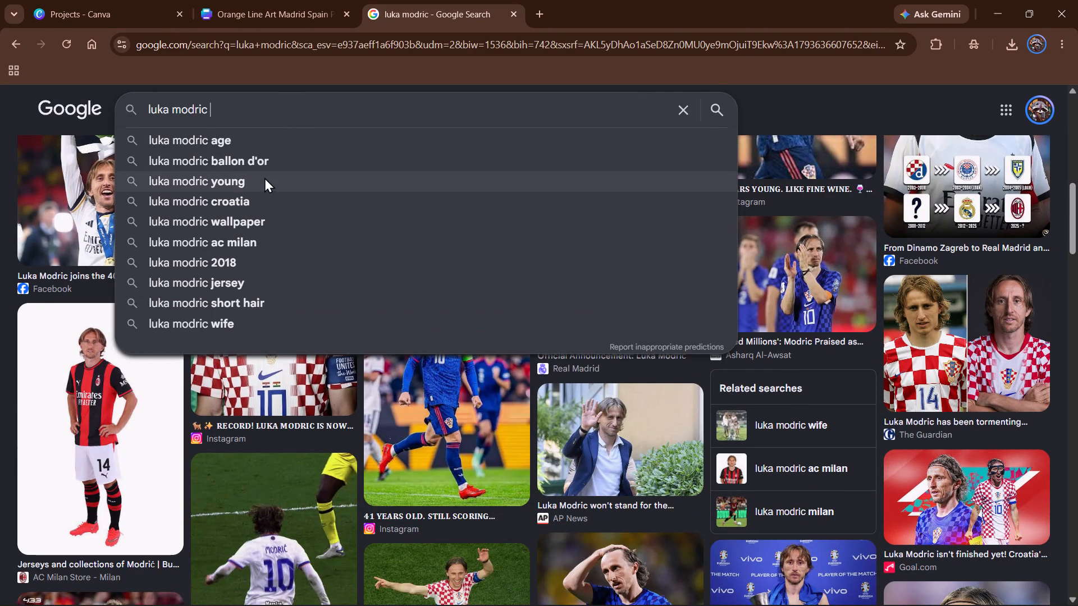
pyautogui.write('re')
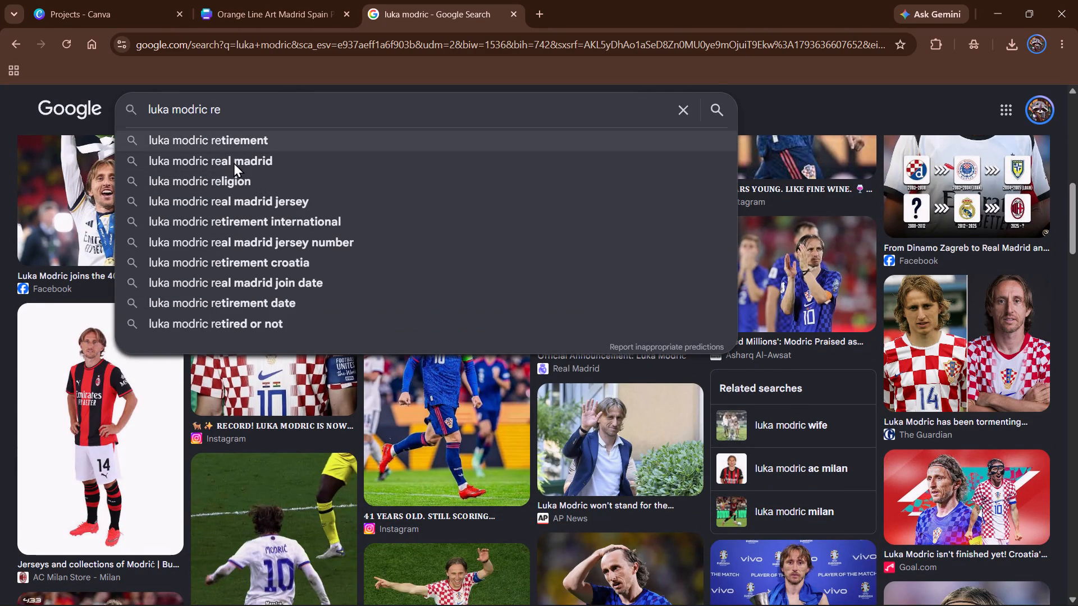
pyautogui.click(234, 171)
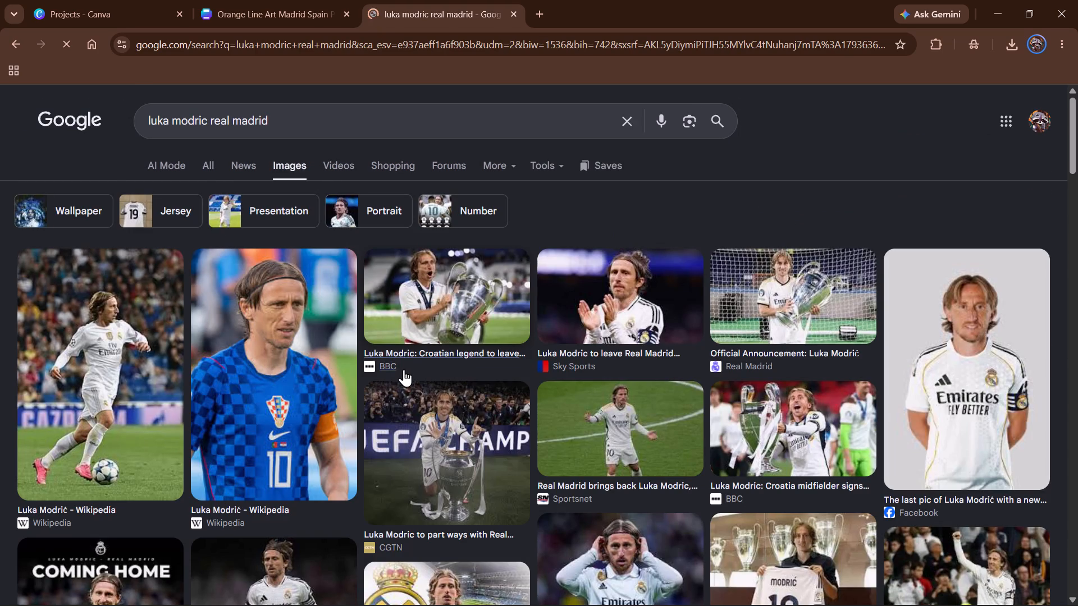
# Look through the Luka Modric Real Madrid photos and preview the full-length Pinterest one of him with the ball on the pitch.
pyautogui.scroll(-2, 567, 377)
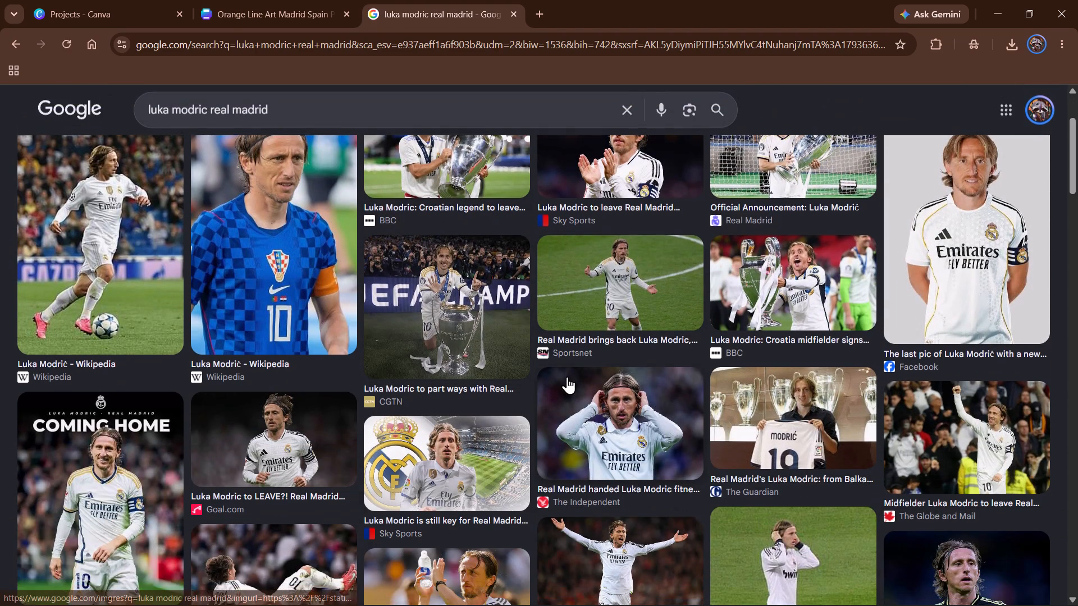
pyautogui.scroll(-2, 579, 351)
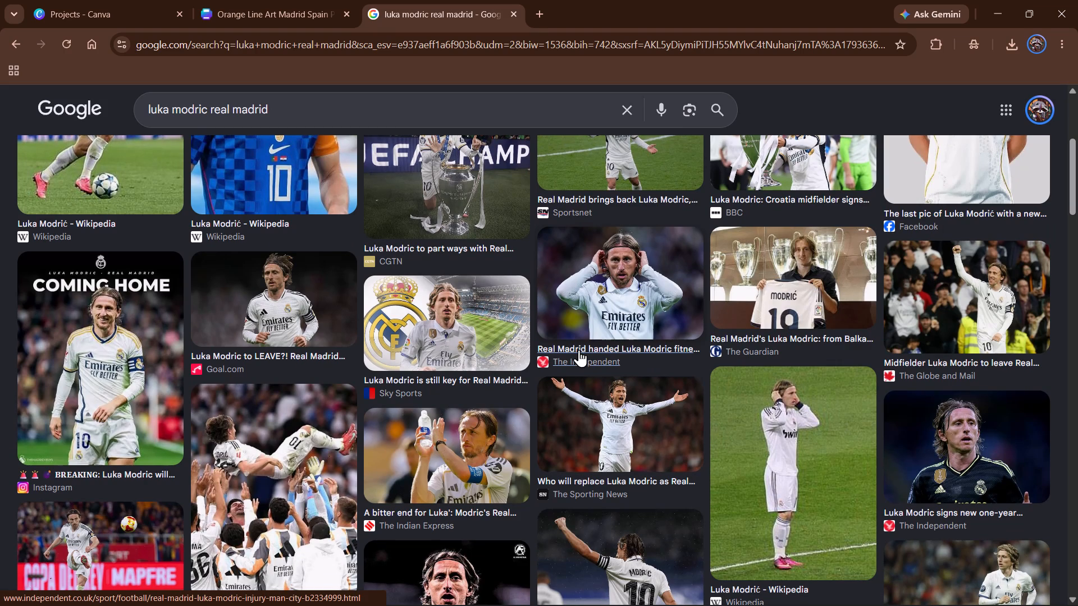
pyautogui.scroll(-2, 578, 350)
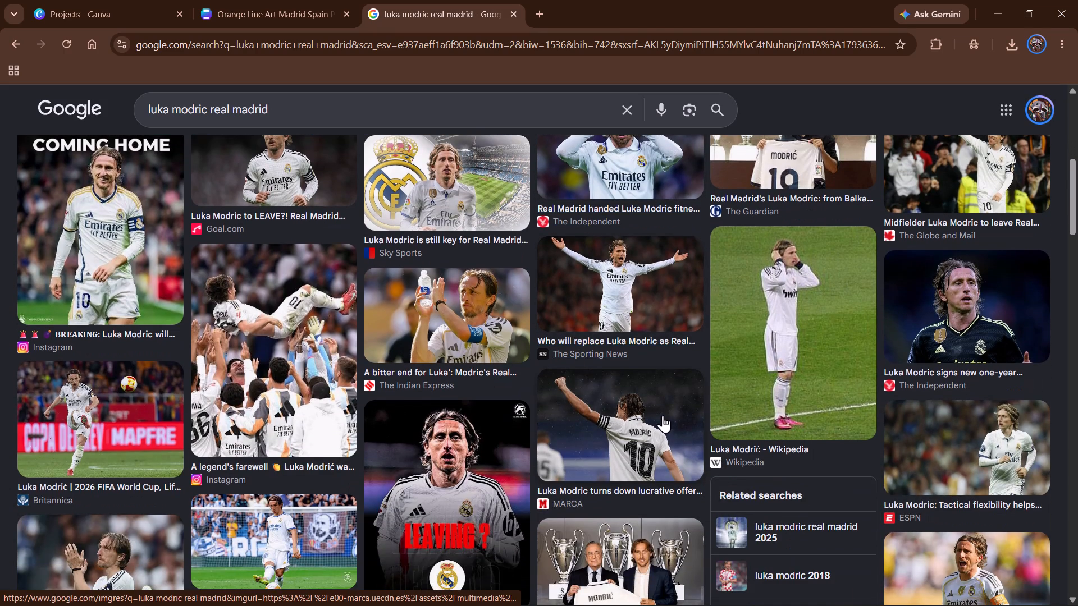
pyautogui.scroll(-2, 658, 391)
pyautogui.scroll(2, 658, 391)
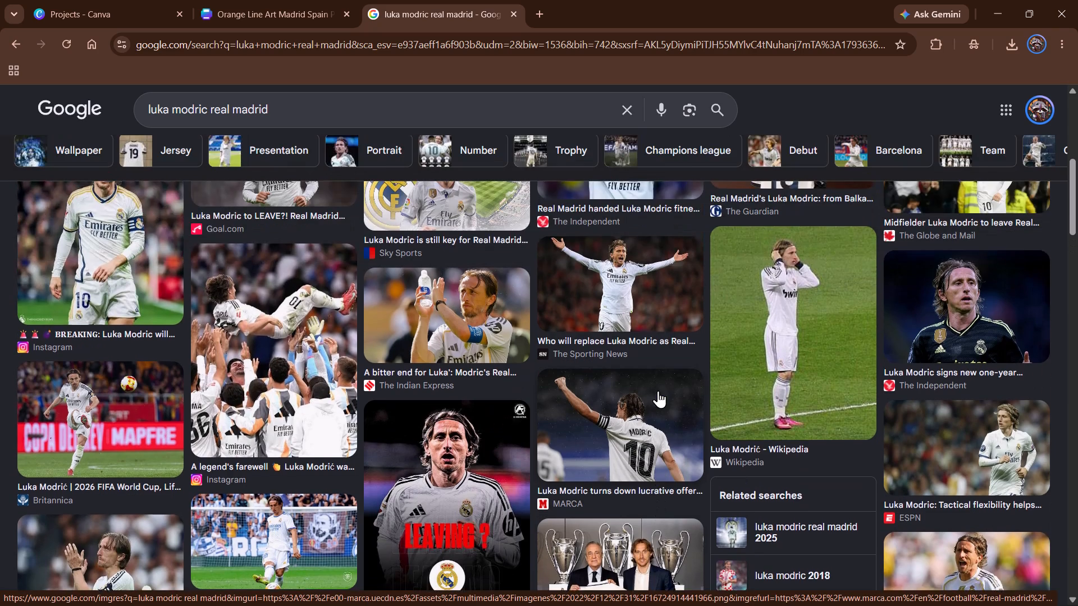
pyautogui.scroll(-6, 658, 391)
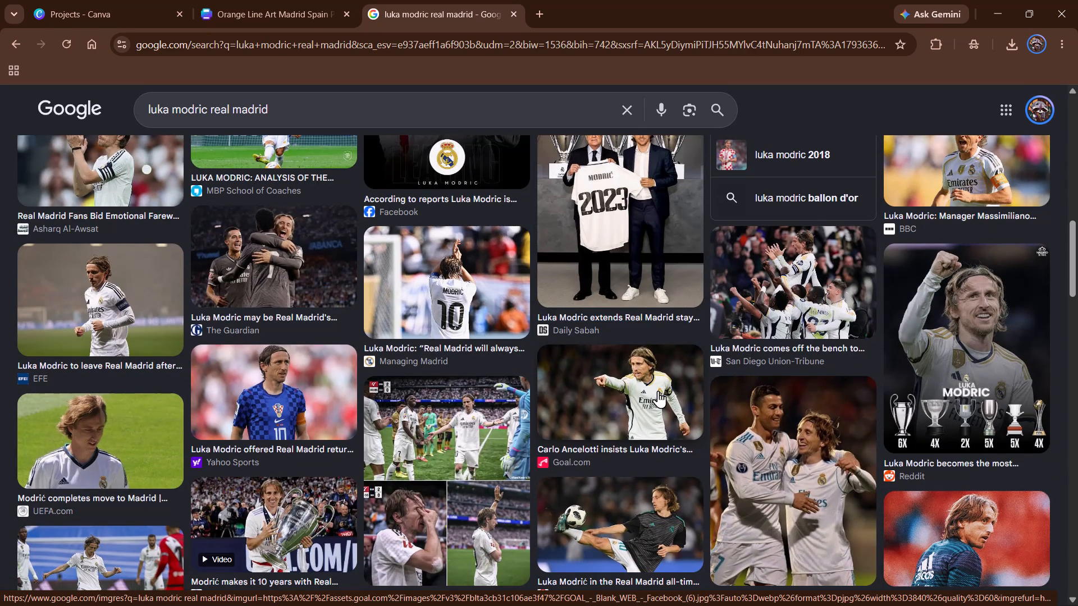
pyautogui.scroll(-2, 658, 391)
pyautogui.scroll(1, 657, 390)
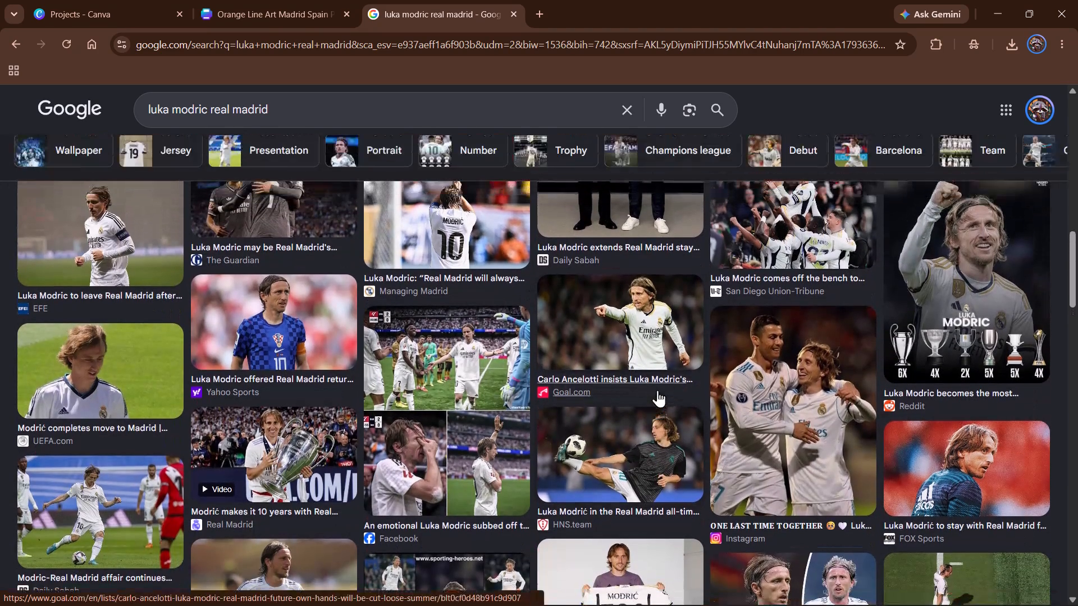
pyautogui.scroll(2, 474, 400)
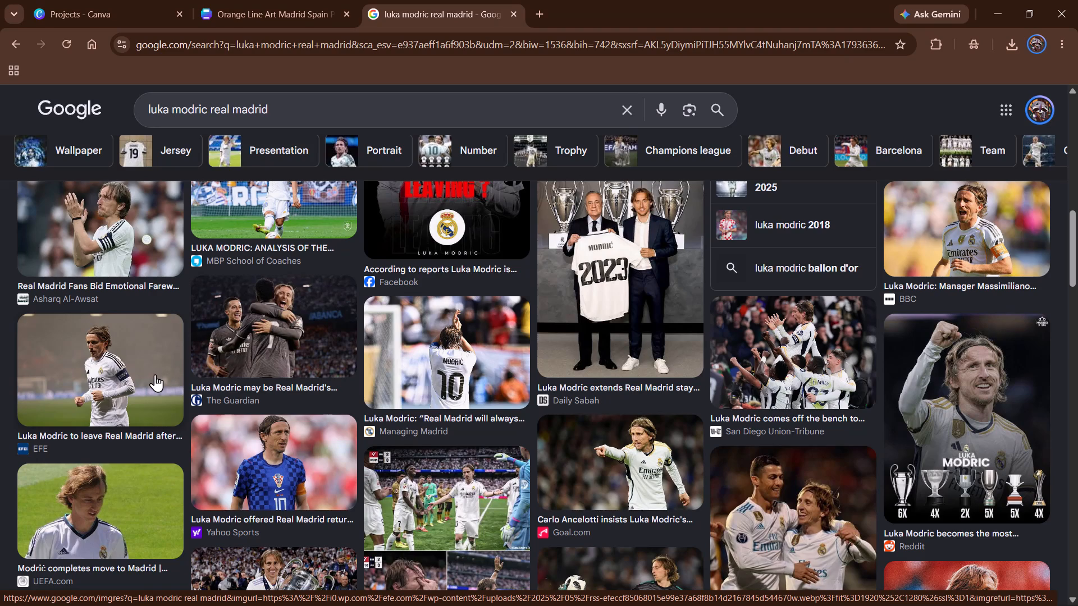
pyautogui.scroll(-7, 155, 371)
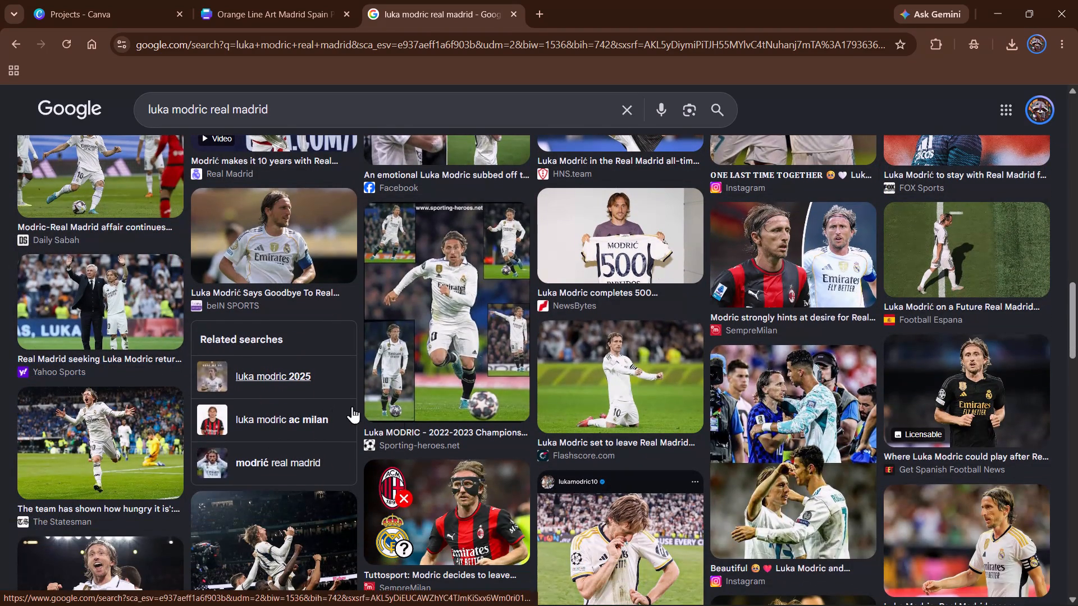
pyautogui.scroll(-5, 602, 360)
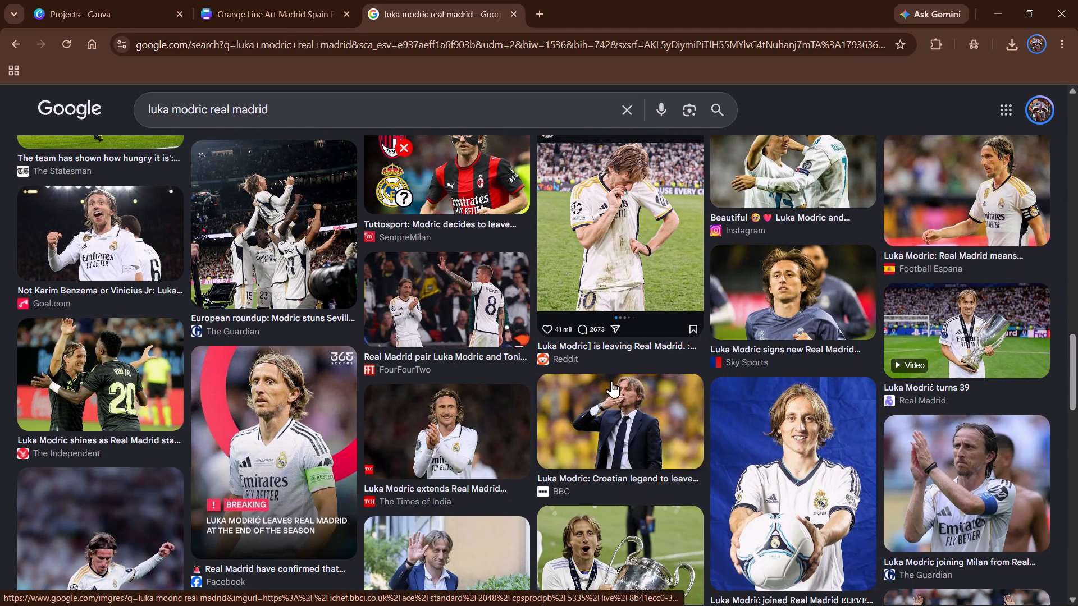
pyautogui.scroll(-2, 611, 380)
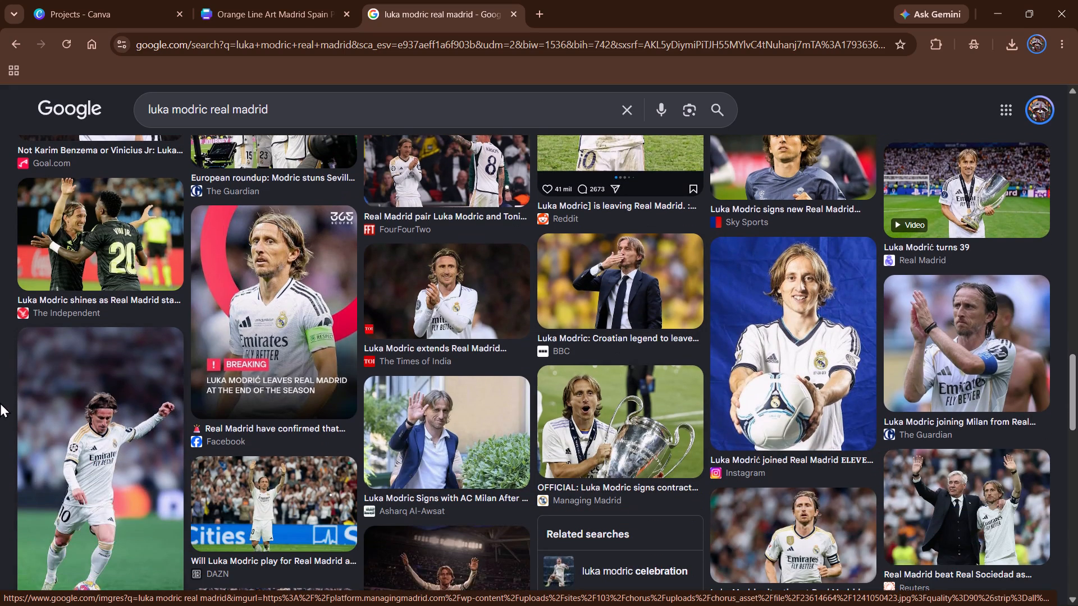
pyautogui.click(68, 420)
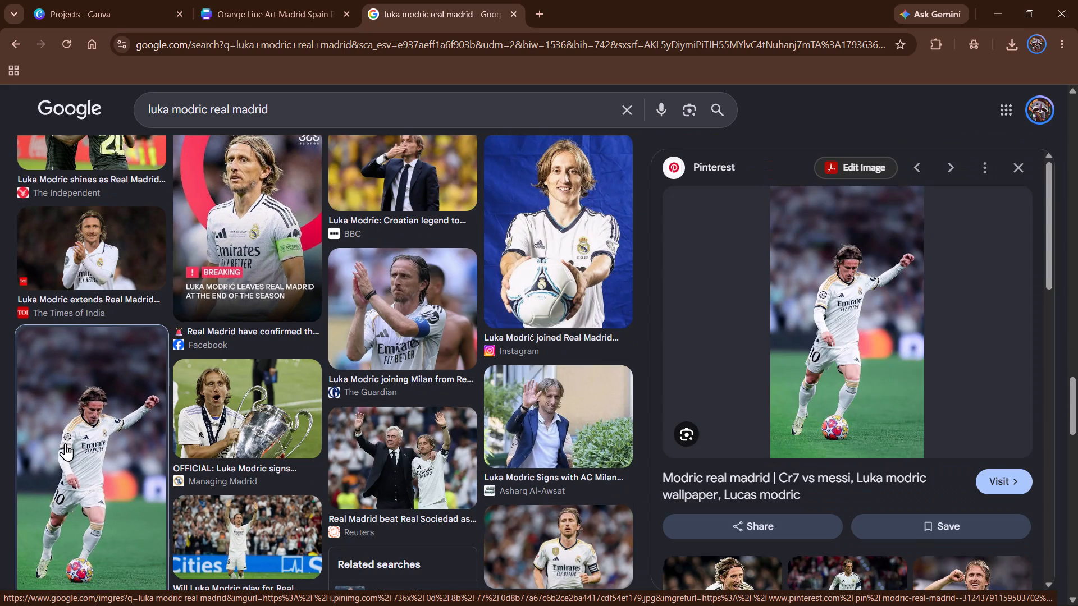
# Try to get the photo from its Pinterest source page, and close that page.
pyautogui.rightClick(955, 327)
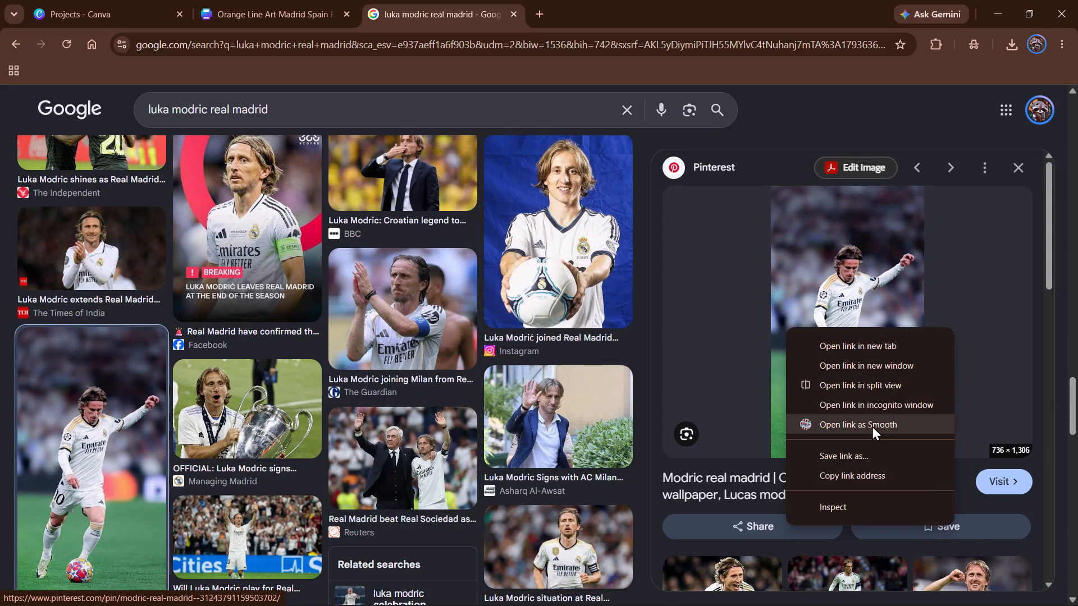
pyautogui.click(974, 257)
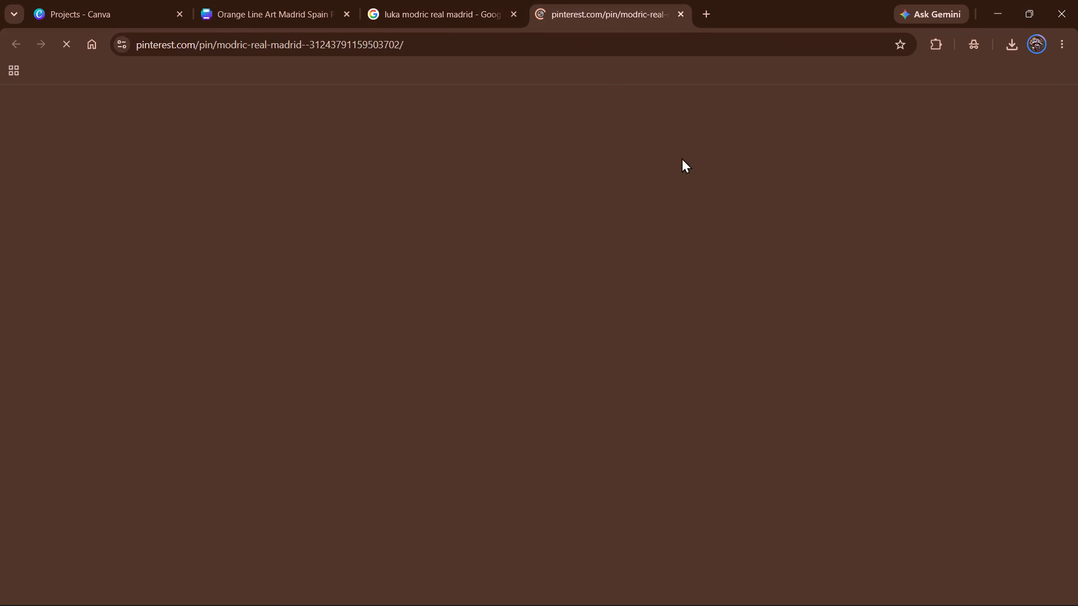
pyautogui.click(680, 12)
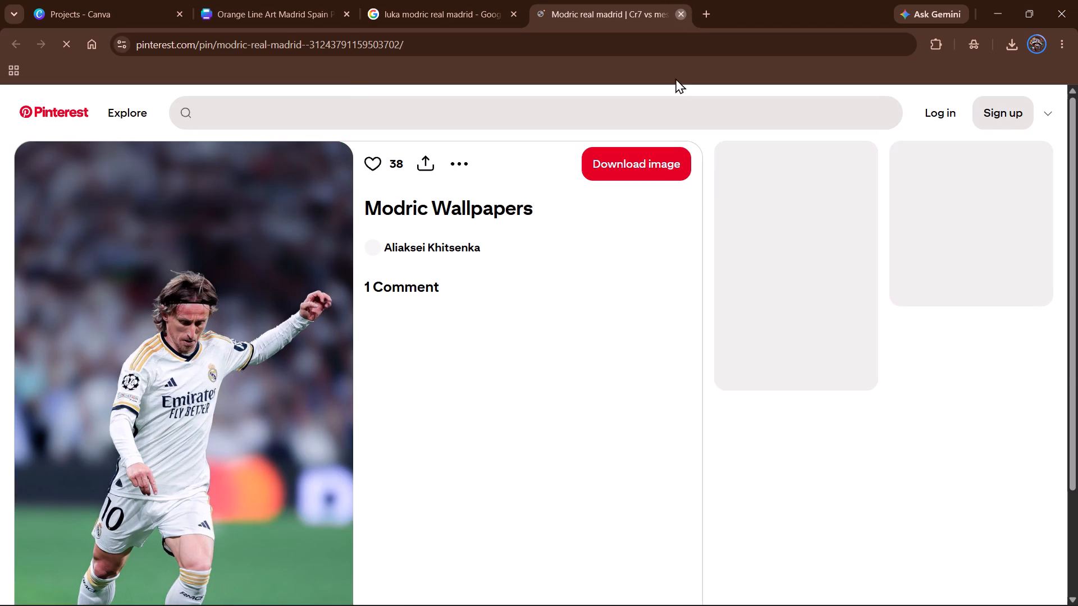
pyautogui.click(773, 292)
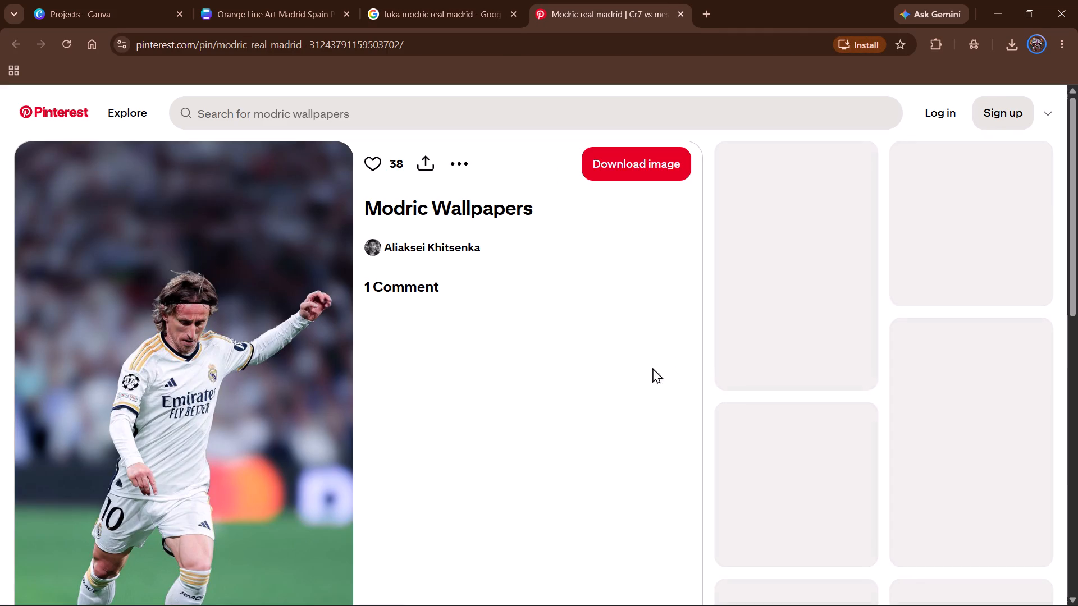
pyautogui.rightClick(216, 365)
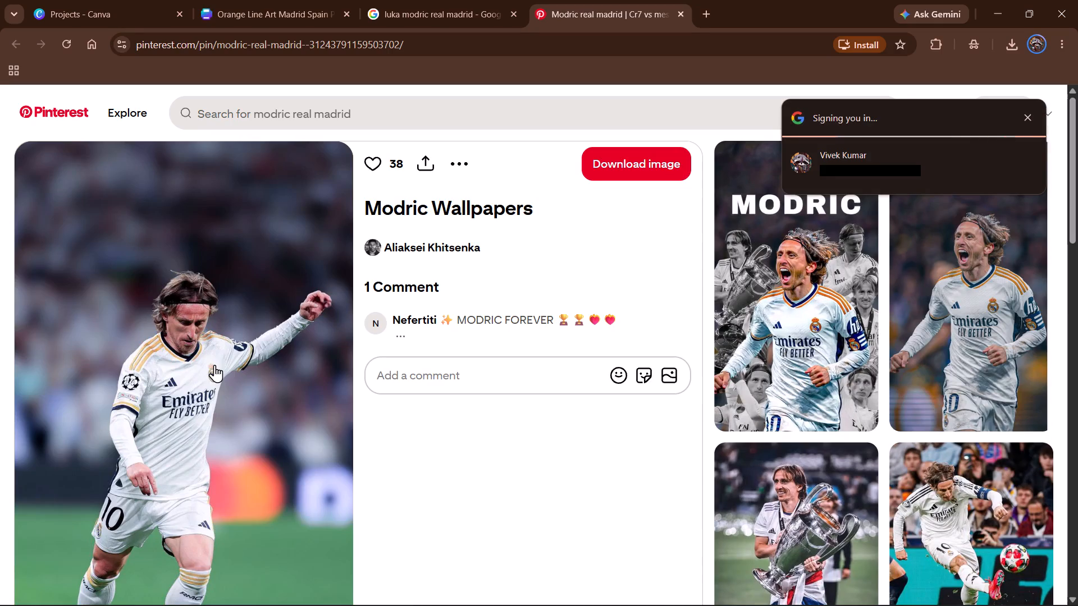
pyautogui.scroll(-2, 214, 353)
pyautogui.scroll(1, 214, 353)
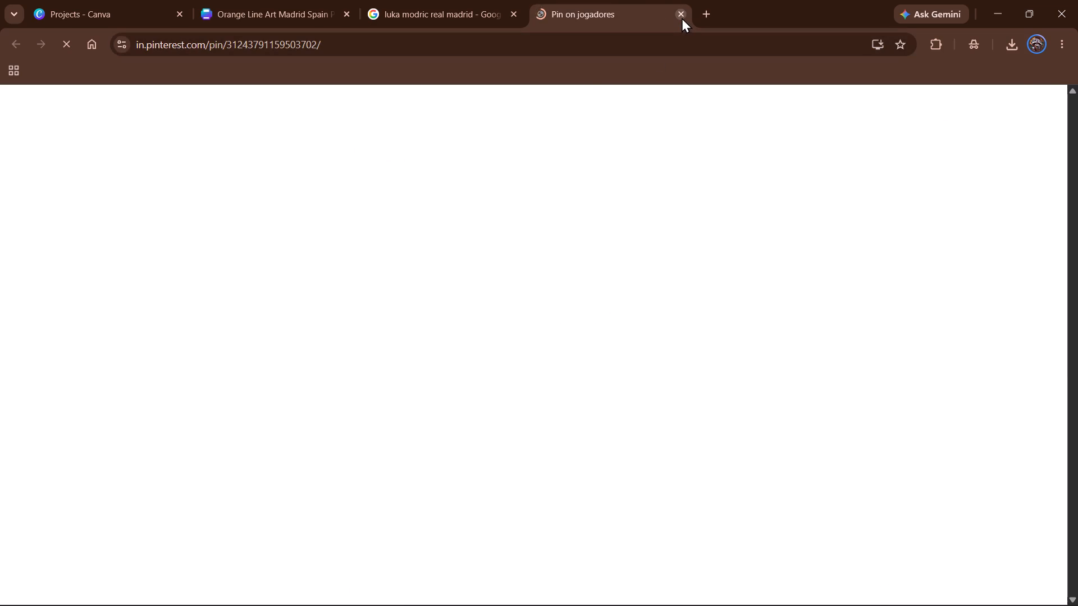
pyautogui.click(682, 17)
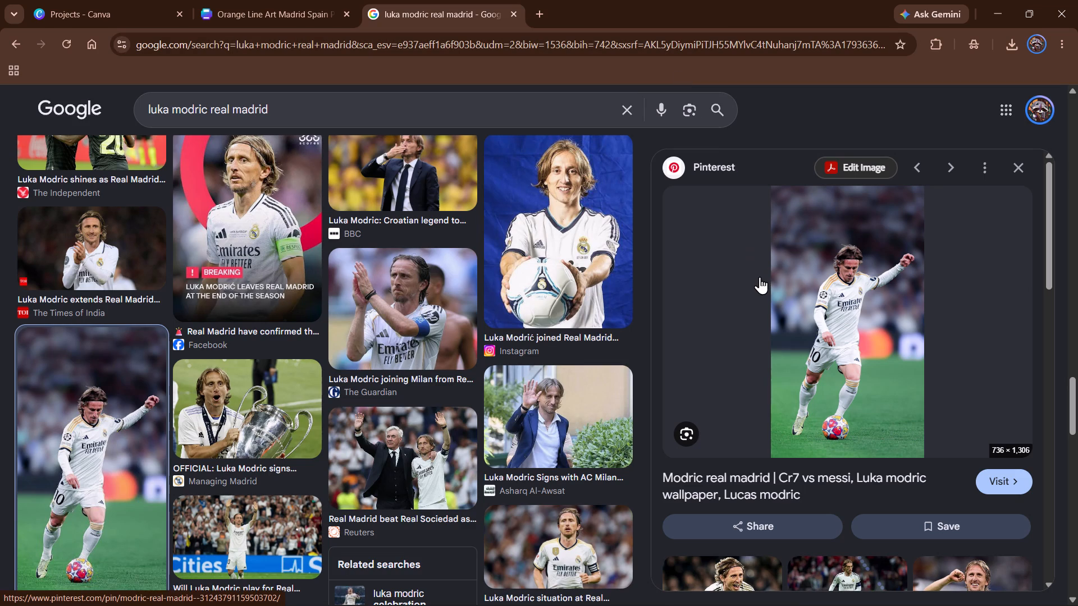
# Capture a screenshot of just the previewed full-length Modric photo, from its upper corner to the opposite lower corner.
pyautogui.press('Print')
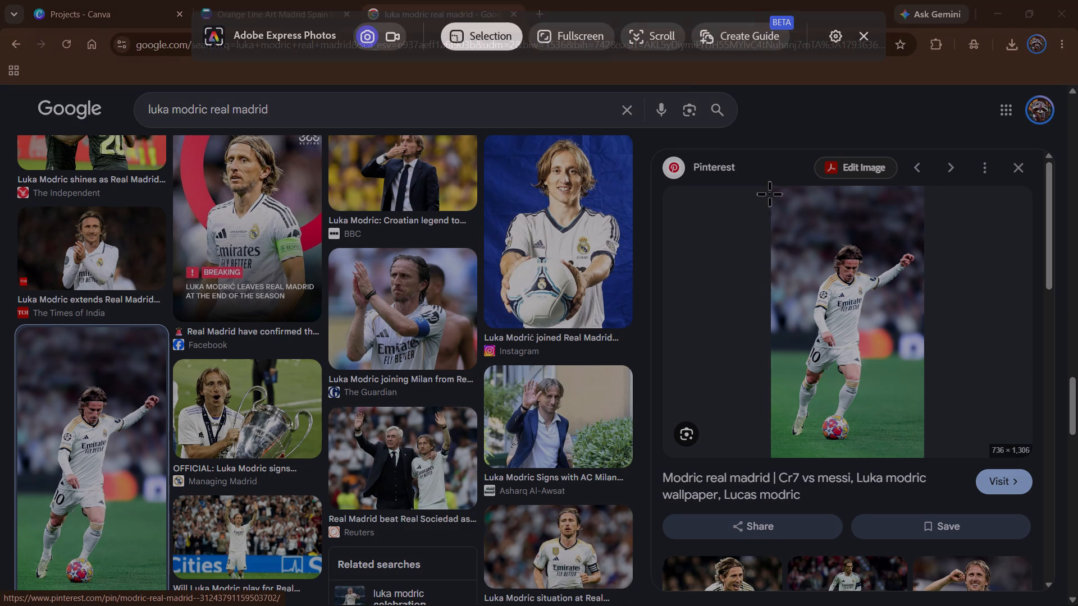
pyautogui.moveTo(771, 187); pyautogui.dragTo(857, 352)
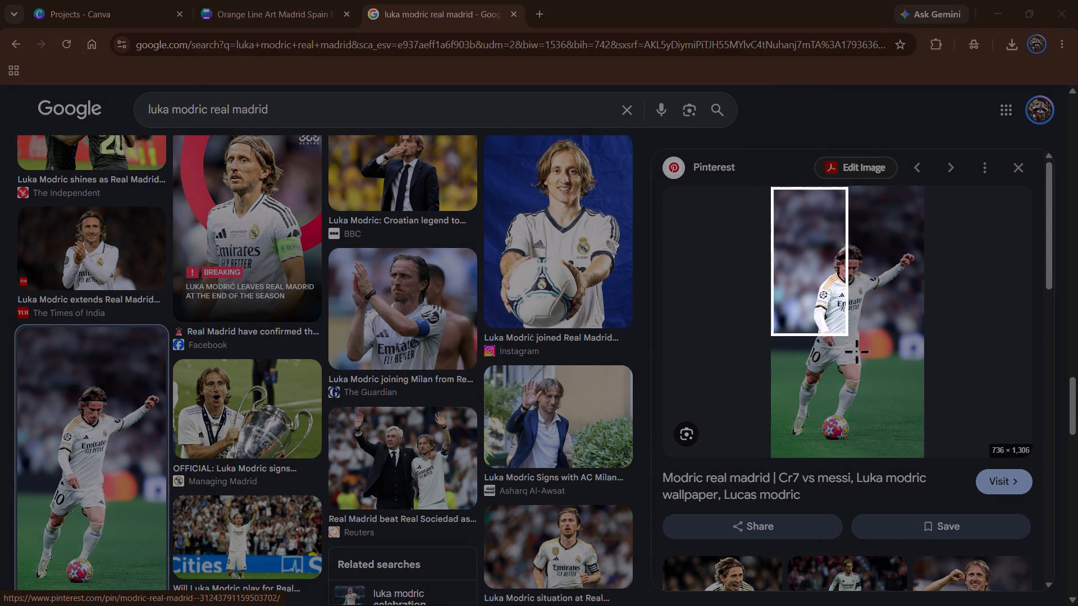
pyautogui.moveTo(857, 352); pyautogui.dragTo(924, 457)
# Switch back to the Canva poster design and start uploading an image file.
pyautogui.click(229, 0)
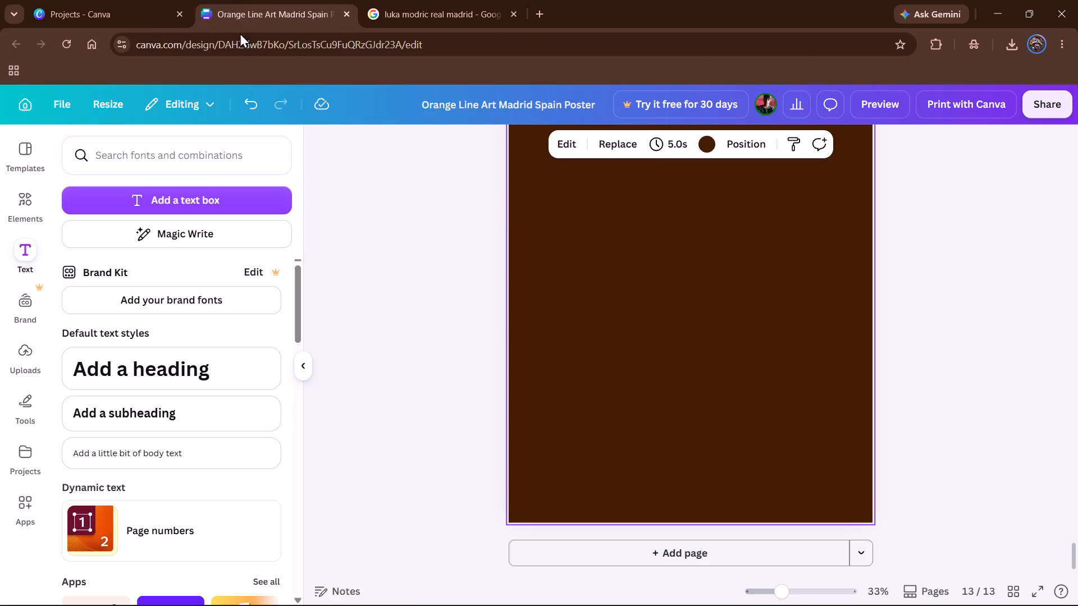
pyautogui.click(26, 351)
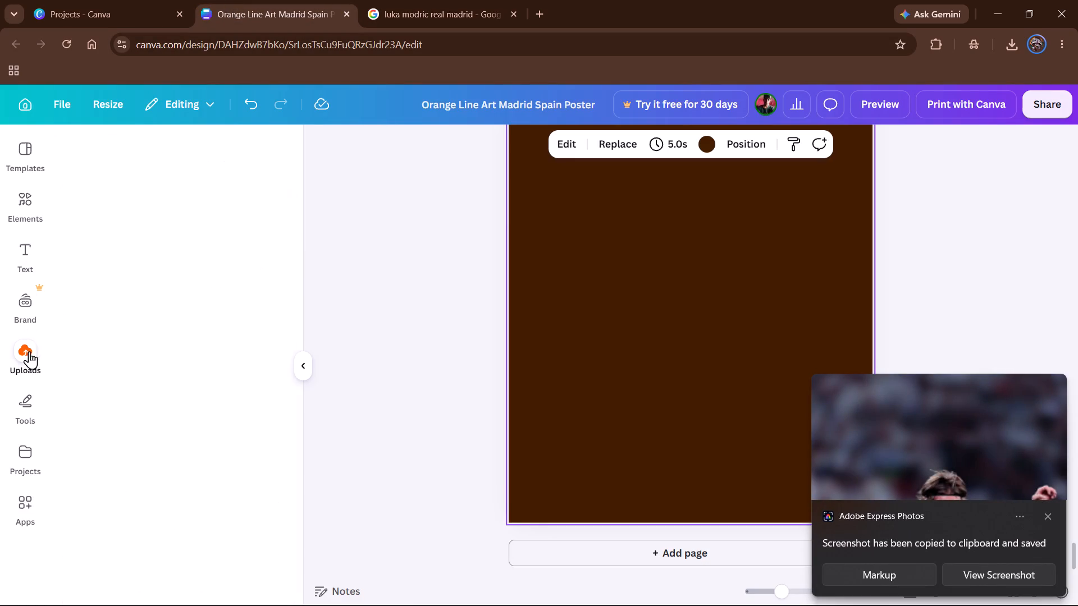
pyautogui.click(162, 197)
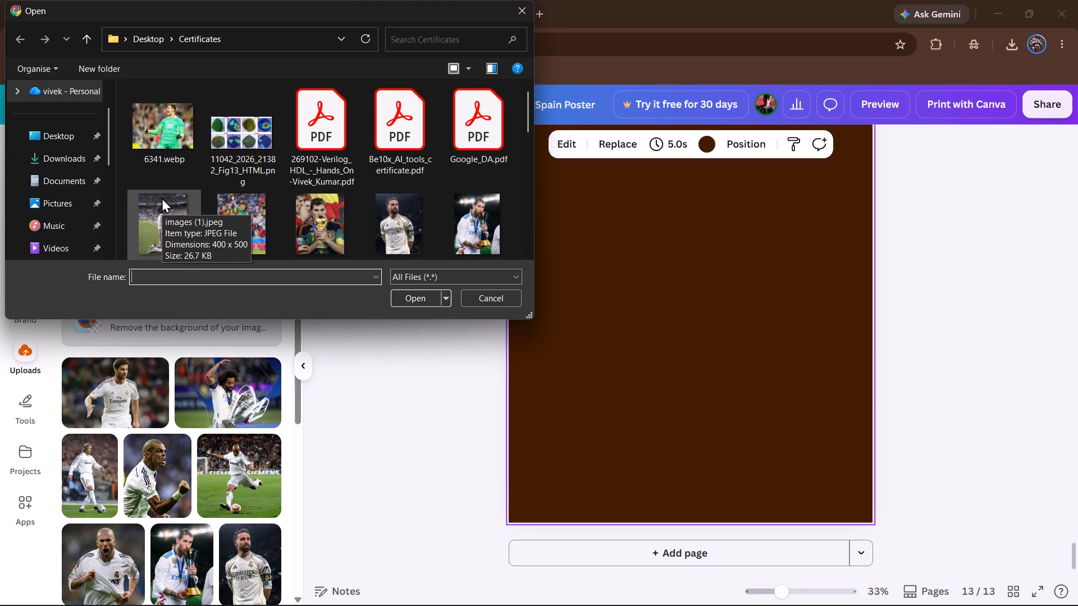
# Look through the Certificates folder for the captured Modric screenshot.
pyautogui.scroll(-5, 220, 138)
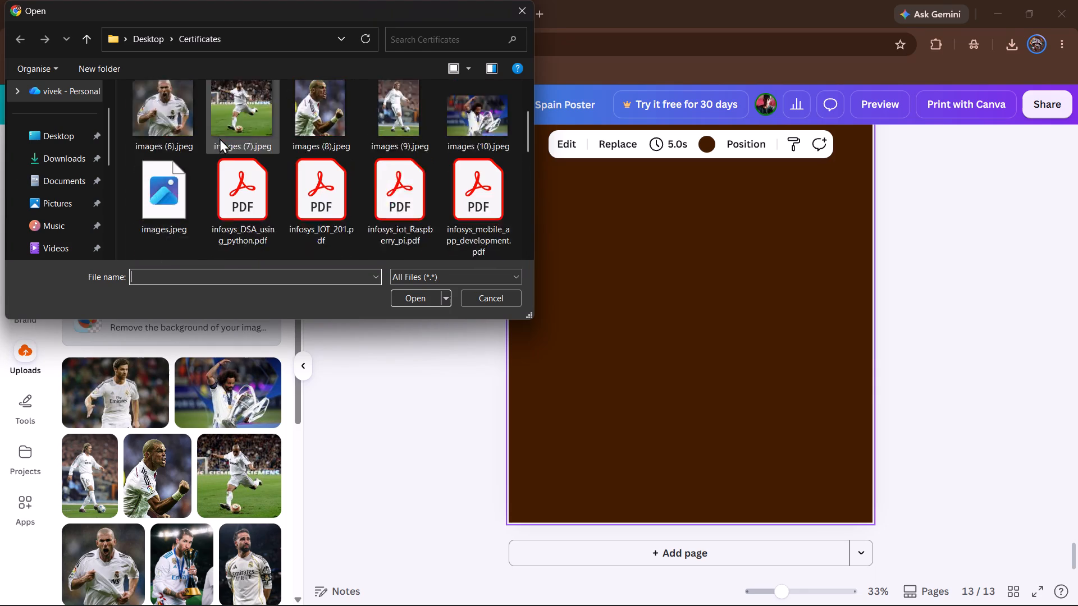
pyautogui.scroll(-1, 220, 138)
pyautogui.scroll(2, 220, 138)
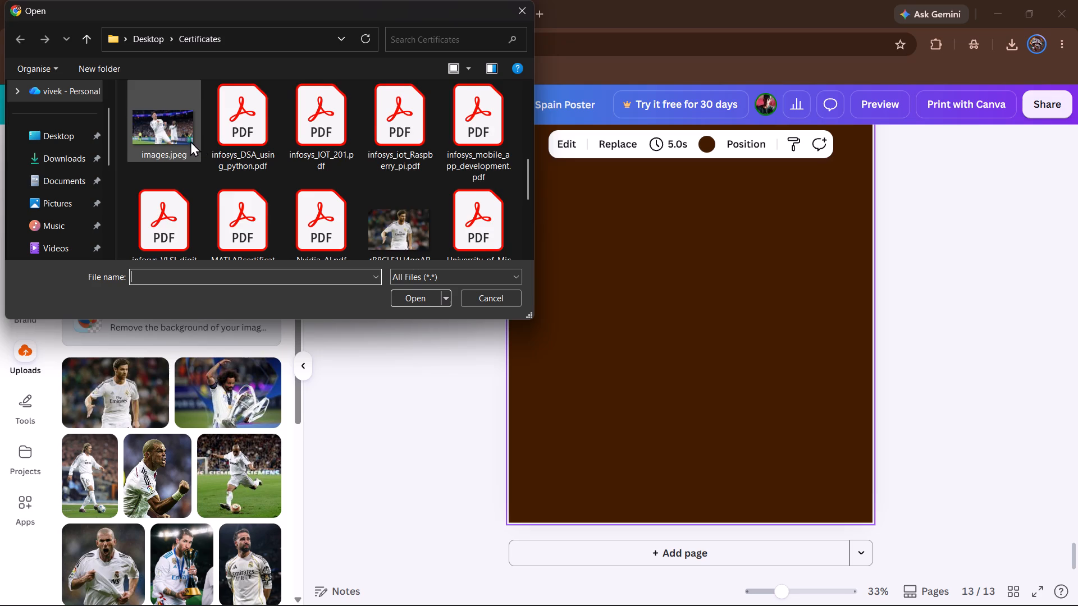
pyautogui.scroll(1, 164, 145)
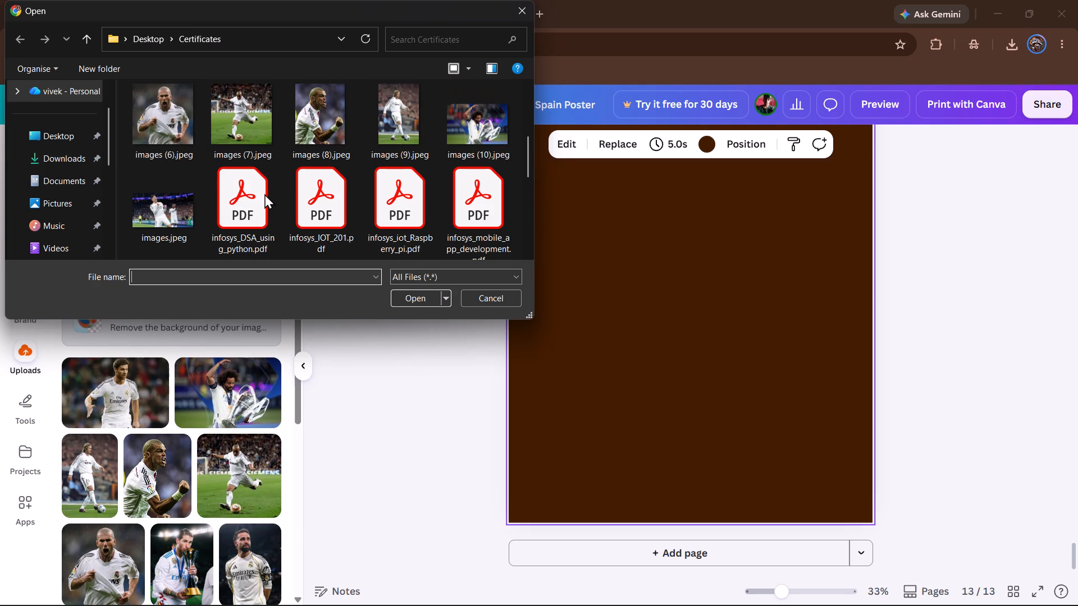
pyautogui.scroll(2, 264, 193)
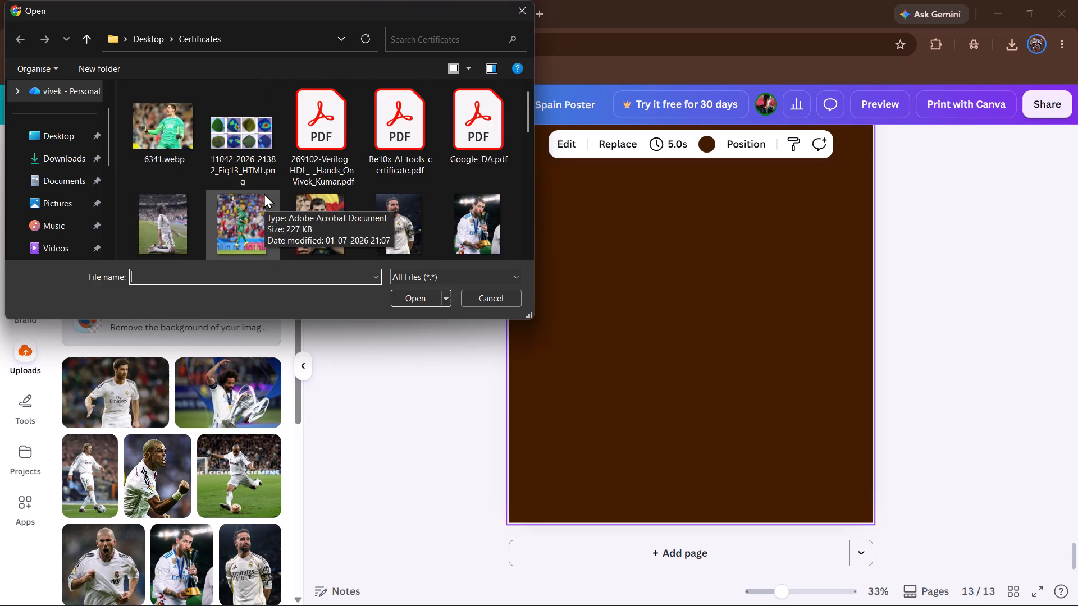
pyautogui.scroll(1, 264, 193)
pyautogui.scroll(-8, 264, 192)
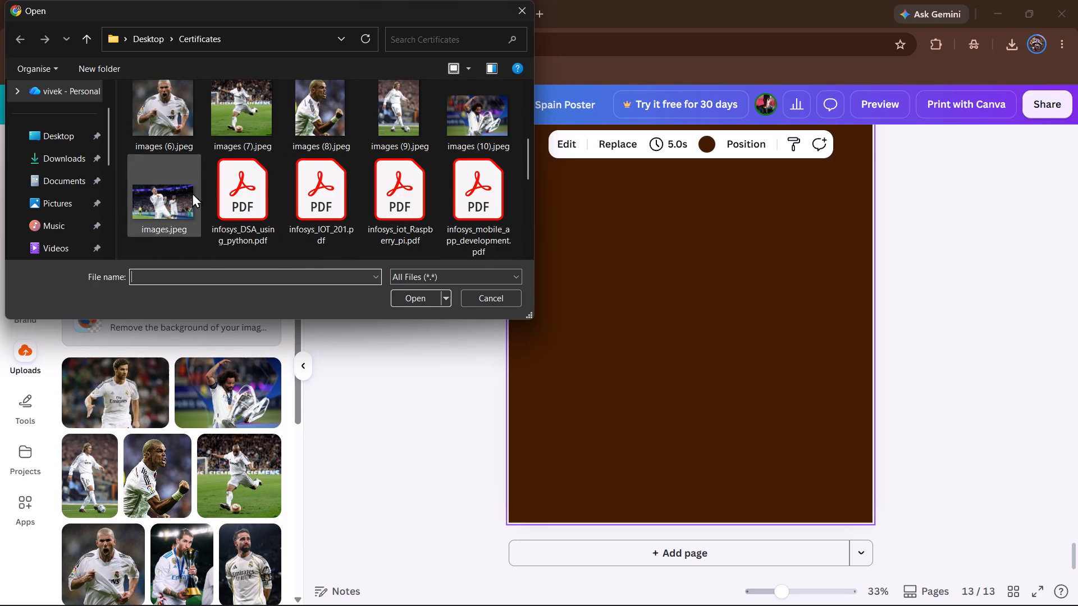
pyautogui.scroll(-7, 259, 174)
pyautogui.scroll(2, 259, 173)
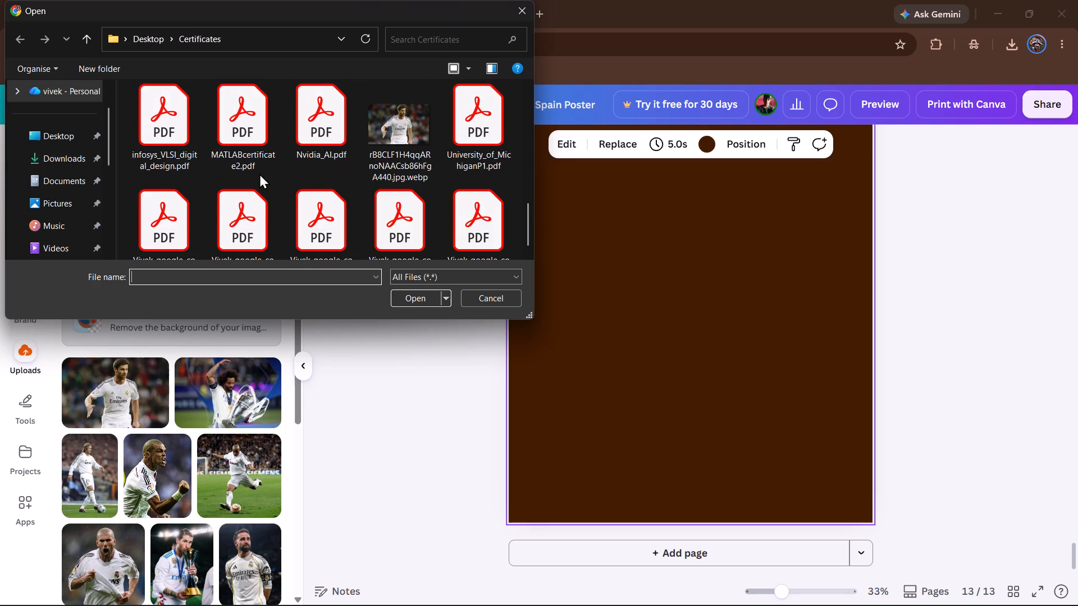
pyautogui.scroll(2, 259, 173)
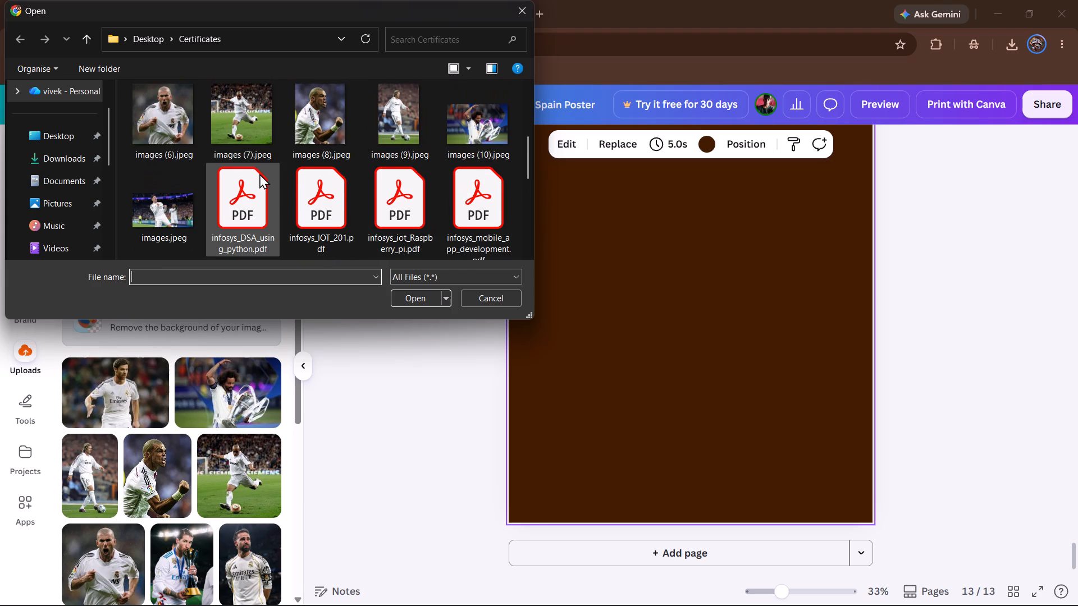
pyautogui.scroll(1, 259, 173)
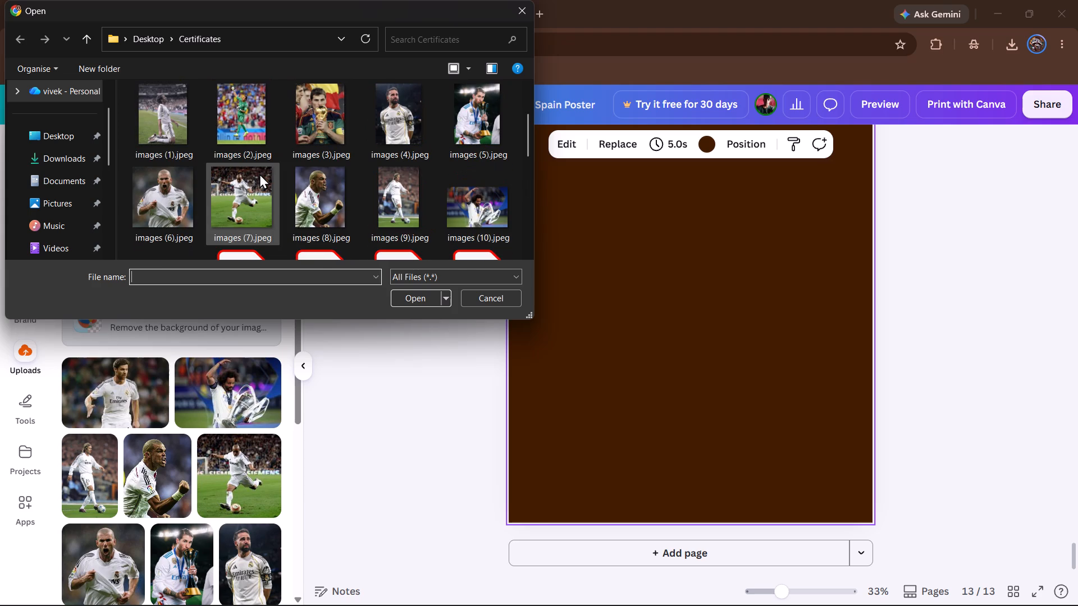
pyautogui.scroll(1, 259, 173)
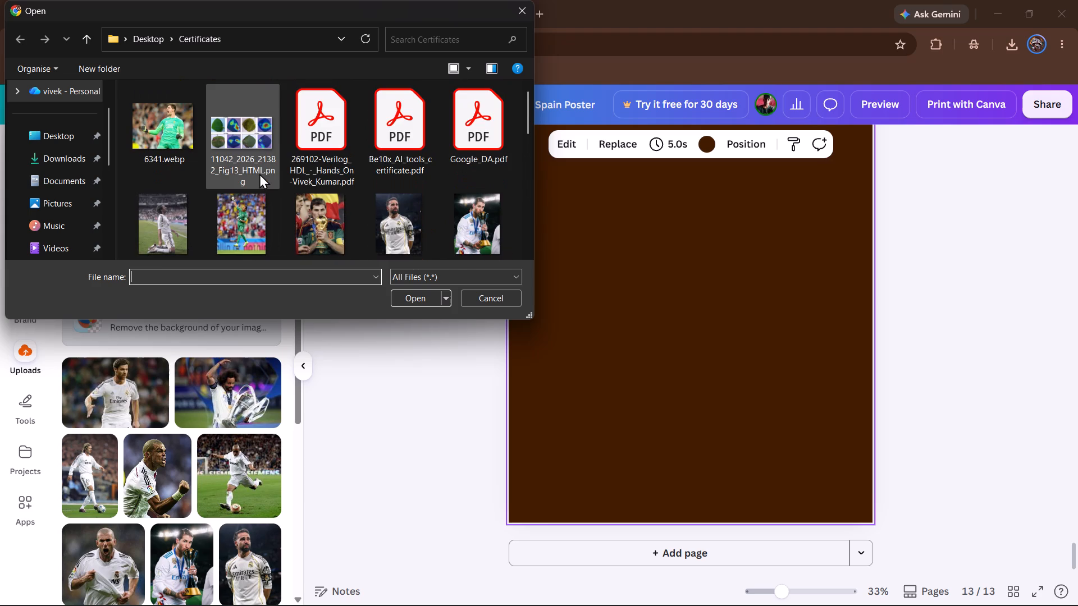
pyautogui.scroll(2, 259, 173)
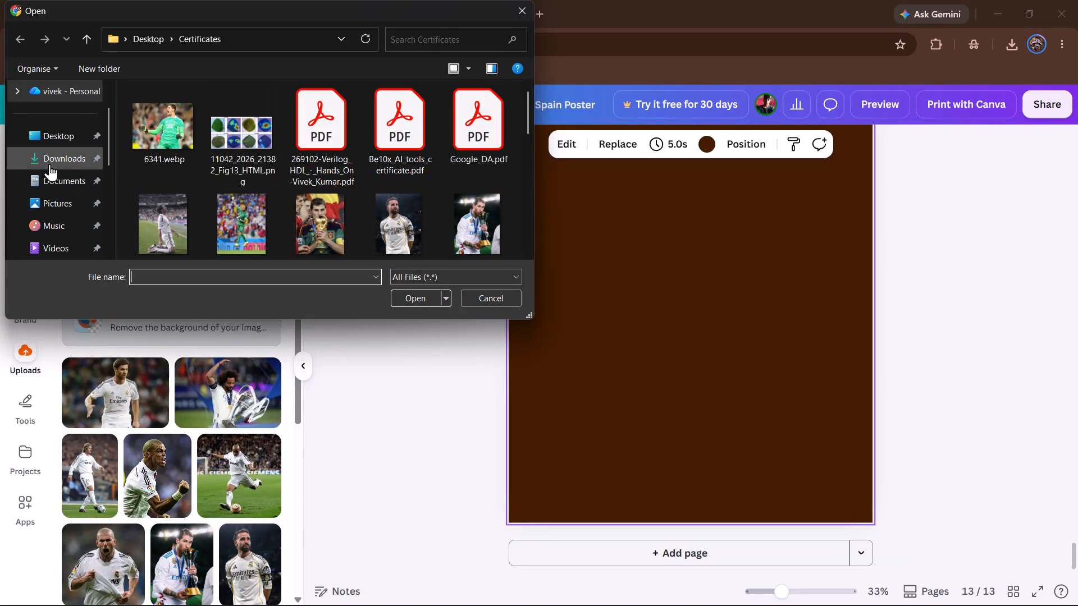
# Find the captured full-length Modric screenshot, Screenshot 2026-11-02 215900.png, in the Gallery and upload it to the design.
pyautogui.click(49, 164)
pyautogui.click(66, 135)
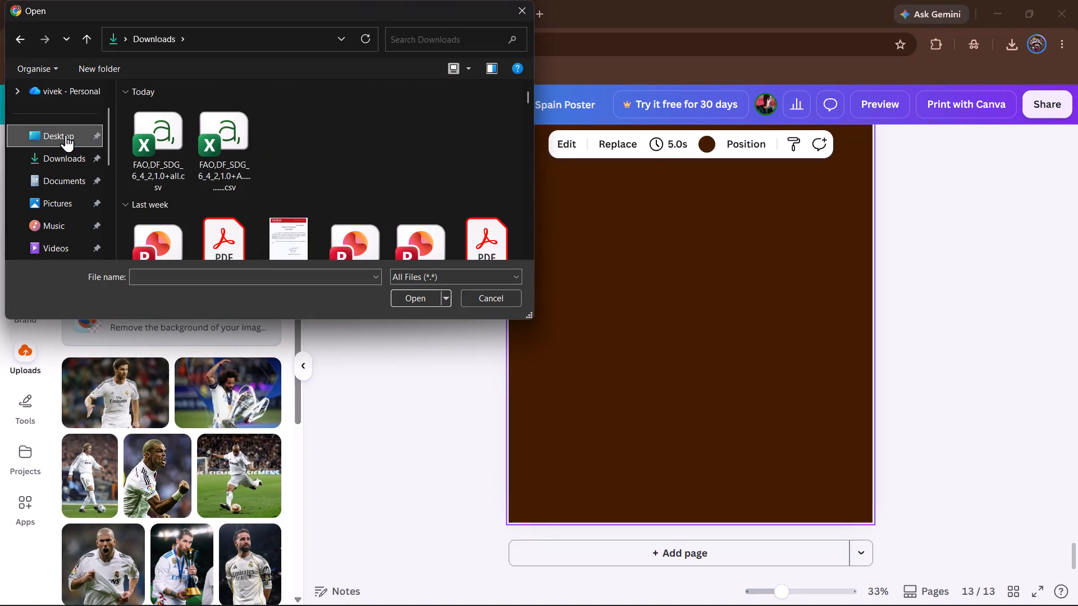
pyautogui.scroll(3, 66, 135)
pyautogui.click(83, 94)
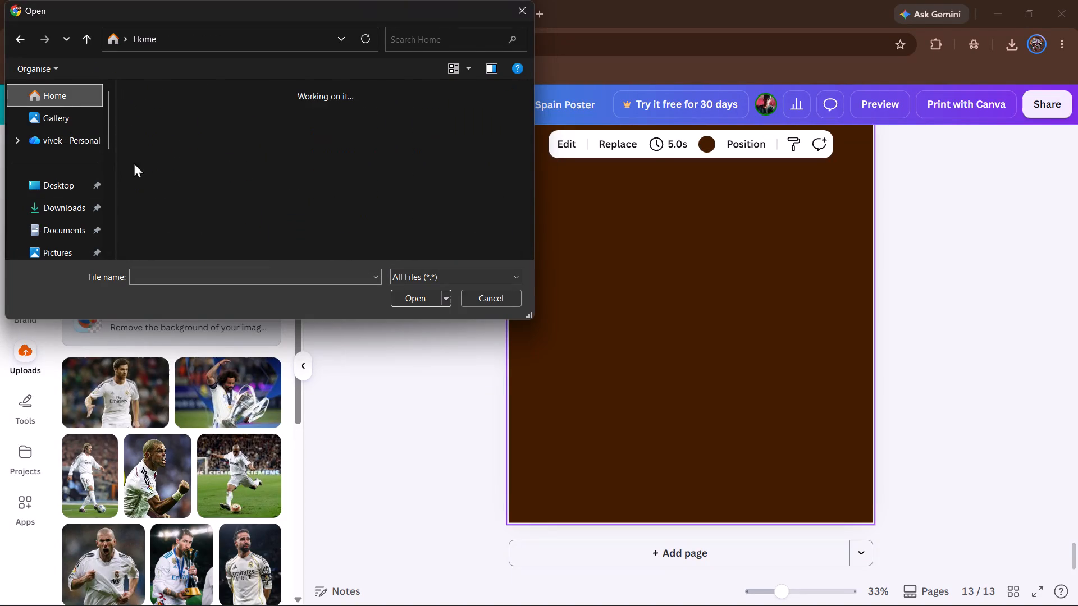
pyautogui.click(78, 114)
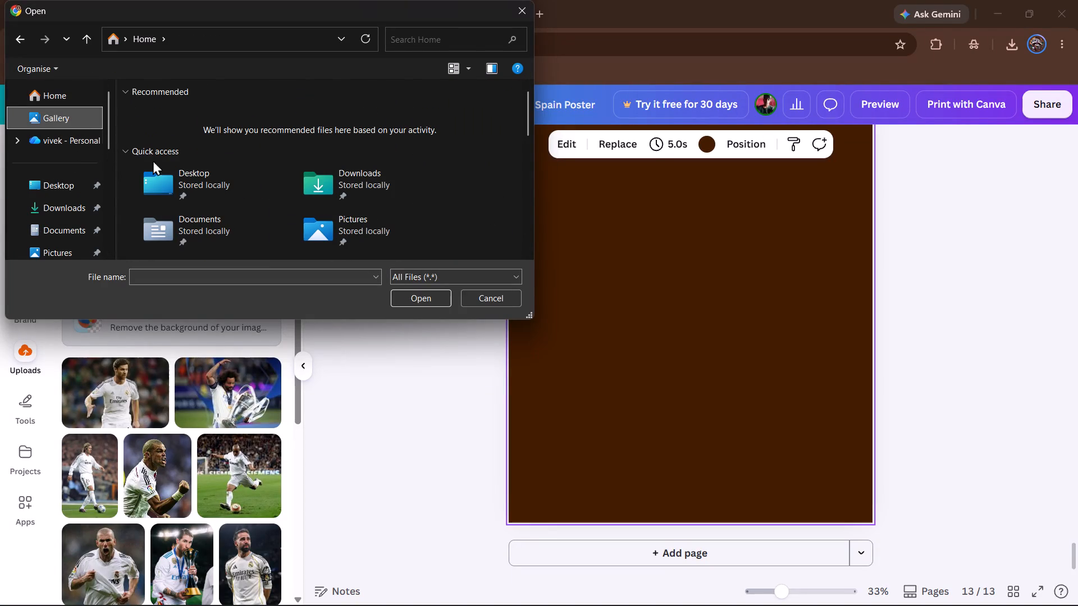
pyautogui.click(188, 148)
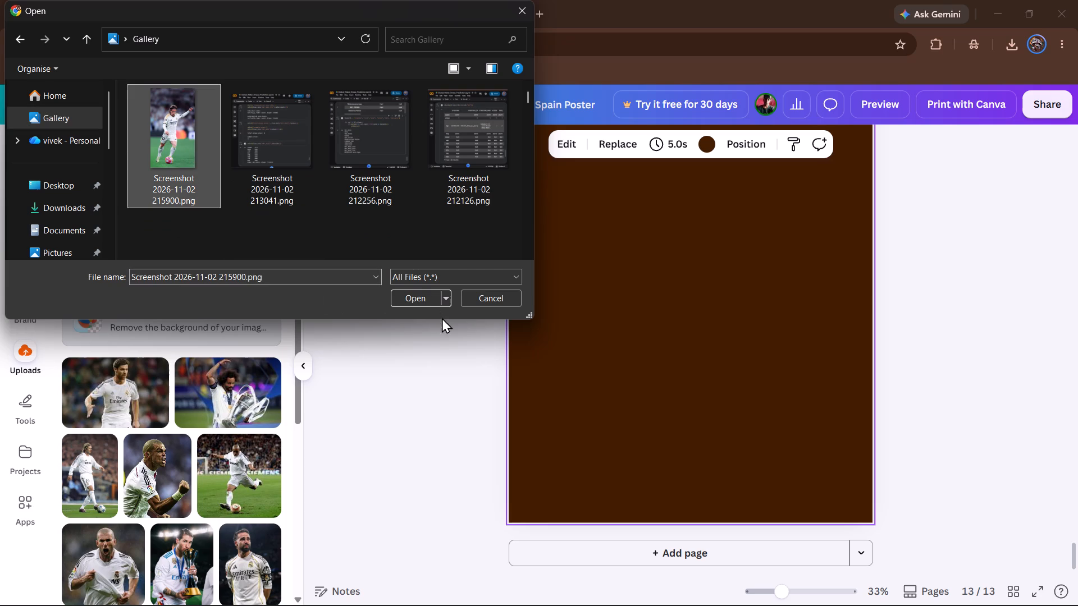
pyautogui.click(398, 293)
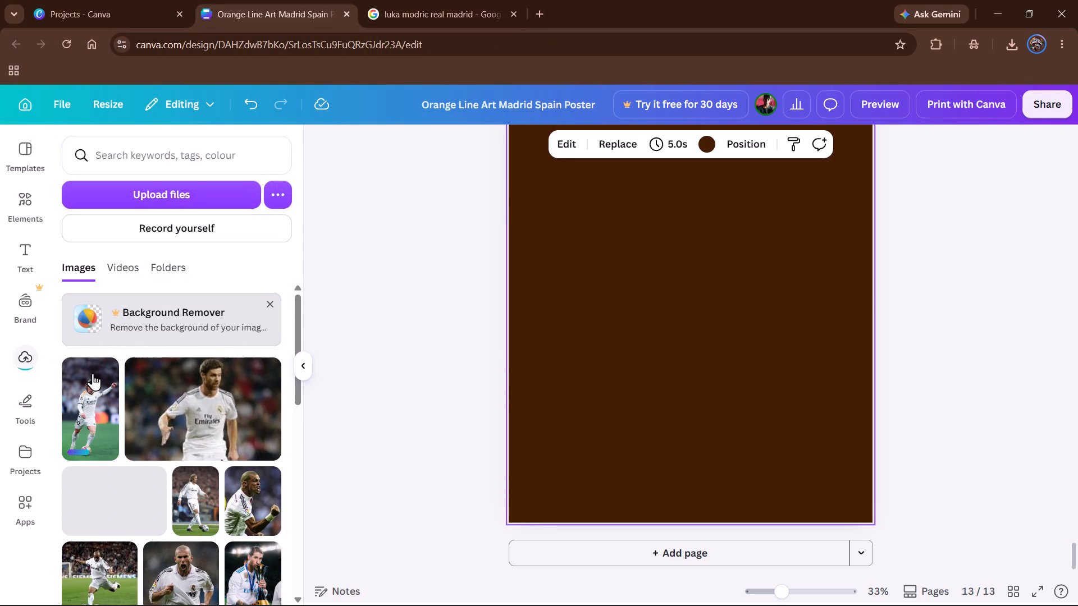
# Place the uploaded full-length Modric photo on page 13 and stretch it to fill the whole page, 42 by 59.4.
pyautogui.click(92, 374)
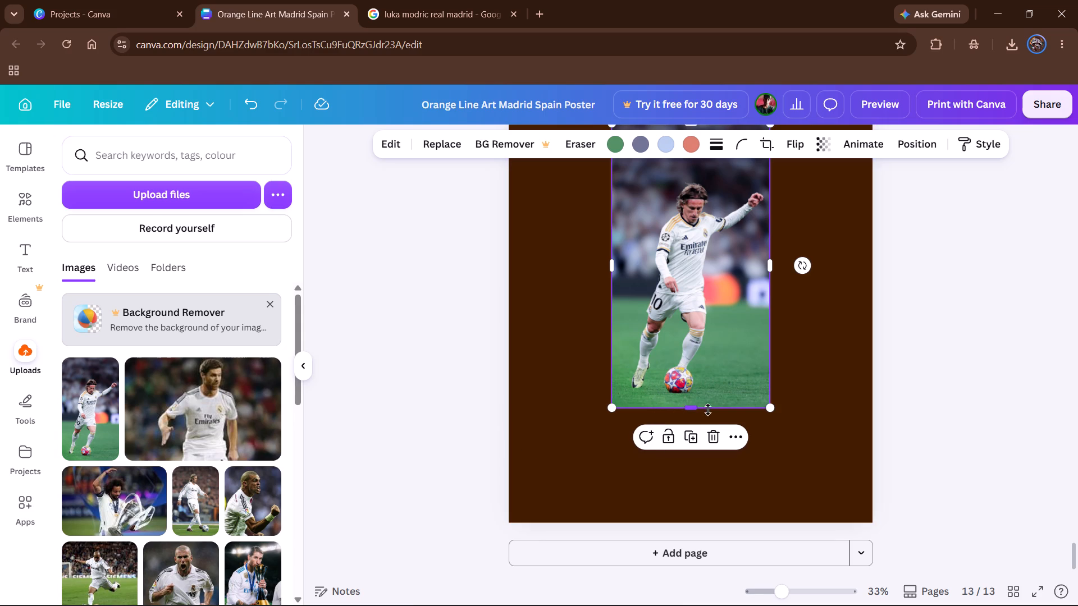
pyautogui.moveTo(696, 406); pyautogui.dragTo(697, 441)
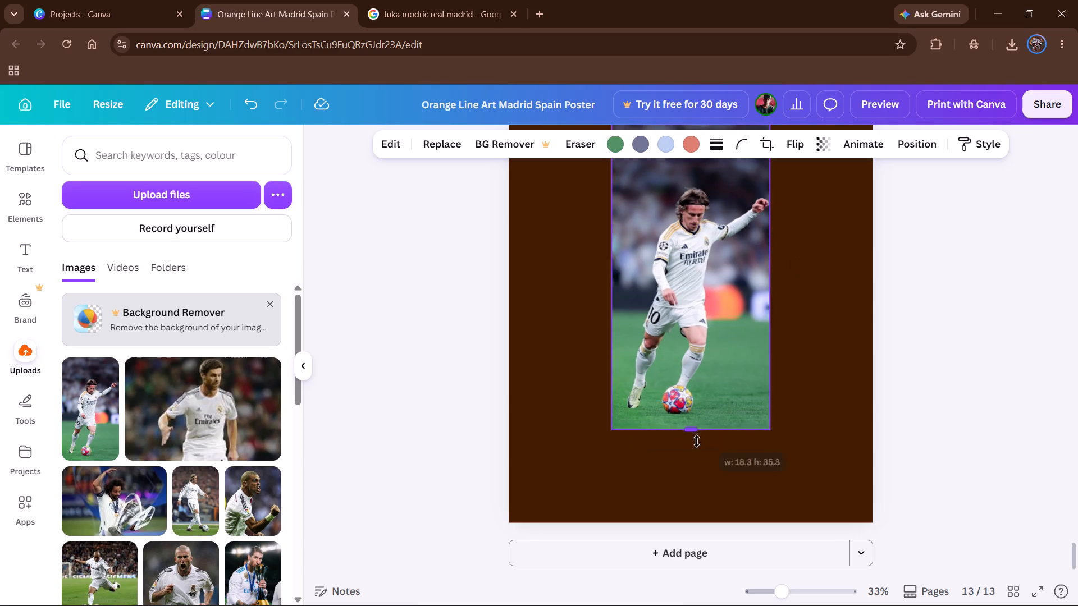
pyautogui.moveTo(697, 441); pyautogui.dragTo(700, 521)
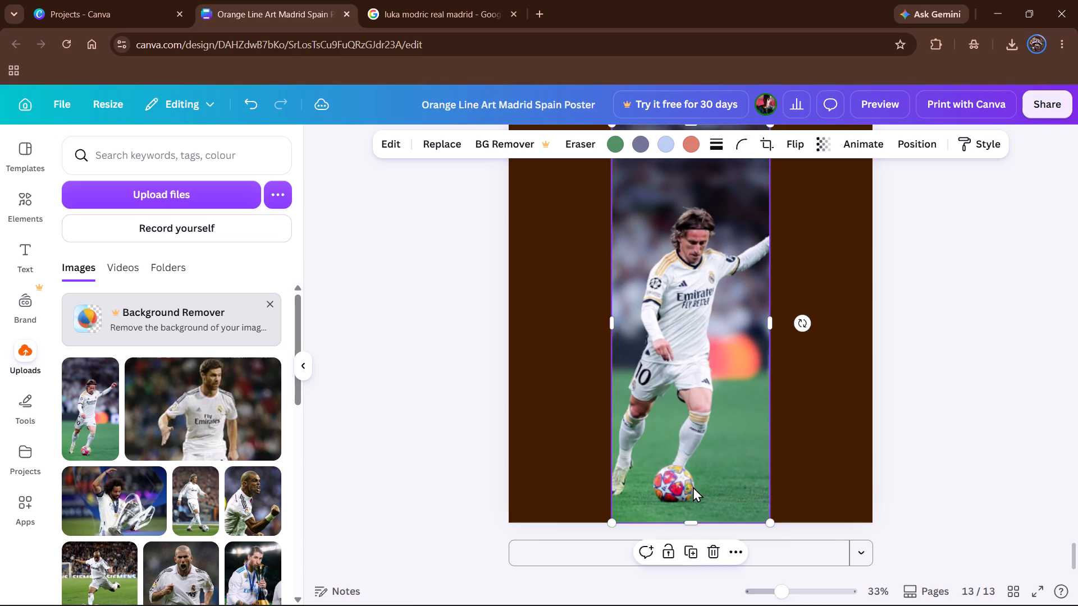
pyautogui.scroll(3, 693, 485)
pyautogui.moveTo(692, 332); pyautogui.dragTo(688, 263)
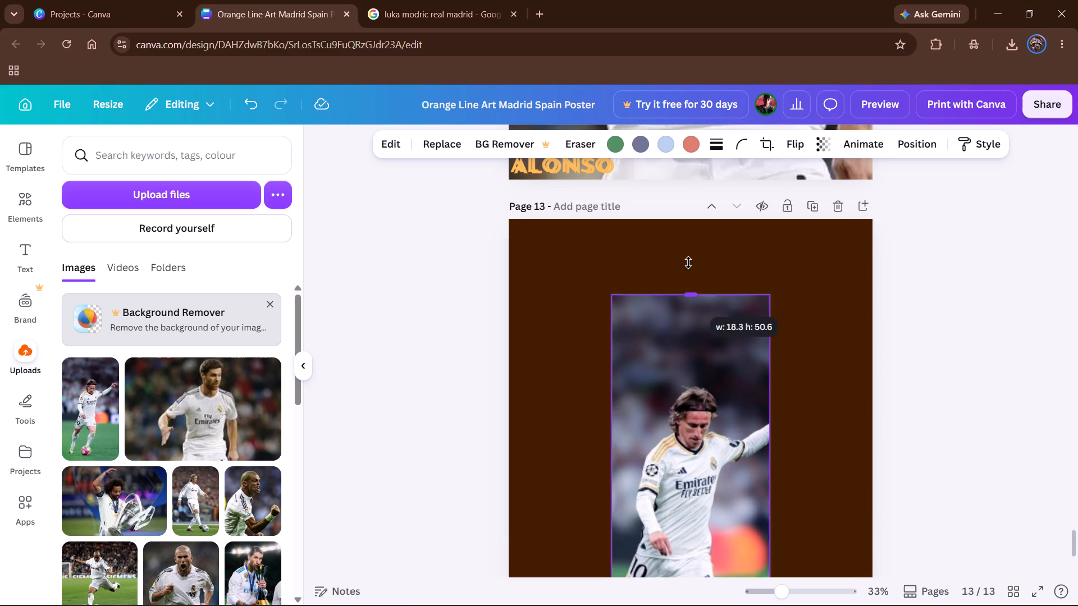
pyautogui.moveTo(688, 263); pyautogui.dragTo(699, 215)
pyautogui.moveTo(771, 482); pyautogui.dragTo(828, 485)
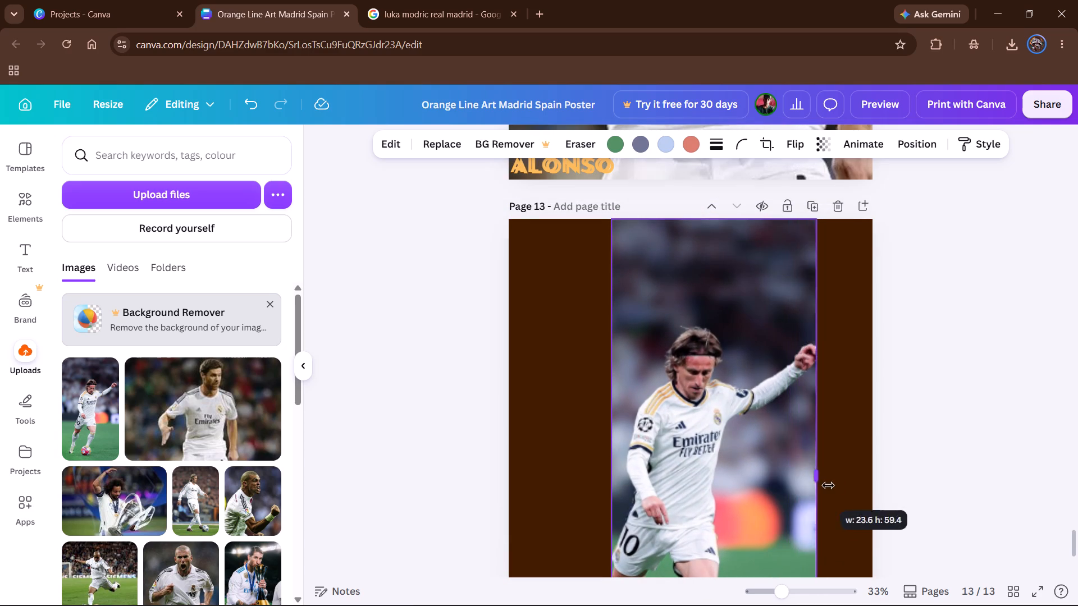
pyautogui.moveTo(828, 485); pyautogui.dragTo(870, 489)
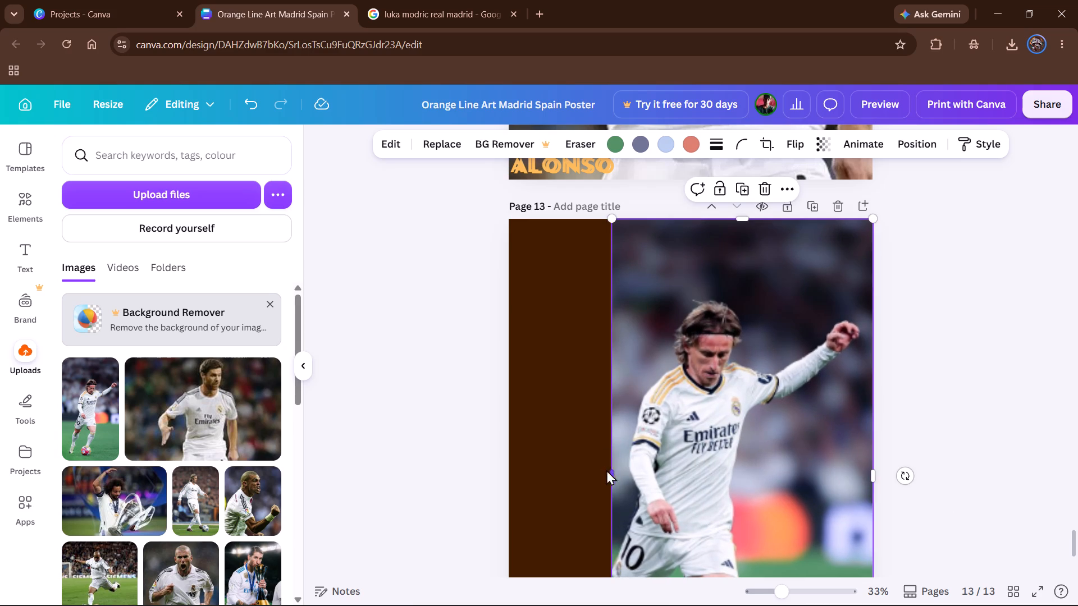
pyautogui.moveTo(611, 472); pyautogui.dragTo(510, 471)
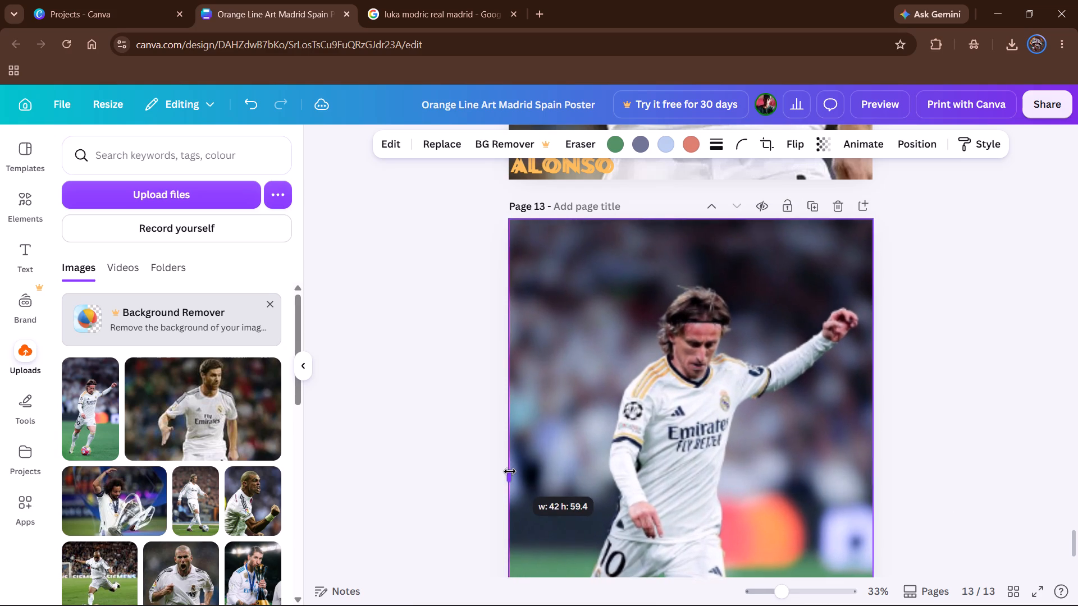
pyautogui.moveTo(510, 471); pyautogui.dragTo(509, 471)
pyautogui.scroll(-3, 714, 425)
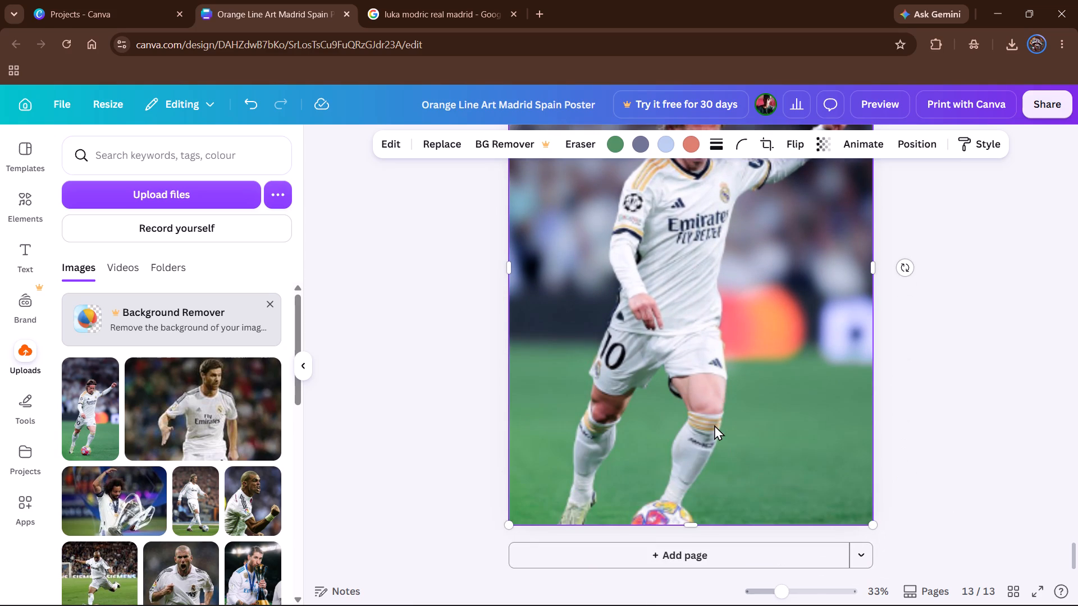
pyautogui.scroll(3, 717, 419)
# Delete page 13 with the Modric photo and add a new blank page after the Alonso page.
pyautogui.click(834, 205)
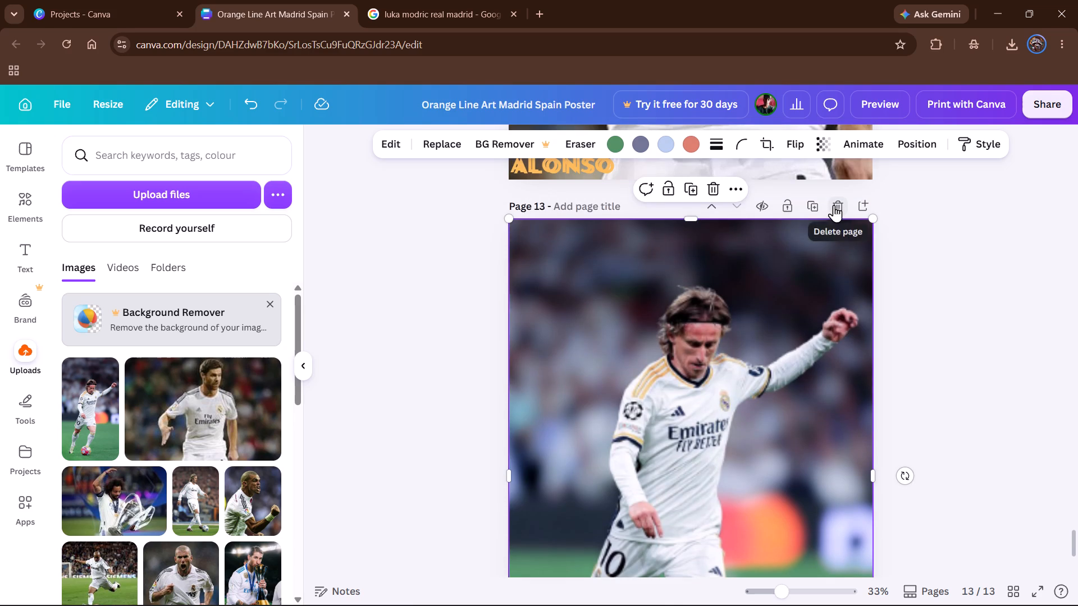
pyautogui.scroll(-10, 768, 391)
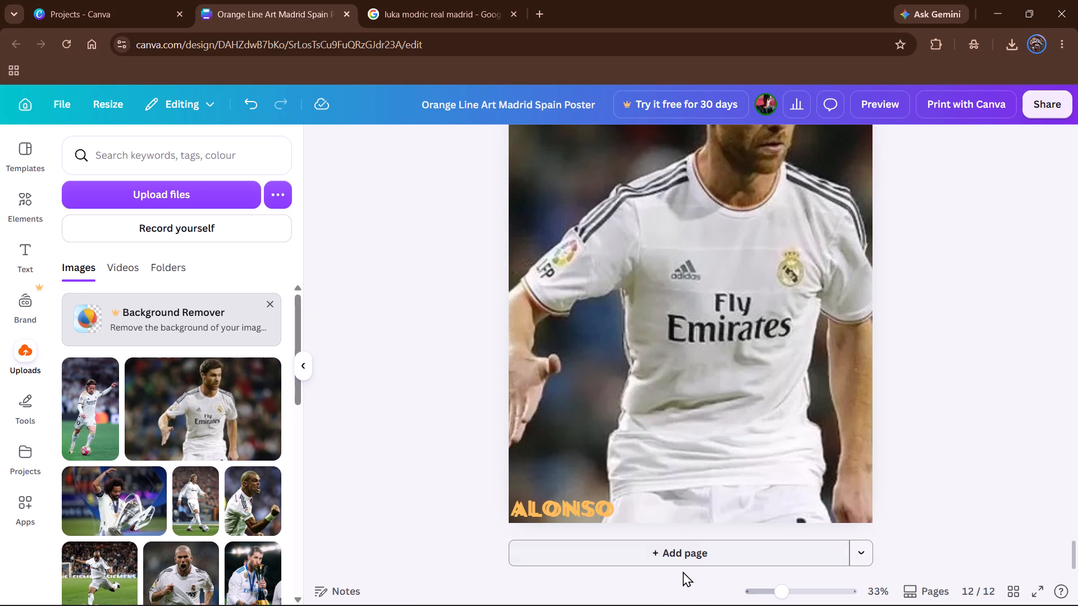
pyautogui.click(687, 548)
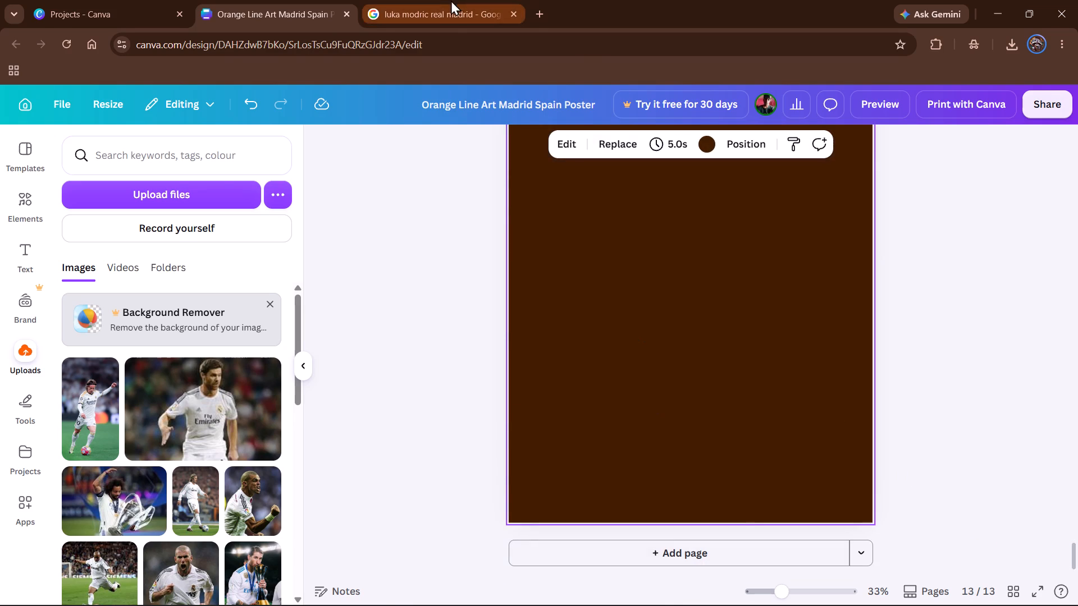
# Switch to the Luka Modric image results, find the SportsCafe.in photo of him holding the trophy, and save it to the computer.
pyautogui.click(451, 0)
pyautogui.scroll(-4, 474, 295)
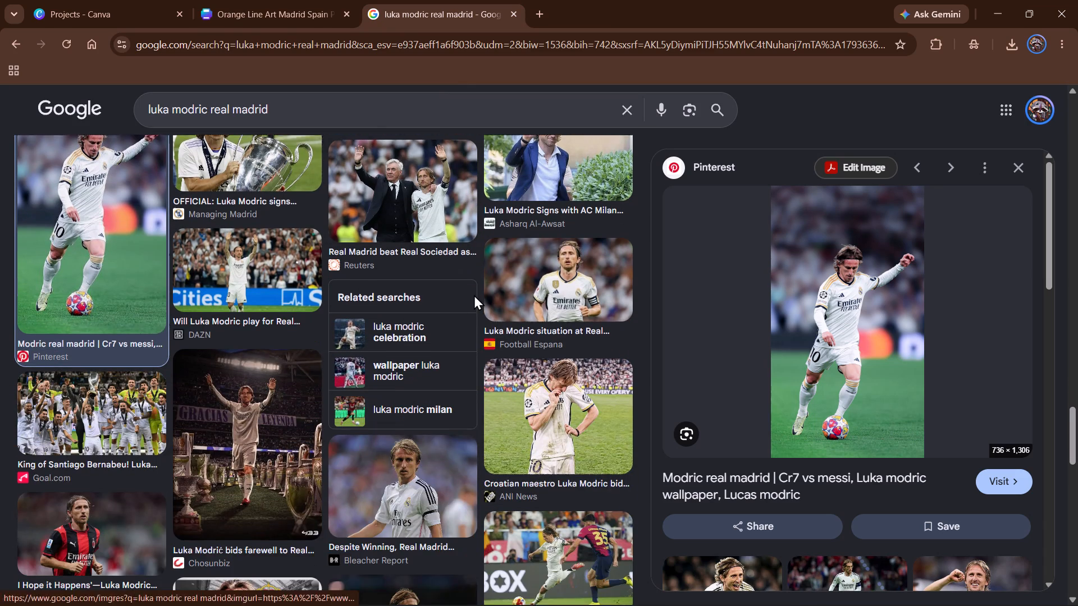
pyautogui.scroll(-3, 472, 302)
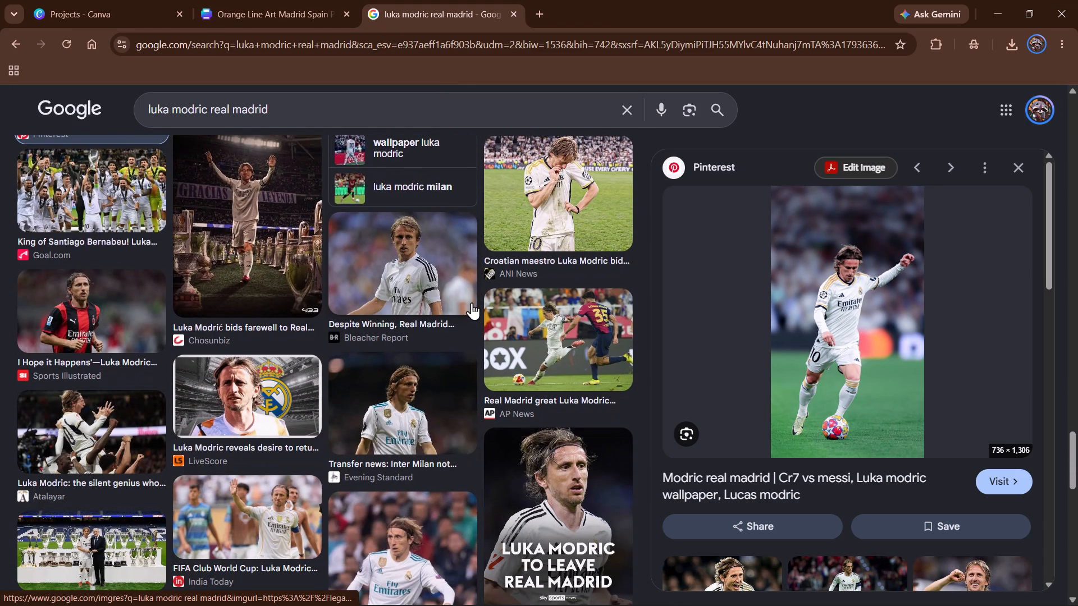
pyautogui.scroll(-3, 472, 302)
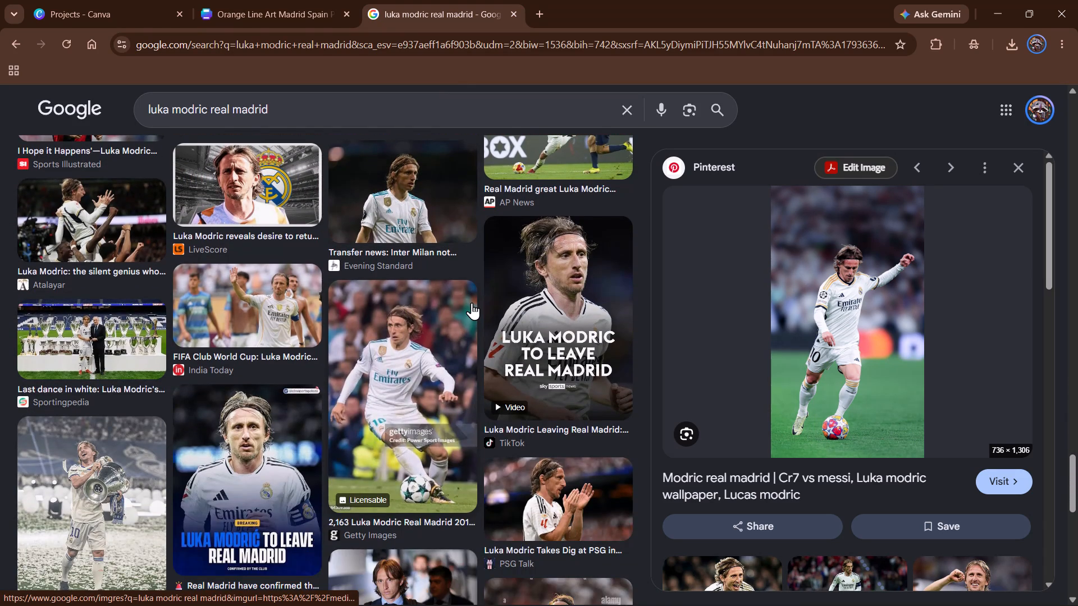
pyautogui.scroll(-5, 472, 303)
pyautogui.scroll(3, 472, 303)
pyautogui.click(132, 349)
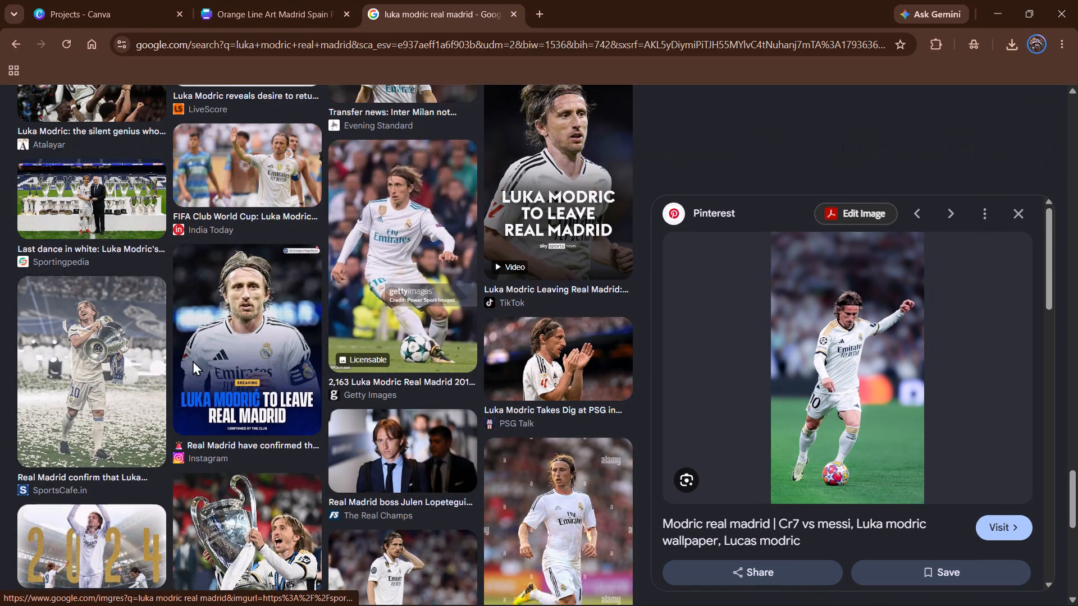
pyautogui.rightClick(847, 348)
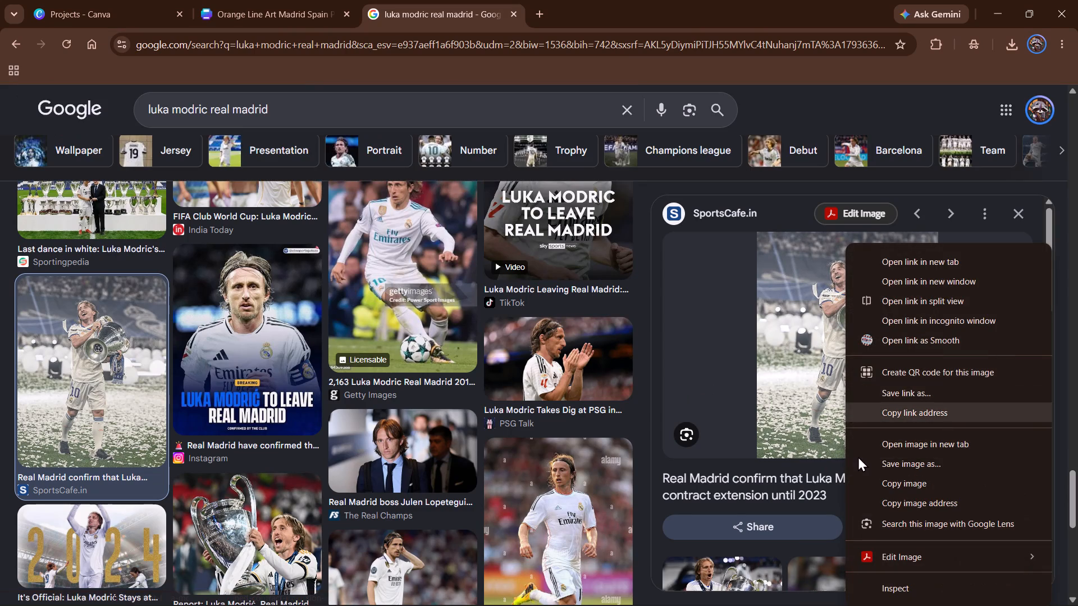
pyautogui.click(879, 461)
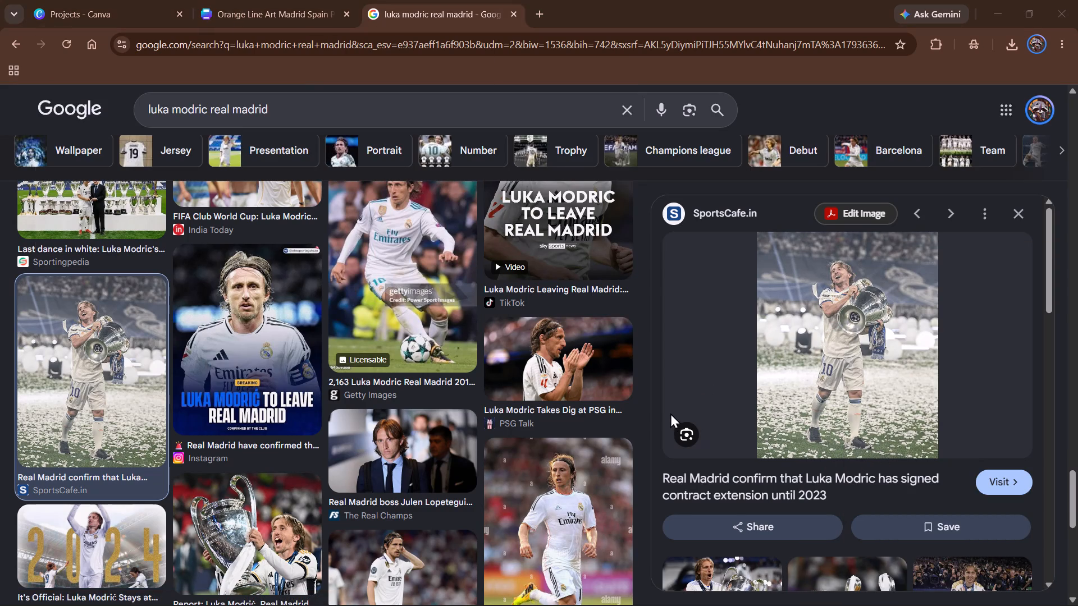
pyautogui.click(420, 299)
# Switch back to the Canva poster design and upload the saved trophy photo, images (11).jpeg, from the recent files.
pyautogui.click(338, 0)
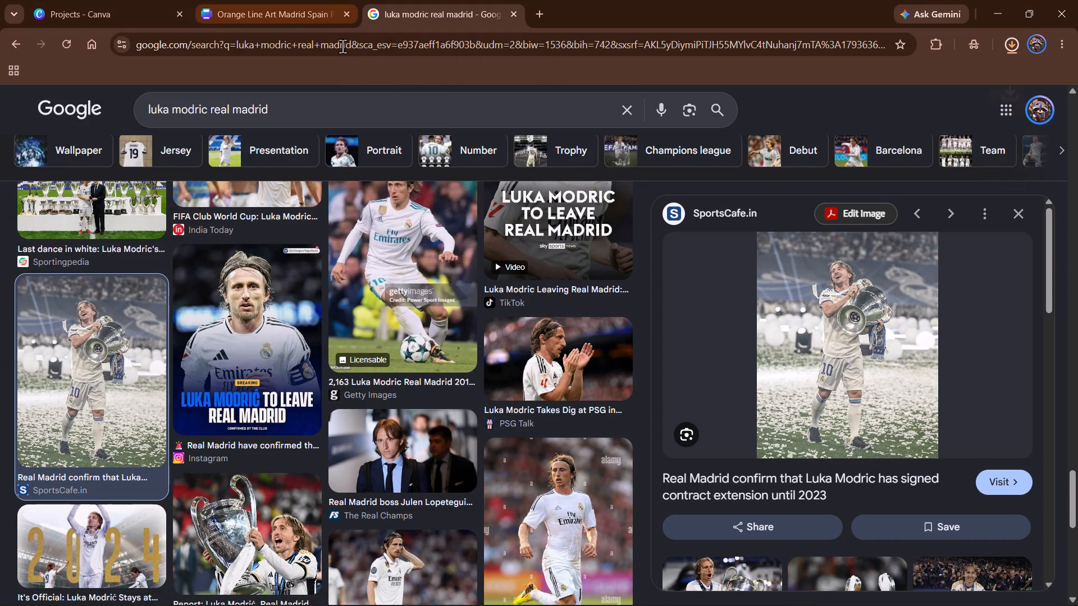
pyautogui.click(184, 191)
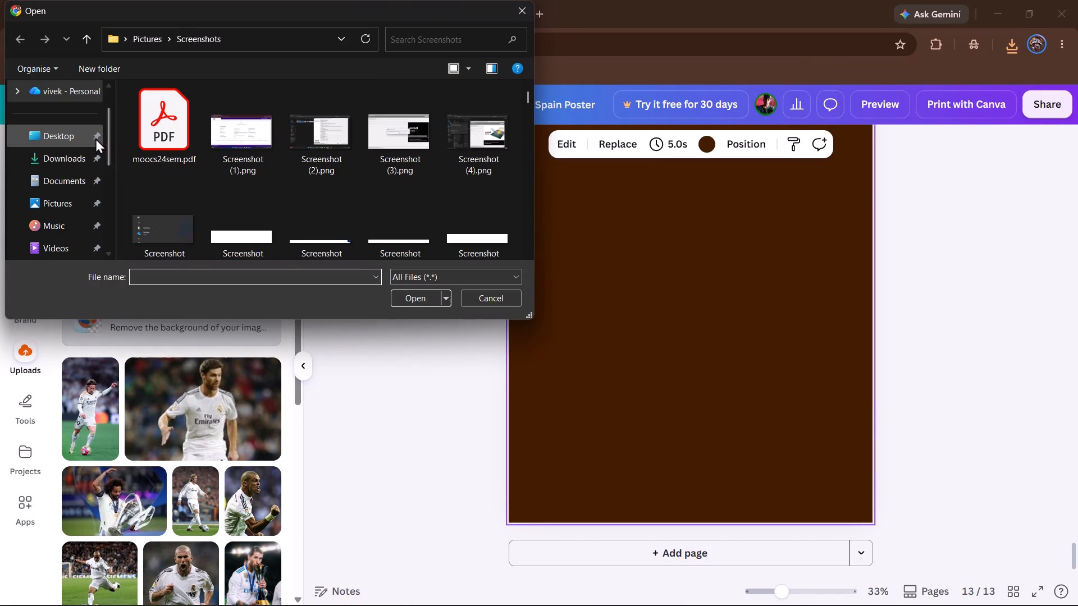
pyautogui.scroll(3, 71, 151)
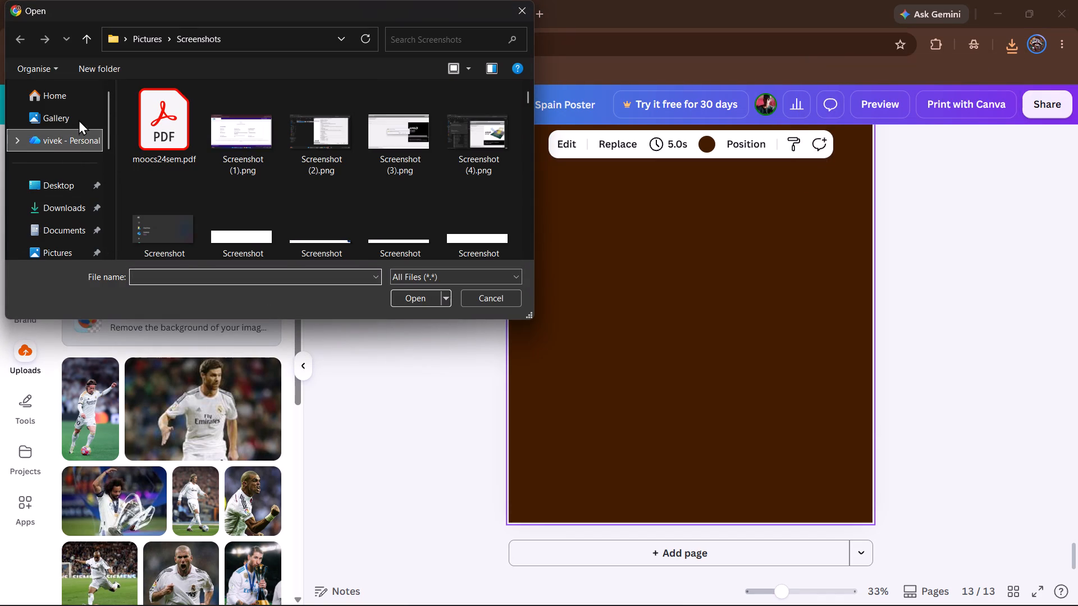
pyautogui.click(79, 120)
pyautogui.click(65, 96)
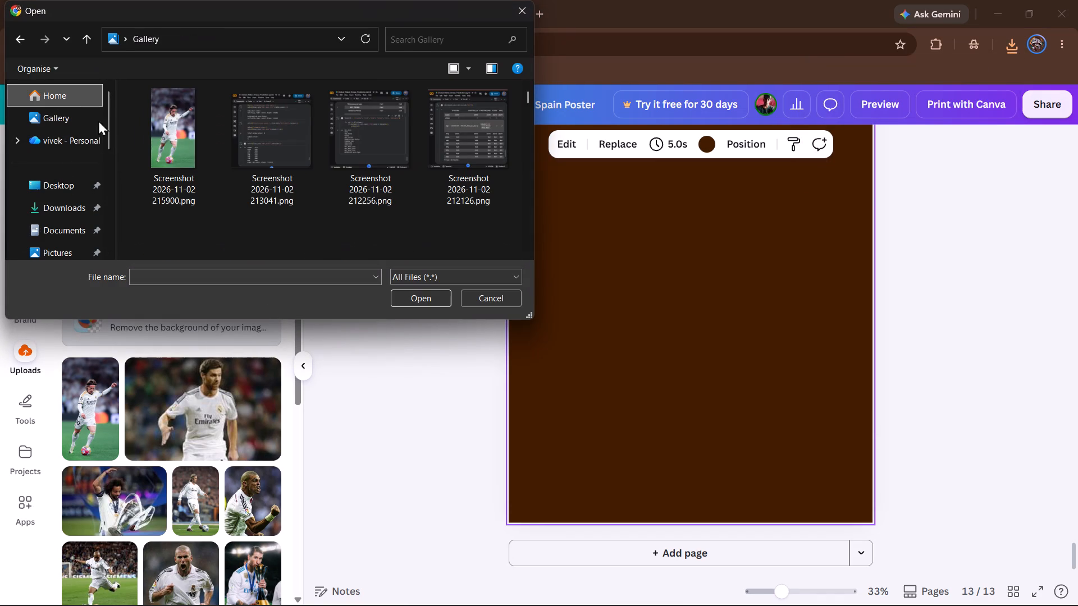
pyautogui.scroll(2, 246, 178)
pyautogui.scroll(-3, 246, 178)
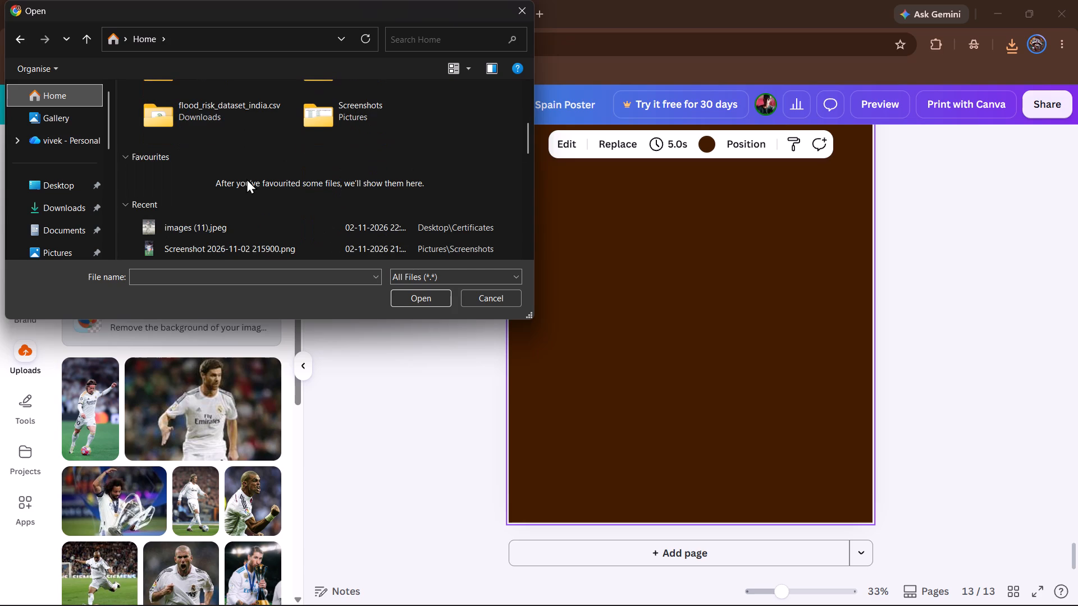
pyautogui.click(224, 229)
pyautogui.click(398, 304)
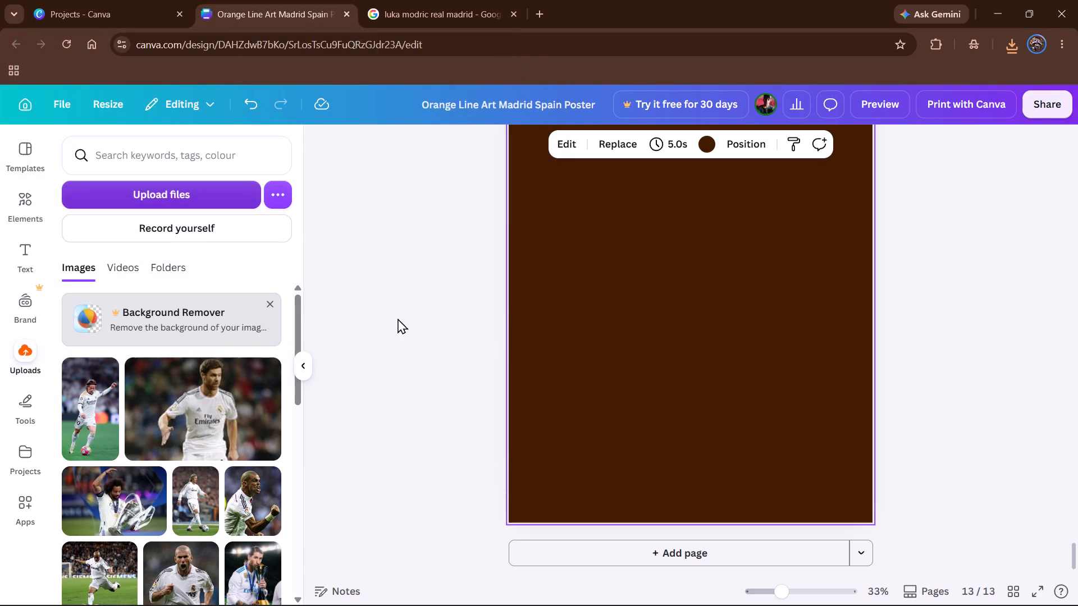
# Place the uploaded trophy photo of Modric on page 13 and stretch it to fill the whole page.
pyautogui.click(90, 390)
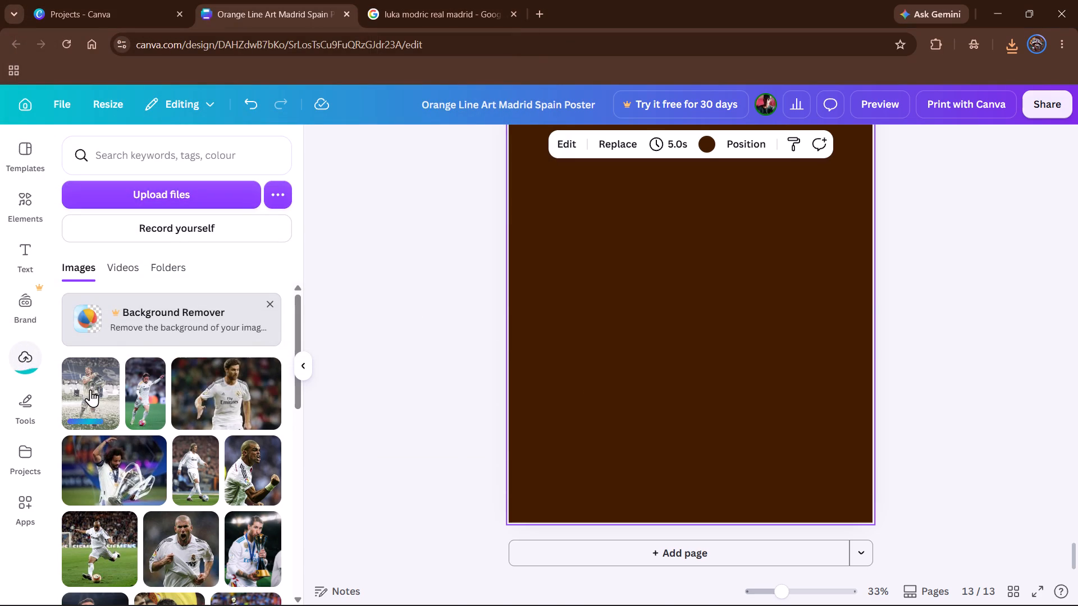
pyautogui.scroll(2, 644, 361)
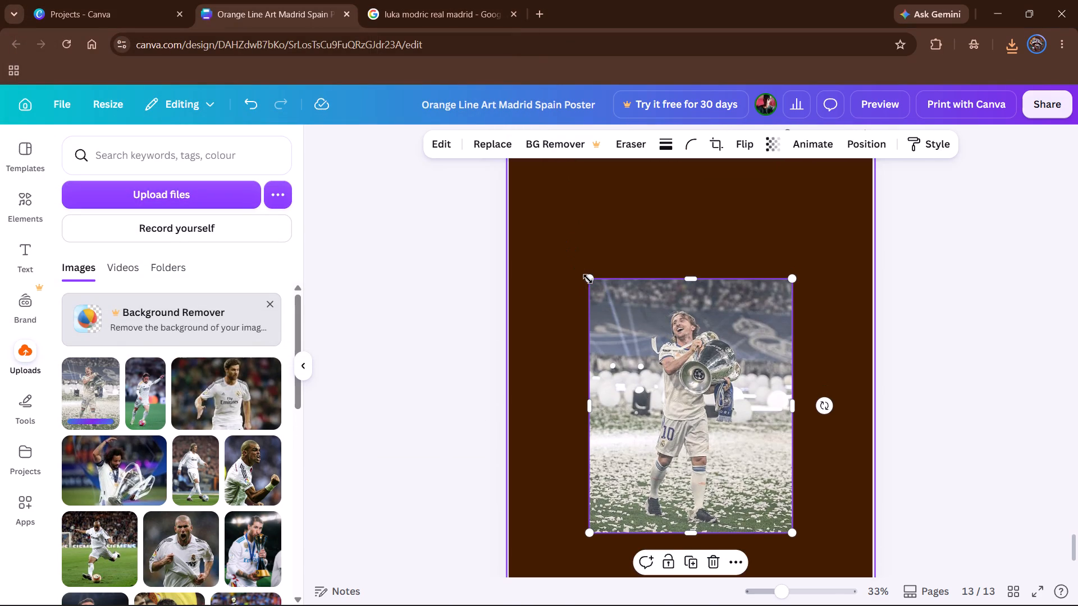
pyautogui.moveTo(588, 277); pyautogui.dragTo(496, 194)
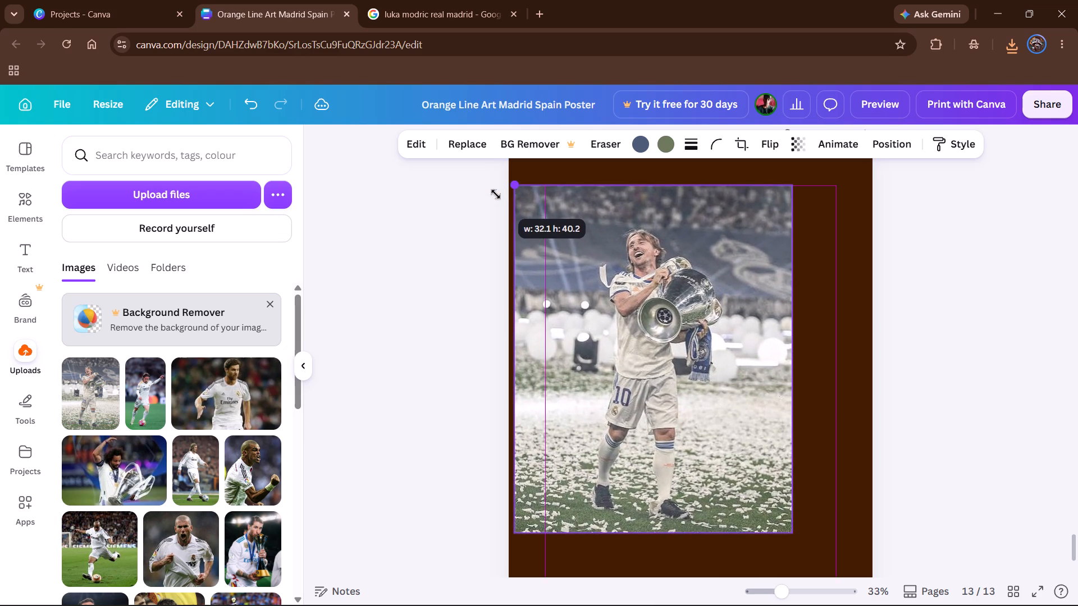
pyautogui.moveTo(496, 194); pyautogui.dragTo(490, 187)
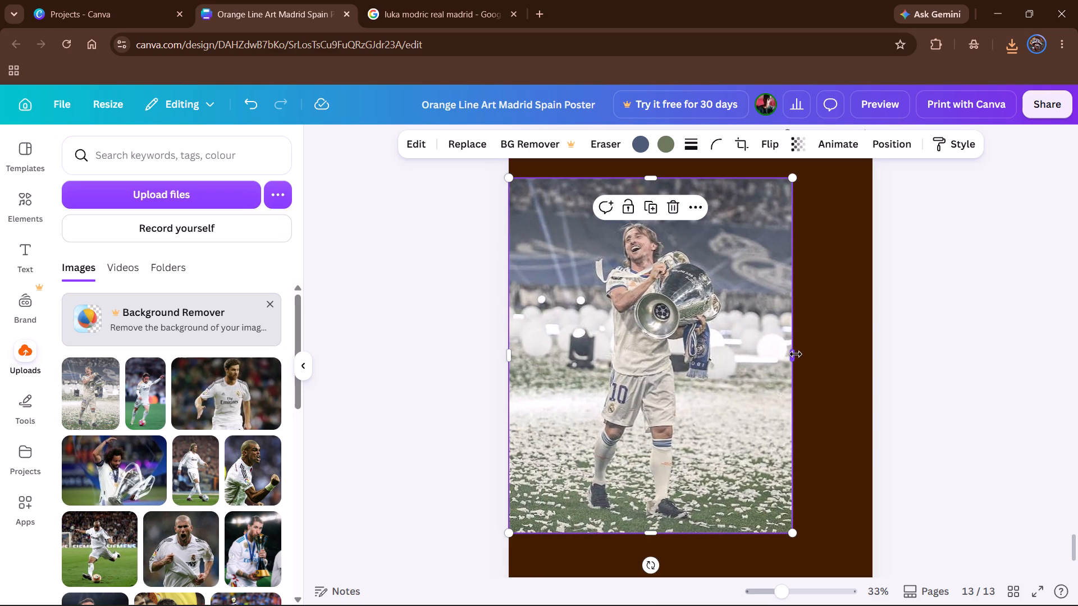
pyautogui.moveTo(796, 354); pyautogui.dragTo(874, 355)
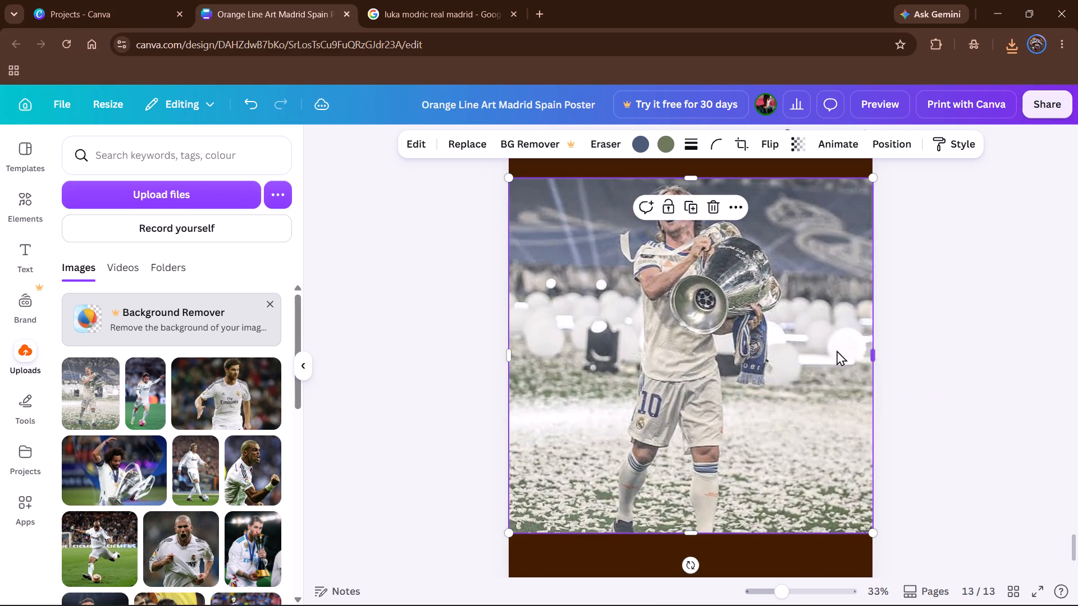
pyautogui.scroll(-3, 688, 362)
pyautogui.moveTo(686, 389); pyautogui.dragTo(687, 392)
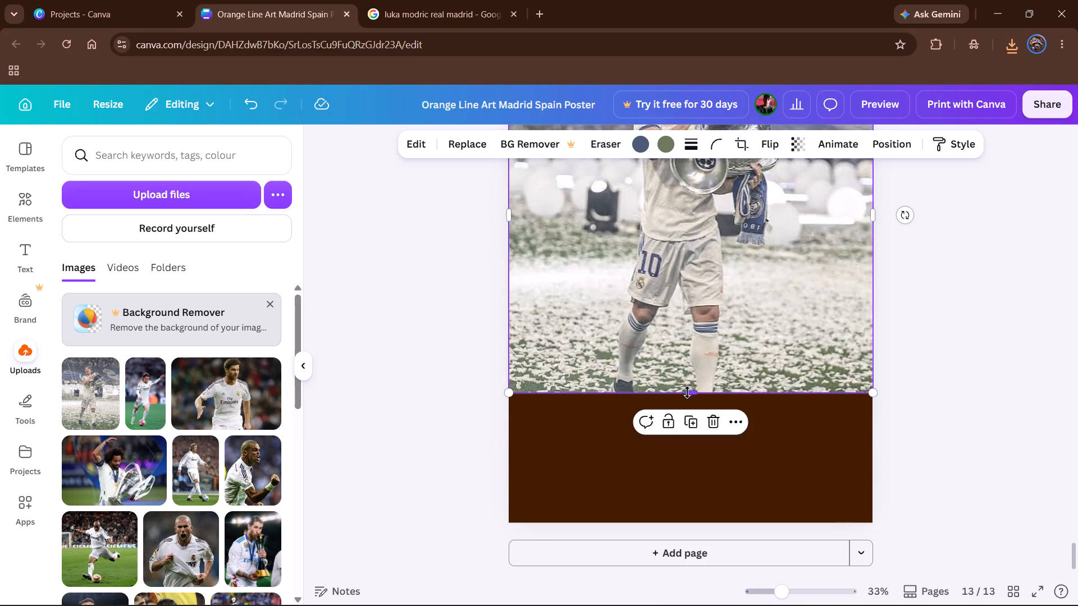
pyautogui.moveTo(687, 392); pyautogui.dragTo(692, 517)
pyautogui.scroll(4, 668, 440)
pyautogui.moveTo(690, 319); pyautogui.dragTo(691, 296)
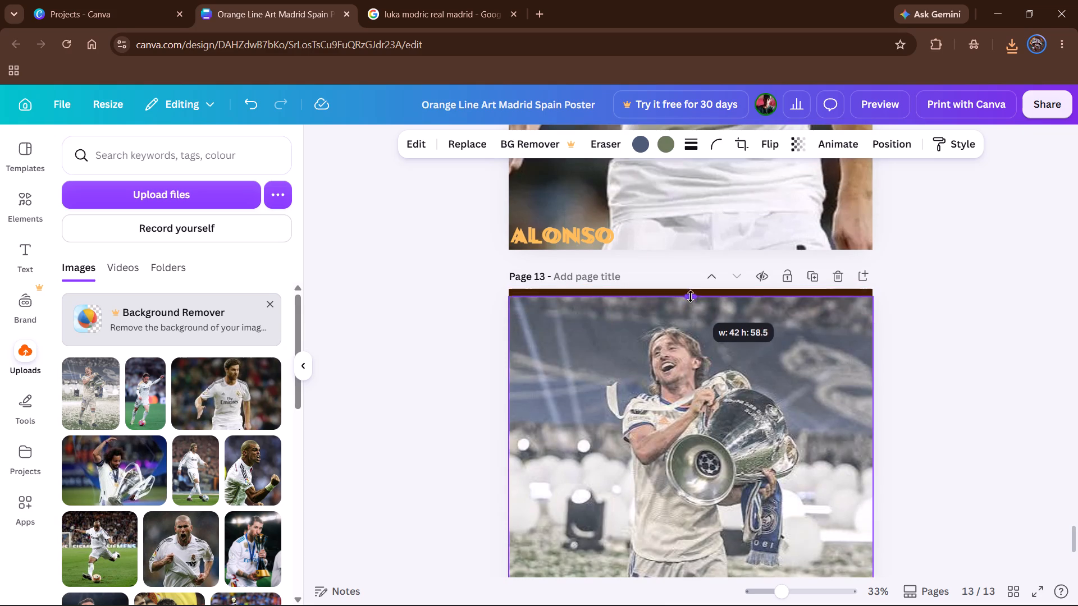
pyautogui.moveTo(691, 296); pyautogui.dragTo(692, 292)
# Add a text box reading LUKA over the Modric photo, at font size 23.
pyautogui.scroll(-2, 670, 369)
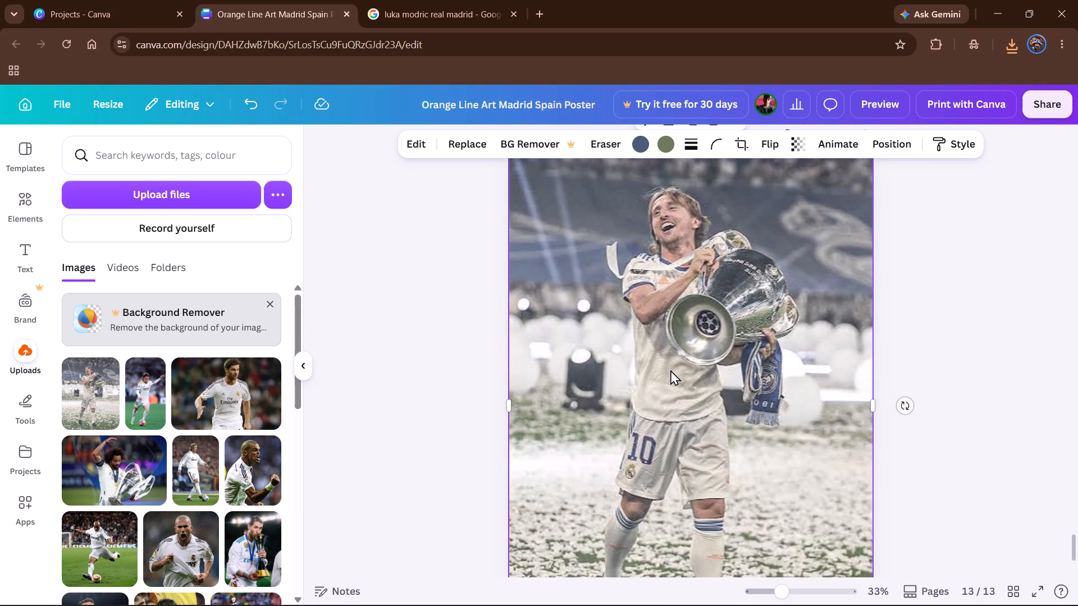
pyautogui.scroll(-2, 670, 370)
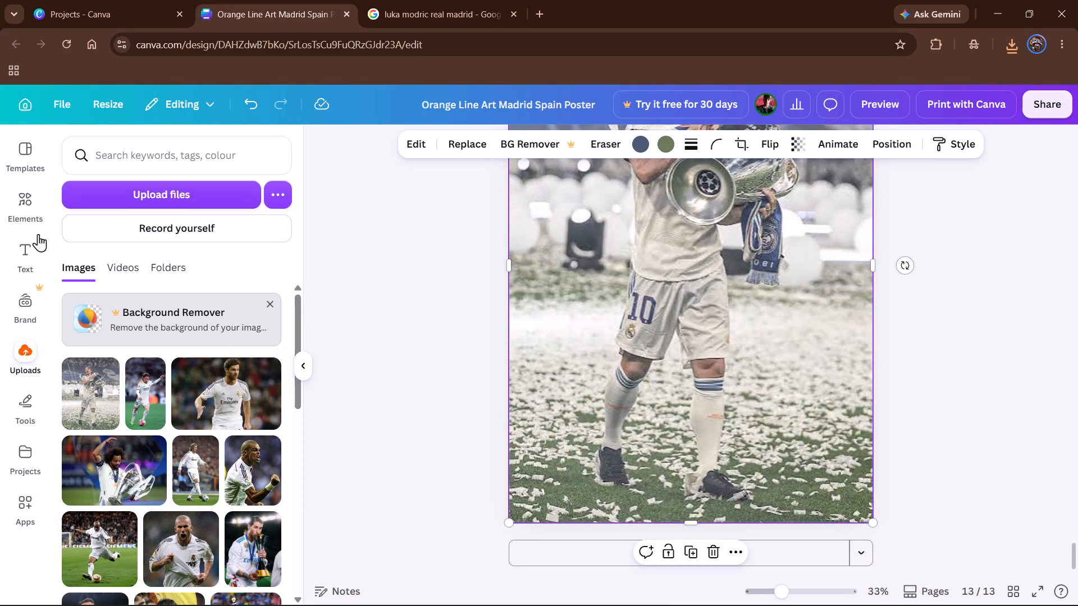
pyautogui.click(30, 249)
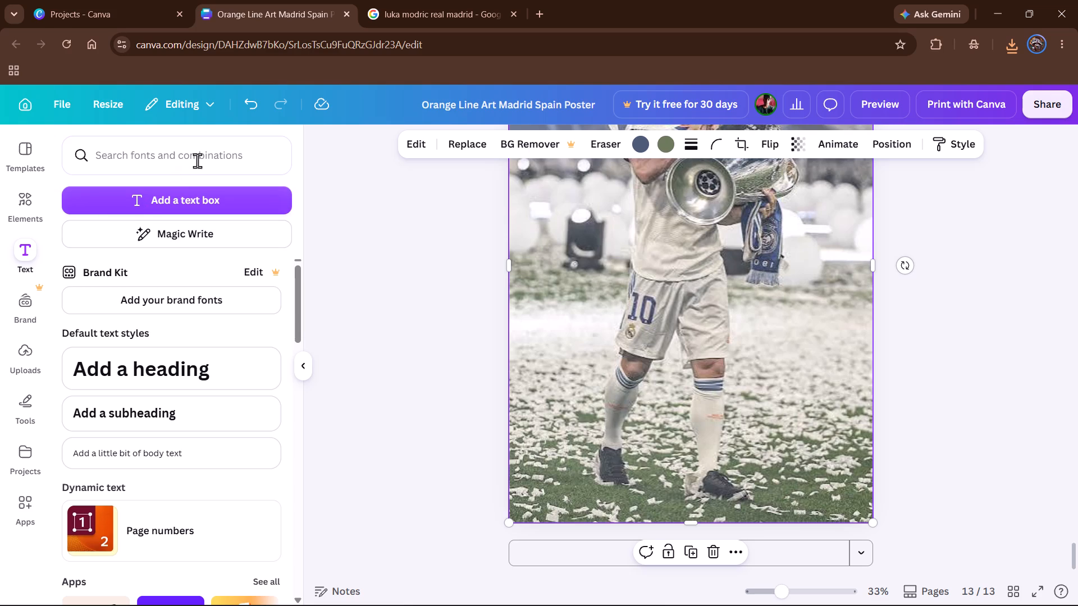
pyautogui.click(180, 195)
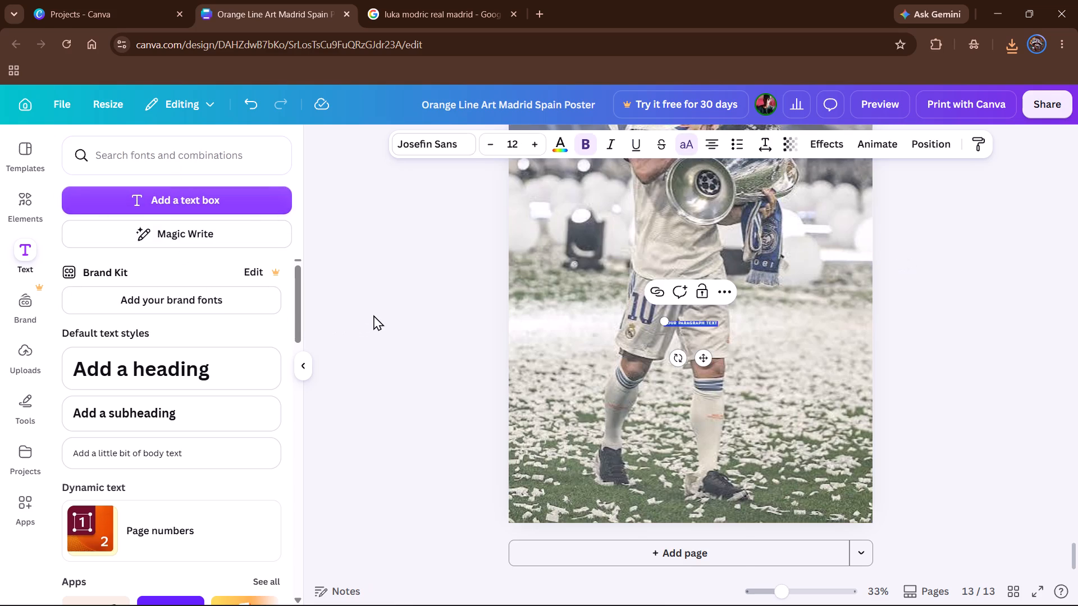
pyautogui.write('luks')
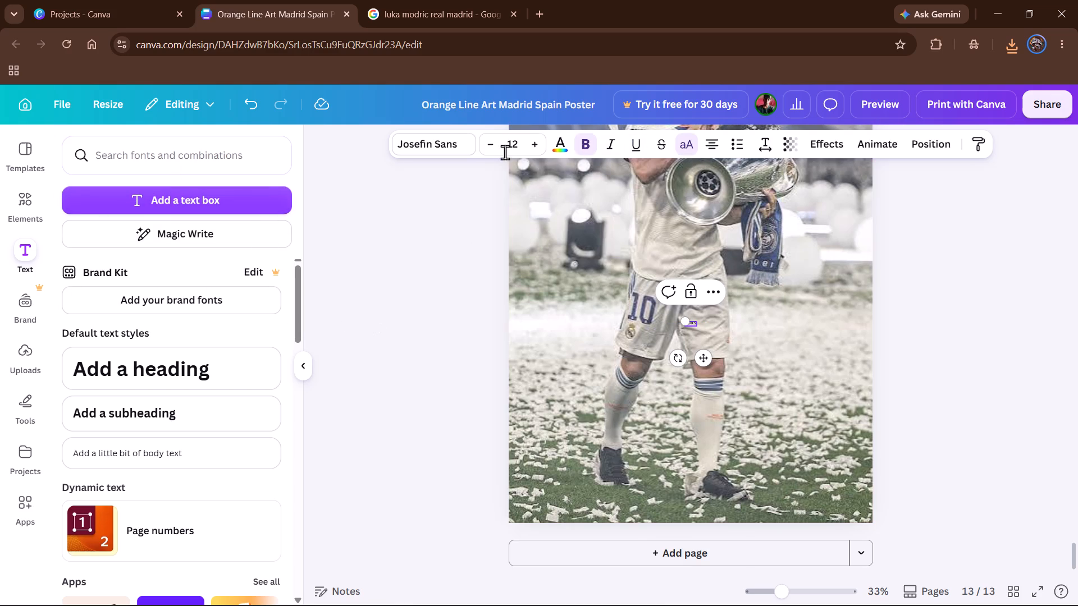
pyautogui.tripleClick(538, 145)
pyautogui.tripleClick(538, 145)
pyautogui.tripleClick(538, 145)
pyautogui.doubleClick(538, 145)
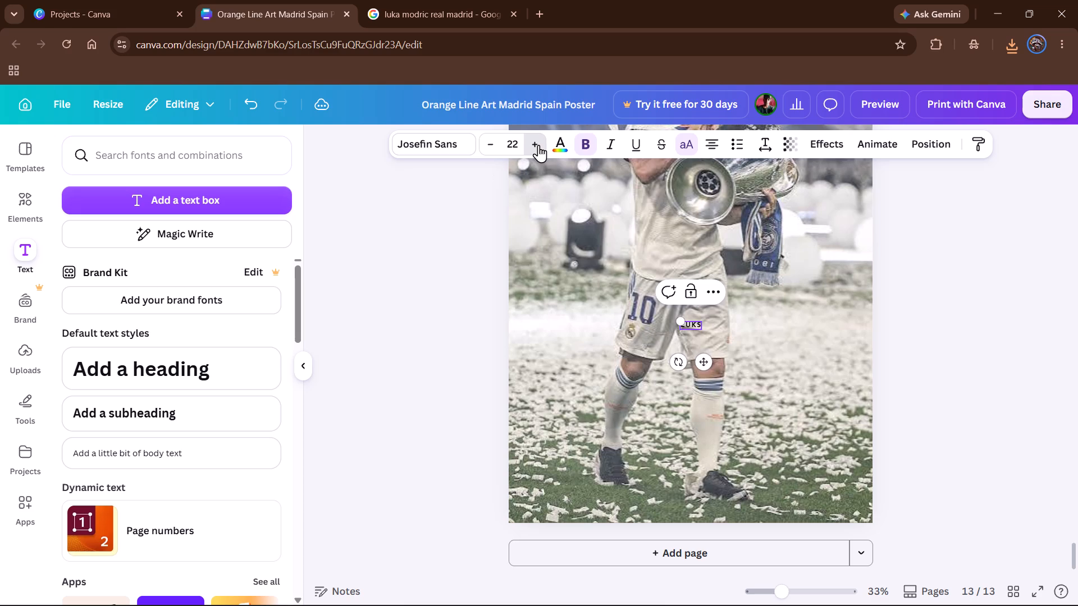
pyautogui.press('BackSpace')
pyautogui.press('s')
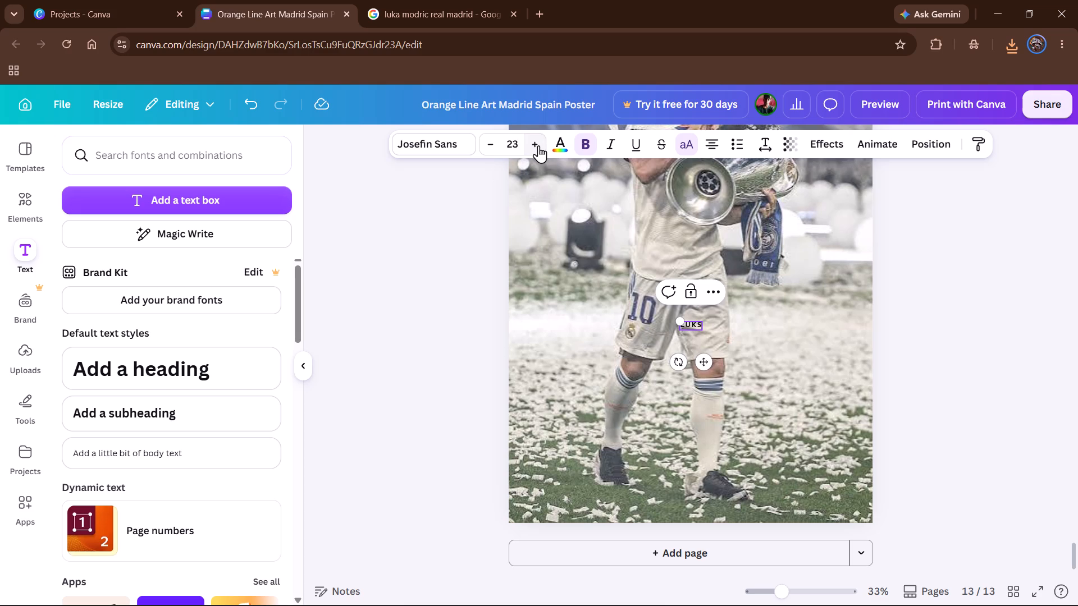
pyautogui.press('BackSpace')
pyautogui.press('a')
# Enlarge the LUKA text to font size 62.
pyautogui.tripleClick(541, 141)
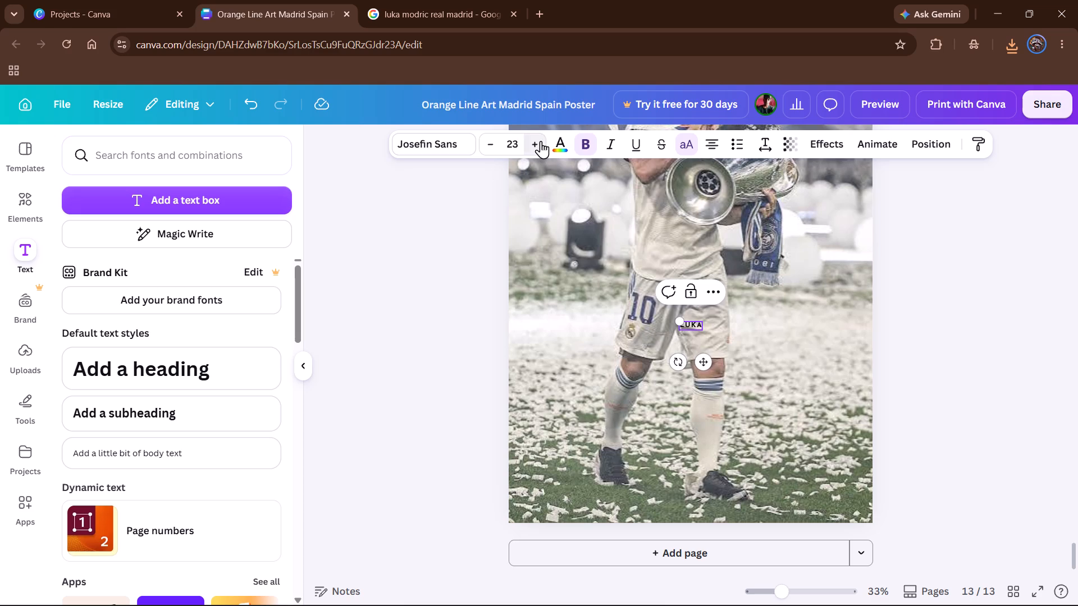
pyautogui.tripleClick(541, 141)
pyautogui.tripleClick(541, 141)
pyautogui.tripleClick(541, 141)
pyautogui.tripleClick(541, 141)
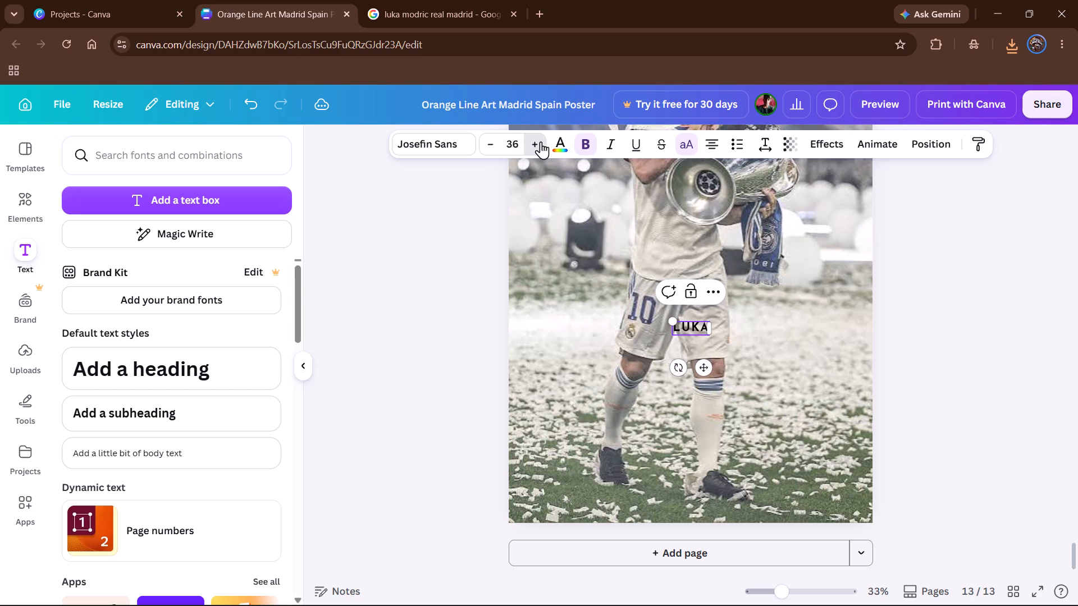
pyautogui.tripleClick(541, 141)
pyautogui.tripleClick(541, 141)
pyautogui.tripleClick(541, 141)
pyautogui.tripleClick(541, 141)
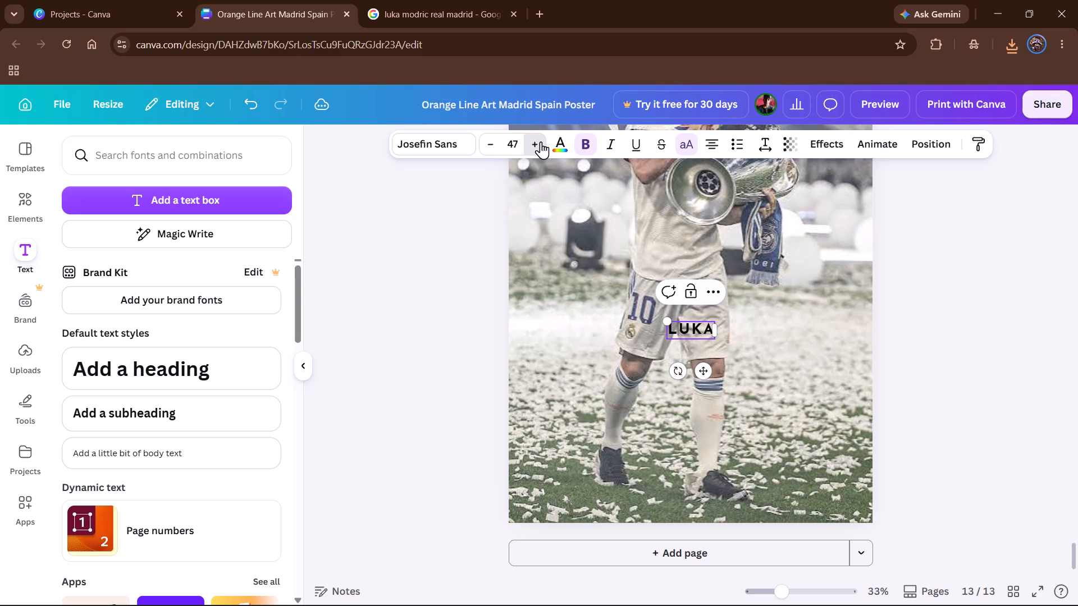
pyautogui.tripleClick(541, 141)
pyautogui.tripleClick(541, 141)
pyautogui.tripleClick(541, 141)
pyautogui.tripleClick(541, 141)
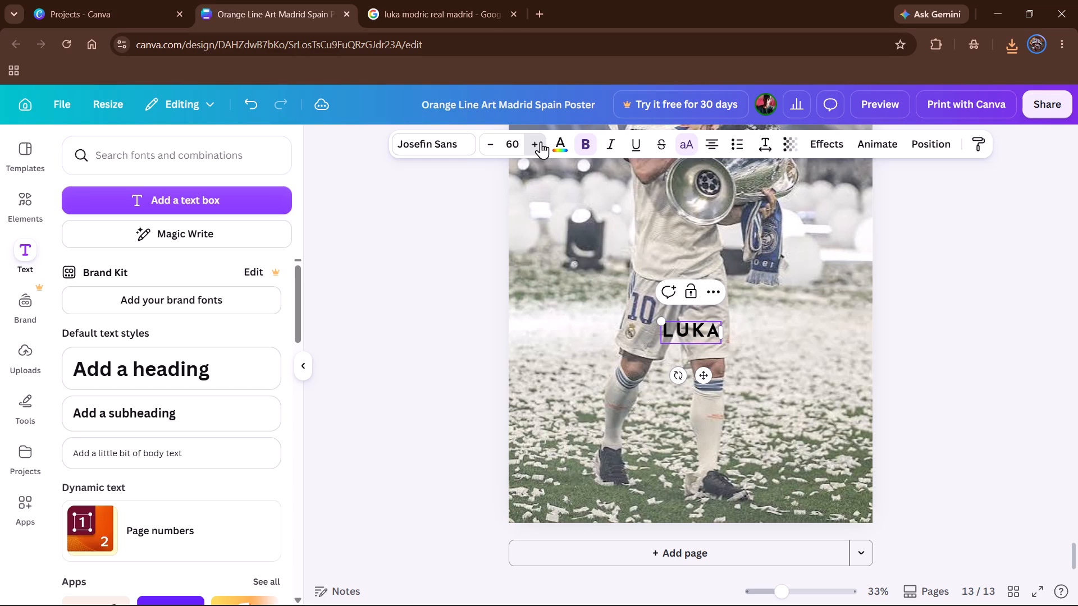
# Move the LUKA text to the upper right corner of the photo on page 13, above the trophy.
pyautogui.scroll(1, 570, 273)
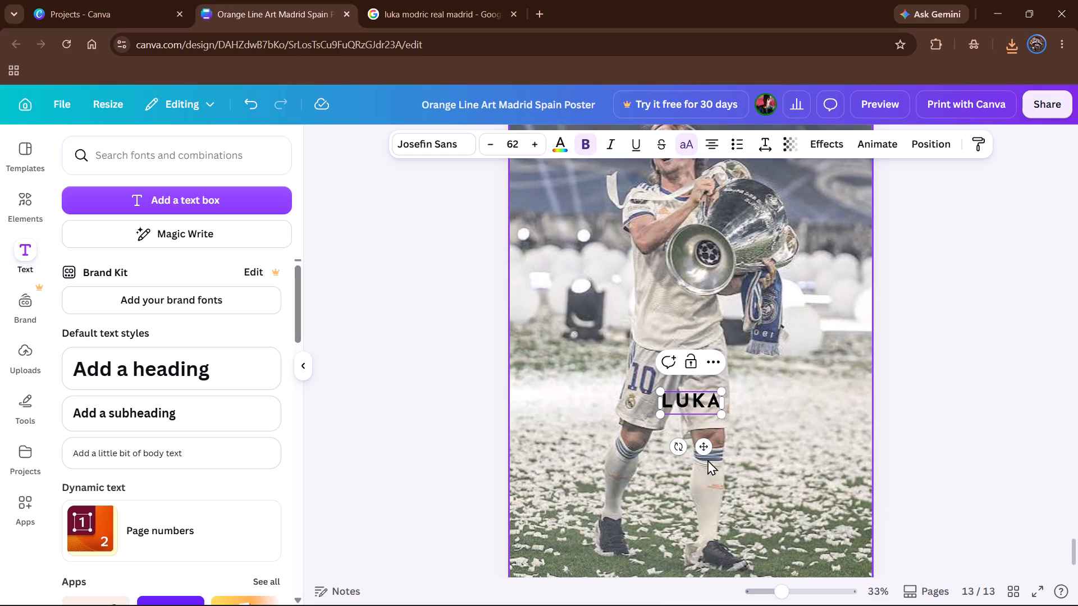
pyautogui.moveTo(701, 450); pyautogui.dragTo(634, 311)
pyautogui.scroll(2, 624, 358)
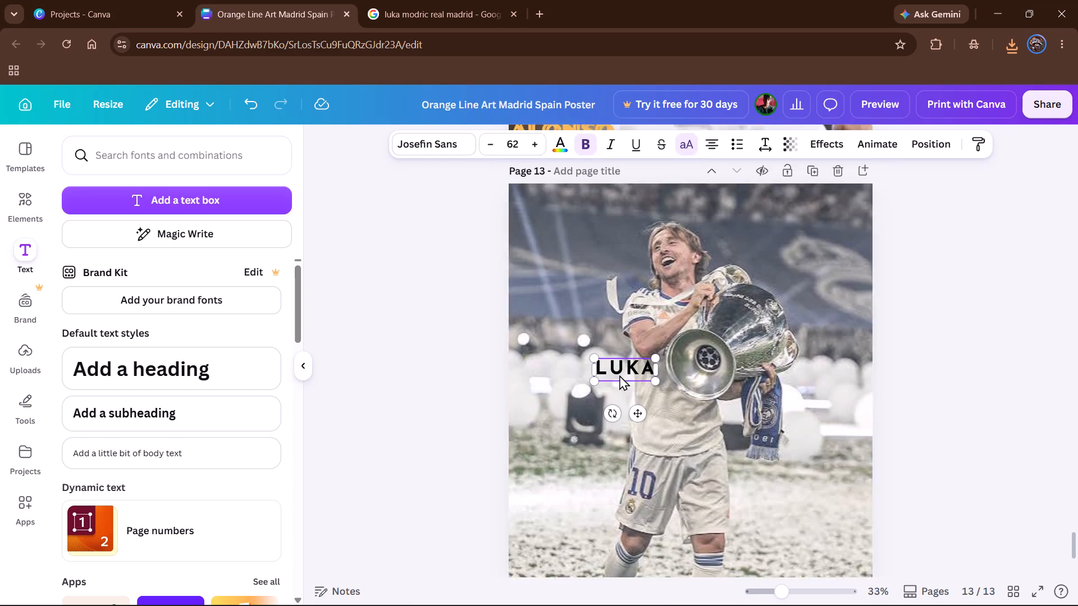
pyautogui.moveTo(636, 454); pyautogui.dragTo(795, 316)
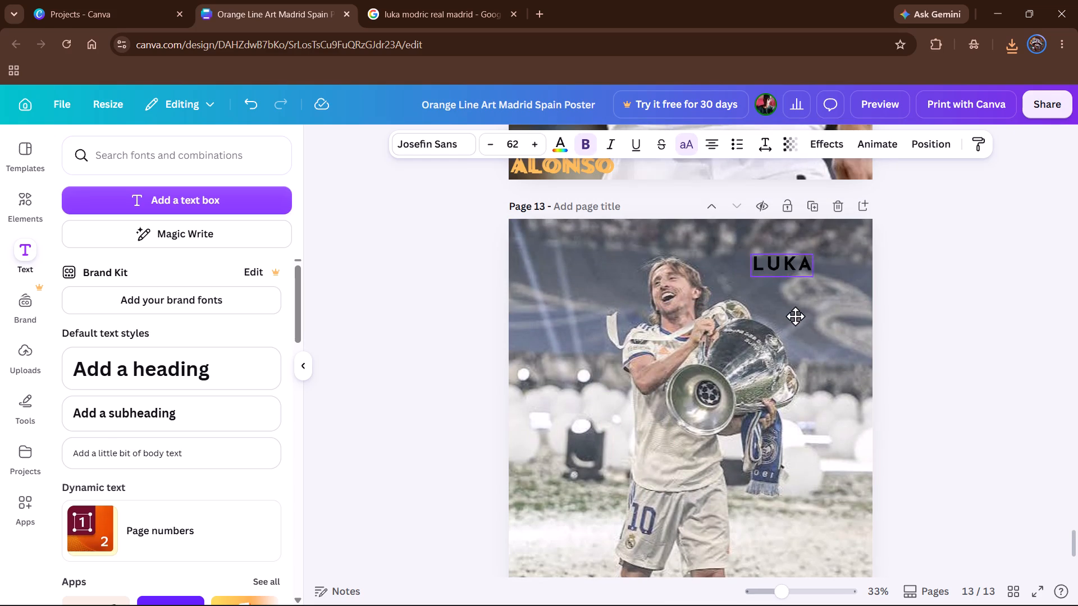
pyautogui.moveTo(795, 316); pyautogui.dragTo(813, 295)
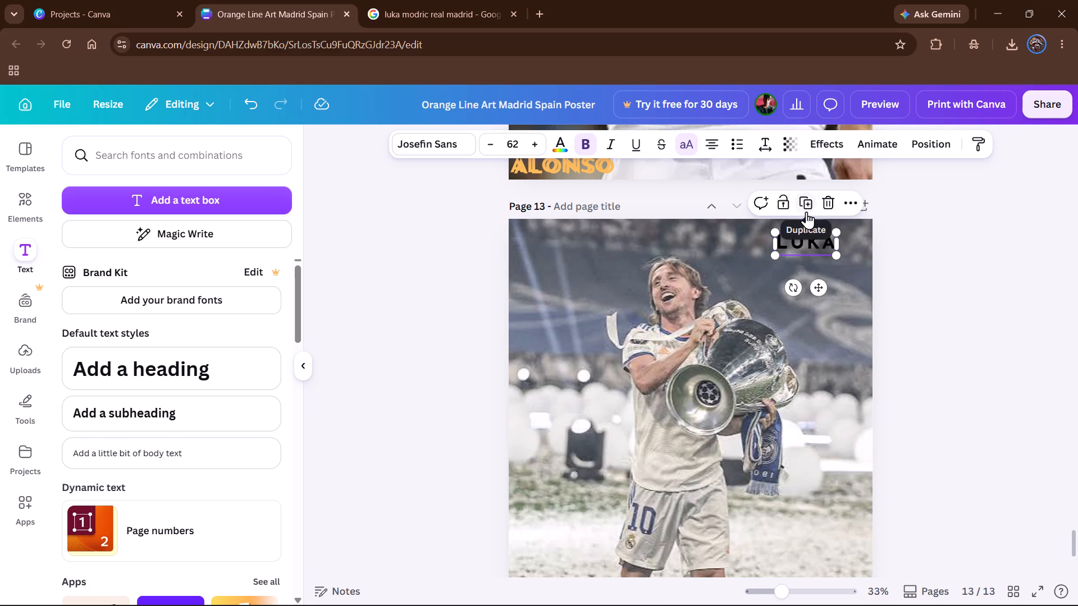
# Recolour the LUKA text orange and set its font size to 54.
pyautogui.click(540, 143)
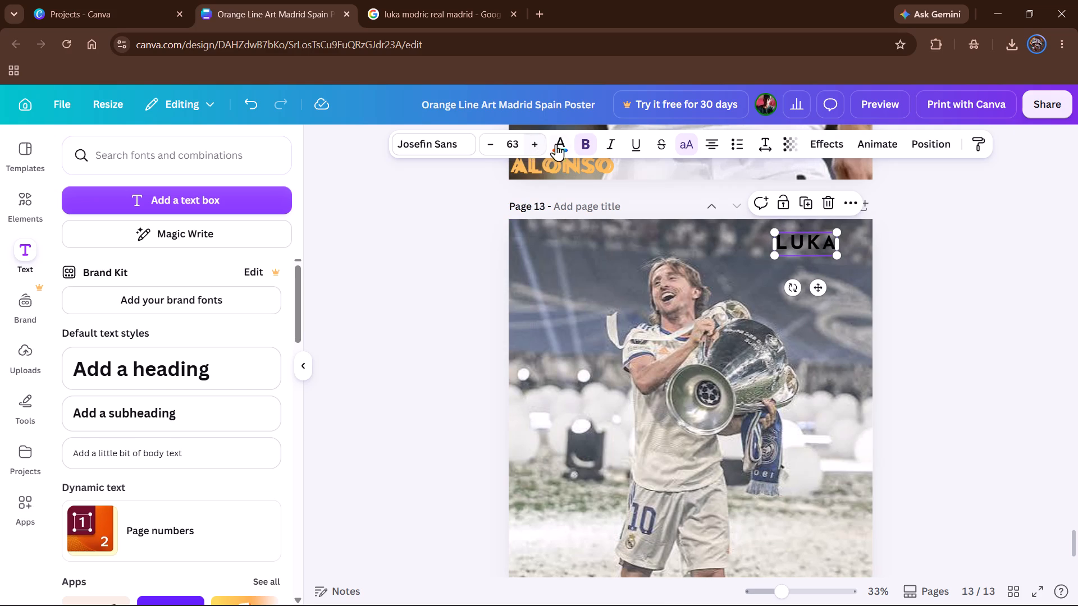
pyautogui.click(563, 140)
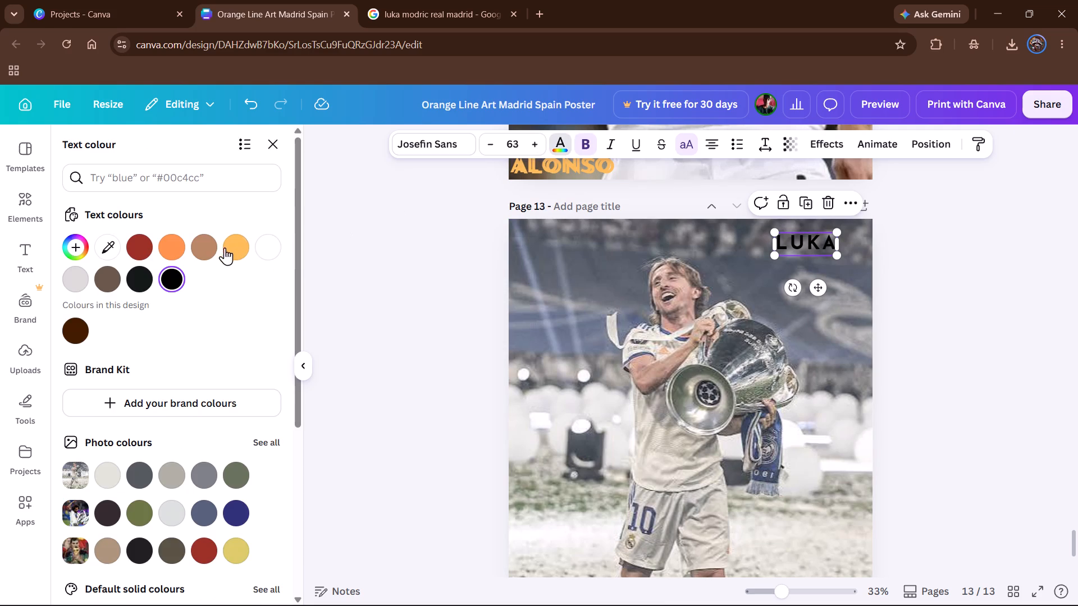
pyautogui.click(181, 252)
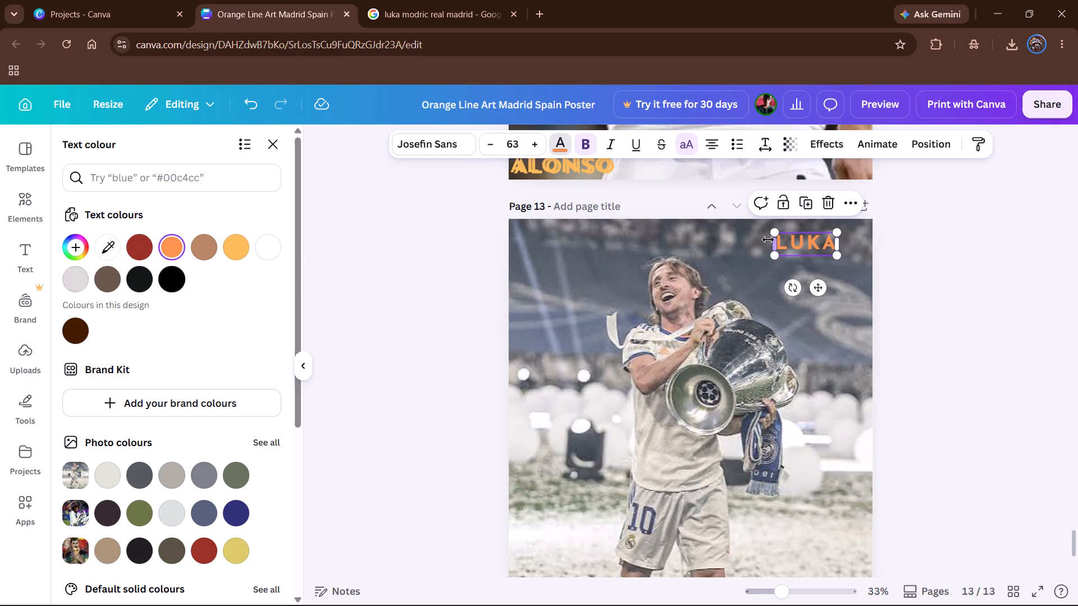
pyautogui.tripleClick(485, 143)
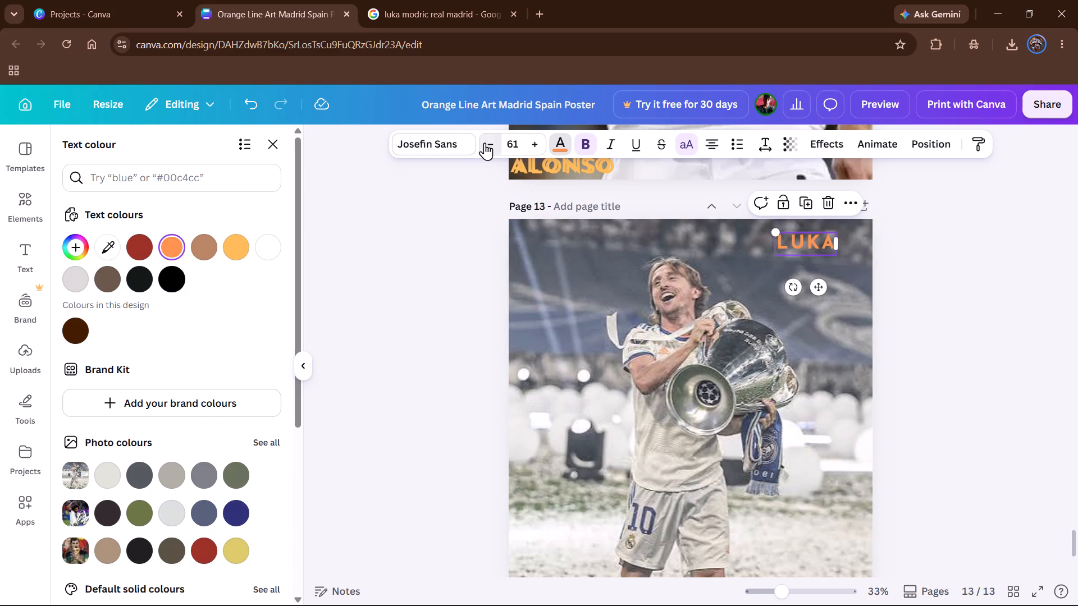
pyautogui.tripleClick(485, 143)
pyautogui.doubleClick(485, 143)
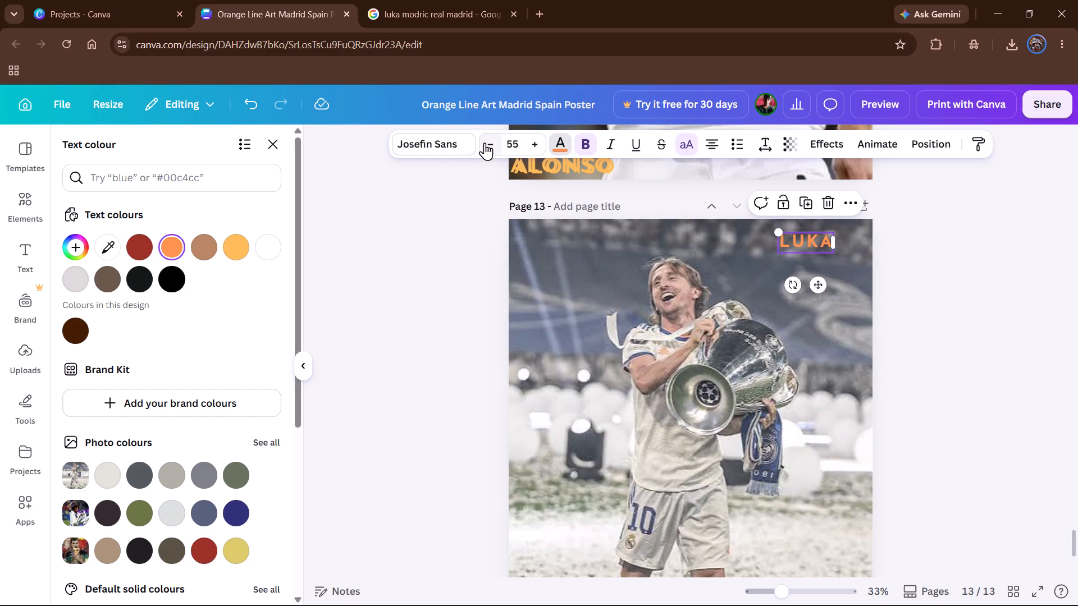
pyautogui.click(485, 143)
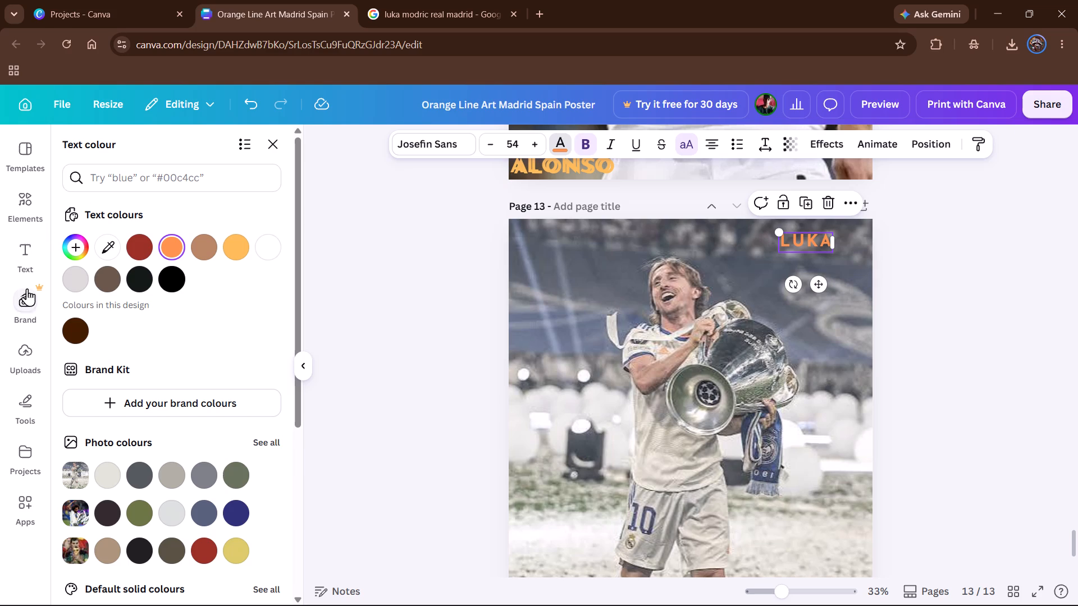
# Add a second text box reading MODRIC directly below the LUKA text.
pyautogui.click(25, 258)
pyautogui.click(143, 201)
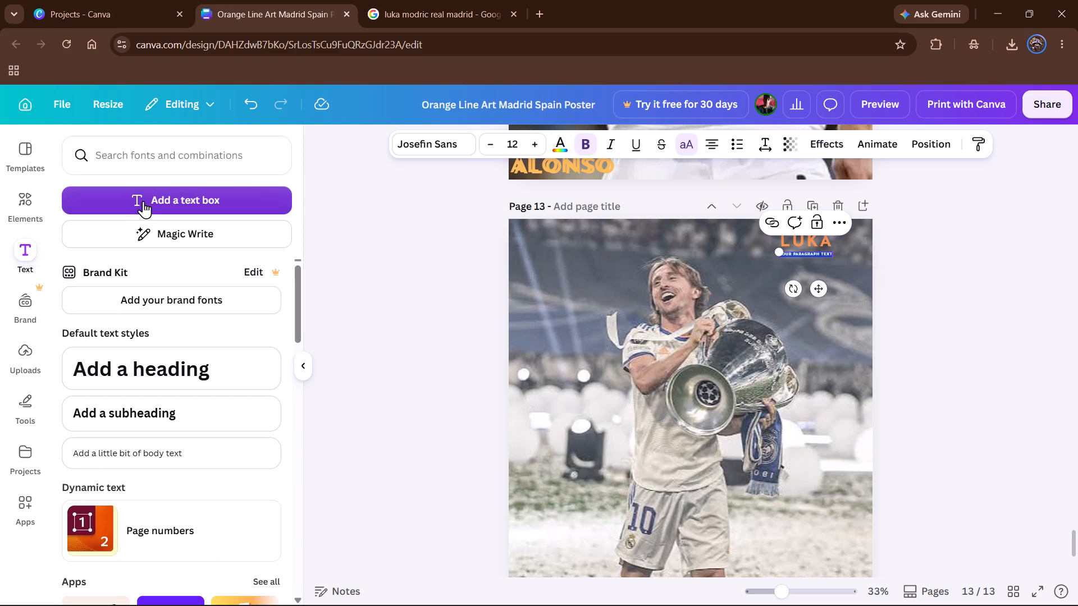
pyautogui.write('mmod')
pyautogui.write('ric')
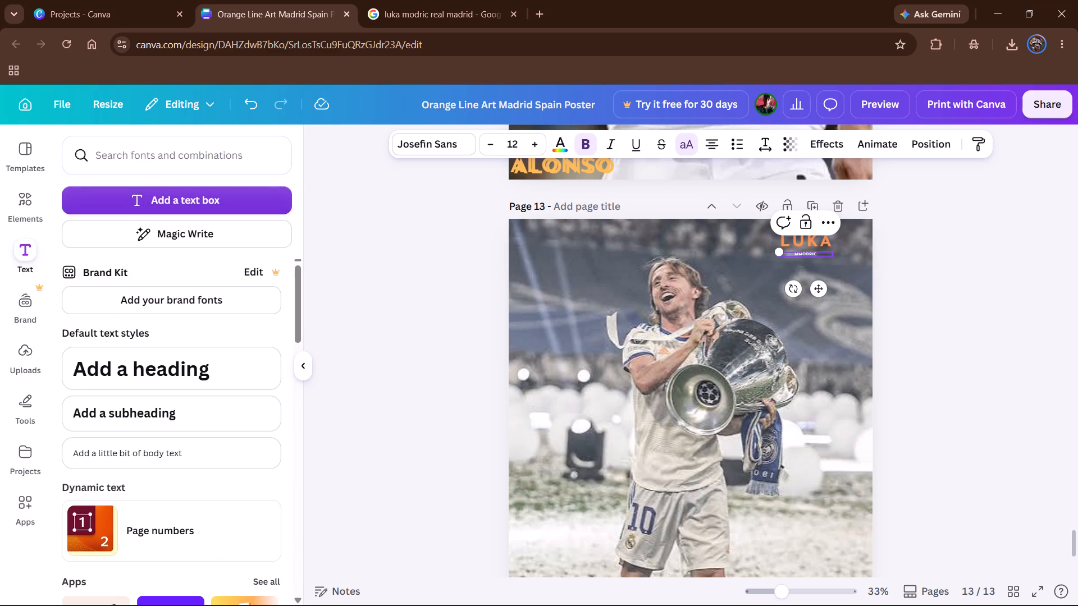
pyautogui.press('BackSpace')
pyautogui.press('BackSpace')
pyautogui.press('BackSpace')
pyautogui.press('BackSpace')
pyautogui.press('BackSpace')
pyautogui.press('BackSpace')
pyautogui.press('o')
pyautogui.write('dric')
# Enlarge the MODRIC text to font size 38.
pyautogui.tripleClick(533, 146)
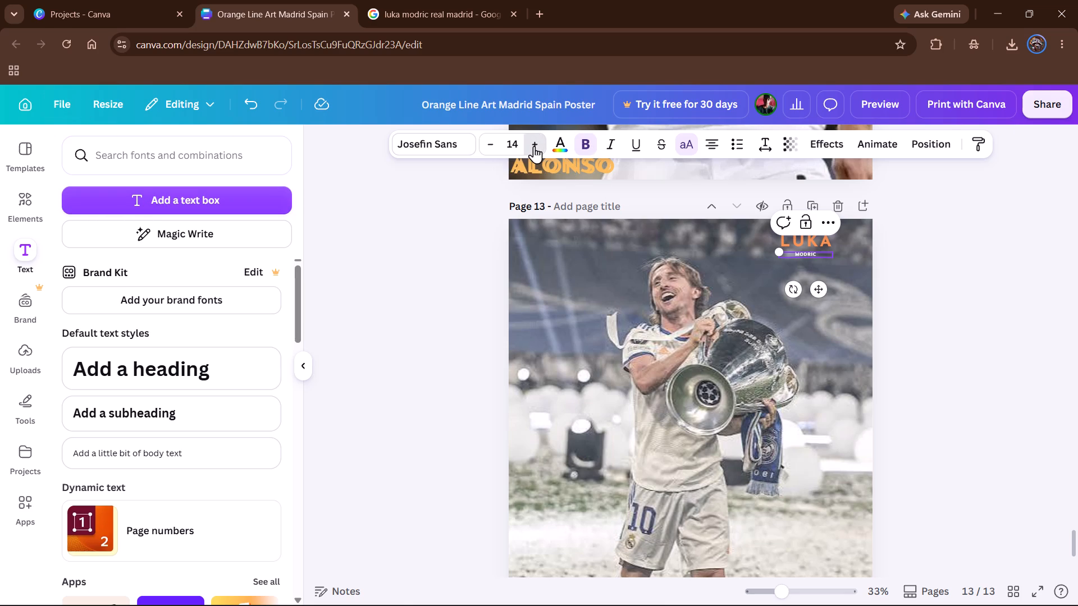
pyautogui.tripleClick(534, 146)
pyautogui.tripleClick(534, 146)
pyautogui.tripleClick(534, 146)
pyautogui.tripleClick(534, 146)
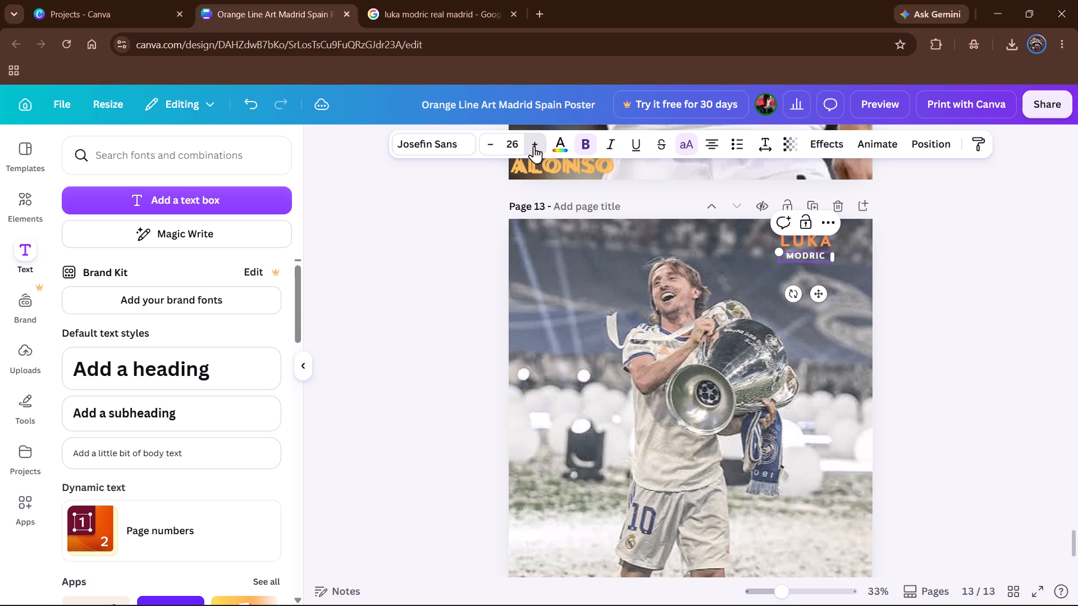
pyautogui.tripleClick(534, 146)
pyautogui.tripleClick(534, 146)
pyautogui.tripleClick(534, 146)
pyautogui.tripleClick(534, 146)
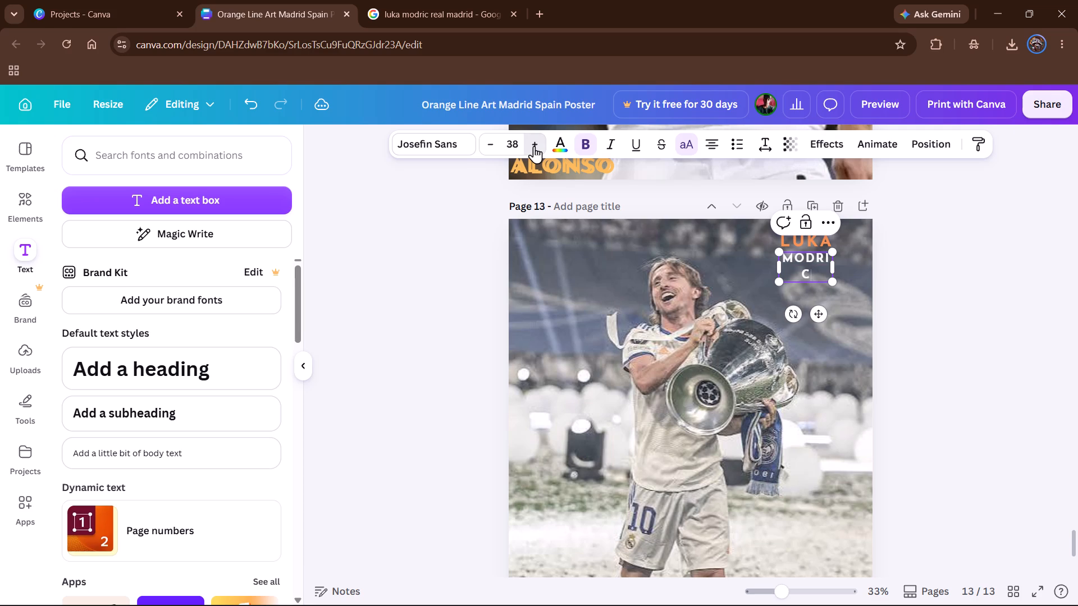
# Enlarge the MODRIC text to font size 65 and widen its text box so the name fits on one line.
pyautogui.tripleClick(534, 146)
pyautogui.tripleClick(534, 146)
pyautogui.tripleClick(534, 146)
pyautogui.tripleClick(534, 146)
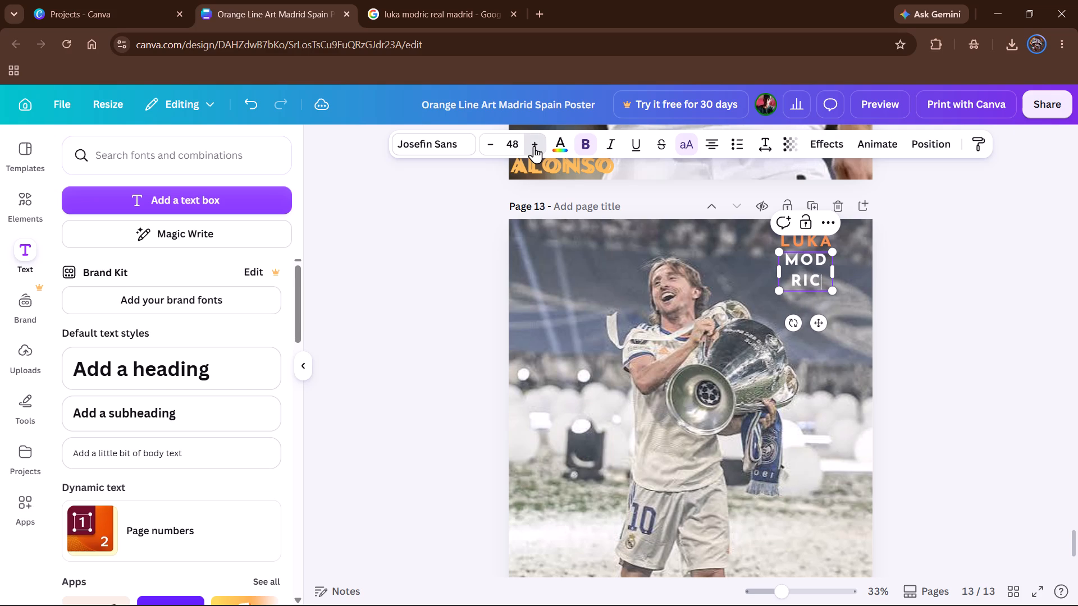
pyautogui.tripleClick(534, 146)
pyautogui.click(534, 146)
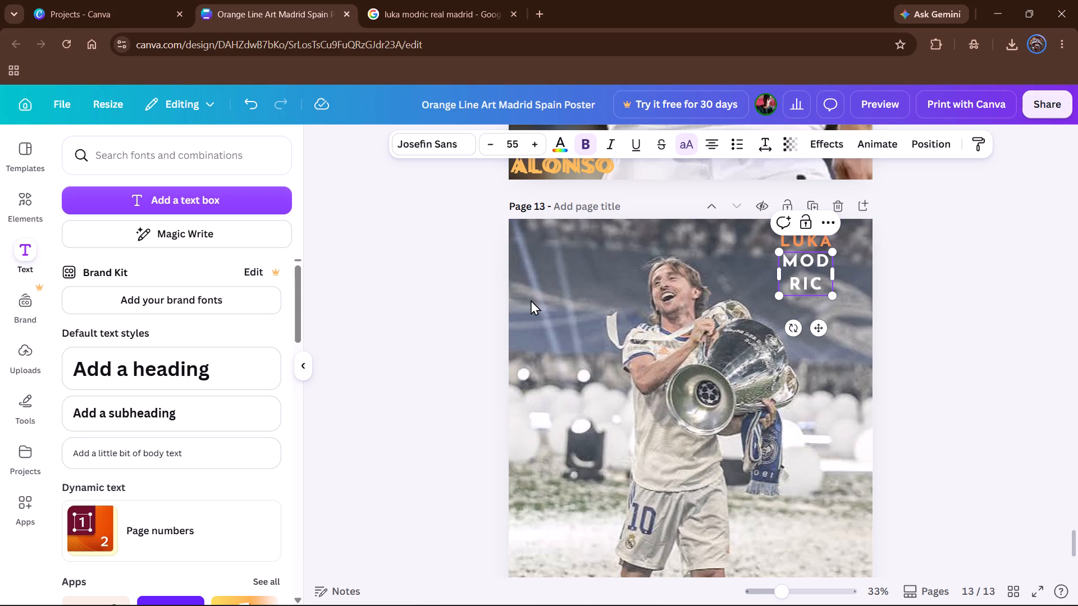
pyautogui.moveTo(778, 274); pyautogui.dragTo(750, 273)
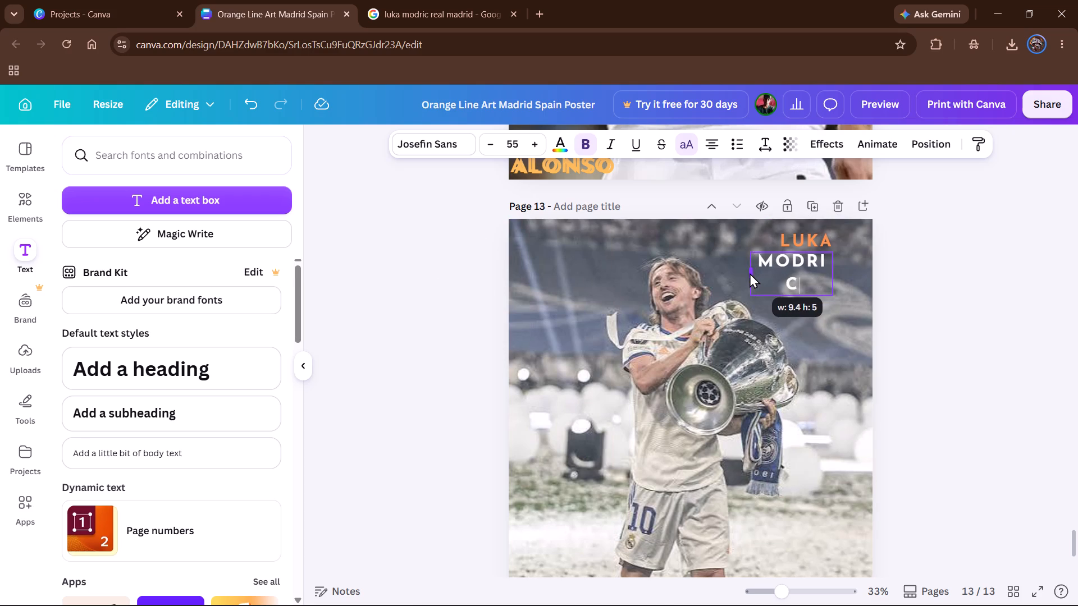
pyautogui.moveTo(750, 273); pyautogui.dragTo(745, 272)
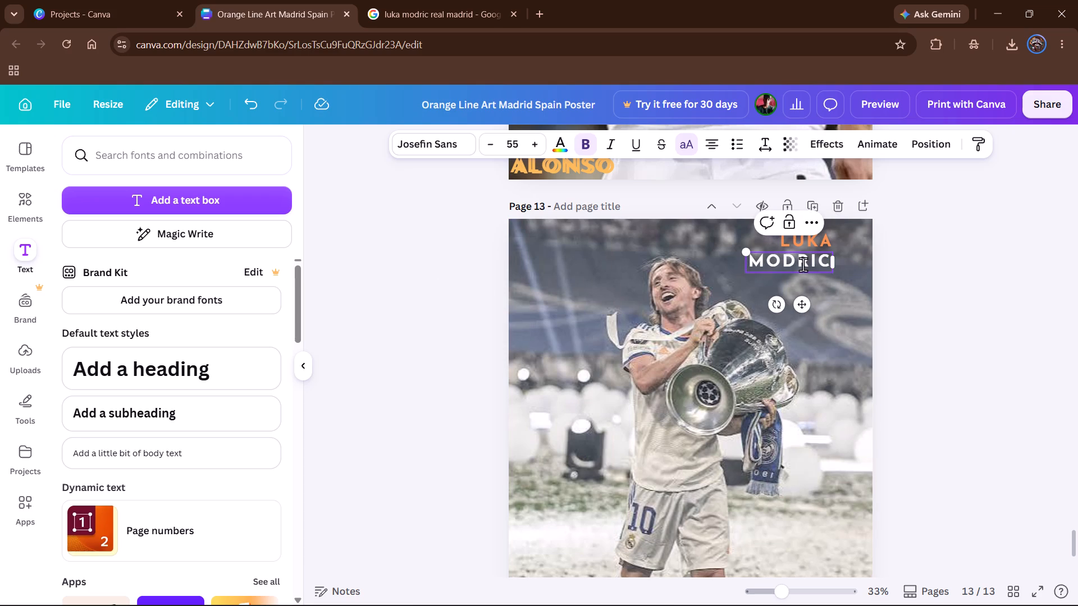
pyautogui.tripleClick(531, 150)
pyautogui.click(531, 150)
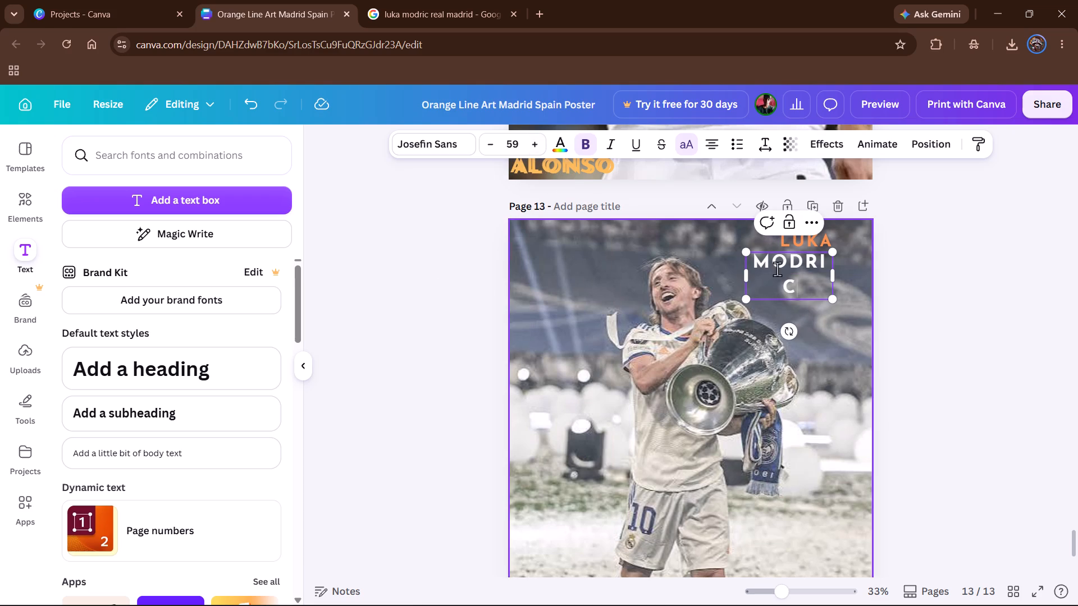
pyautogui.moveTo(835, 279); pyautogui.dragTo(864, 275)
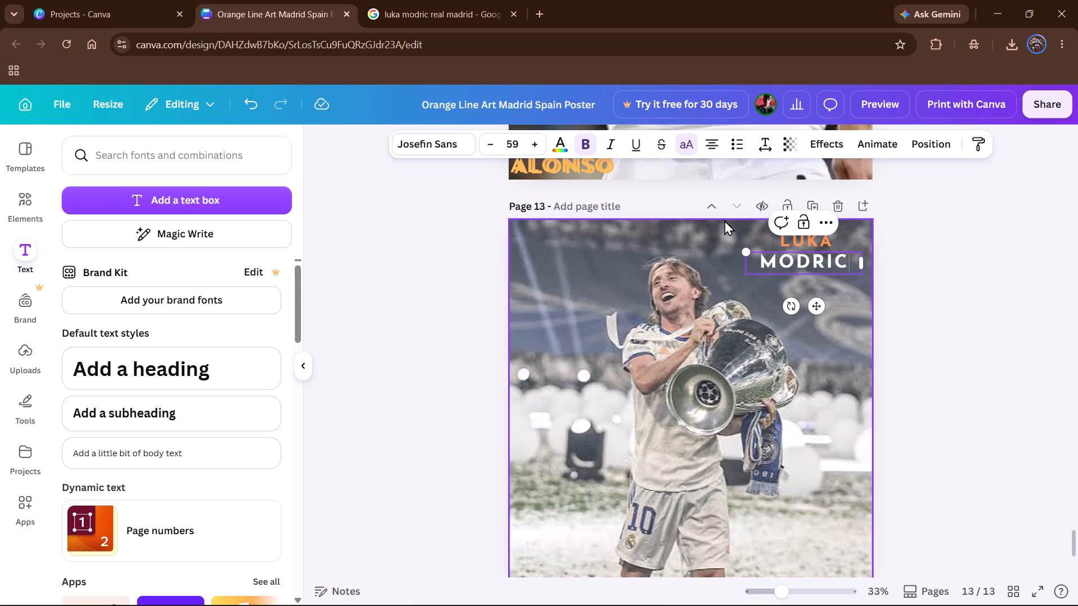
pyautogui.tripleClick(535, 140)
pyautogui.doubleClick(535, 140)
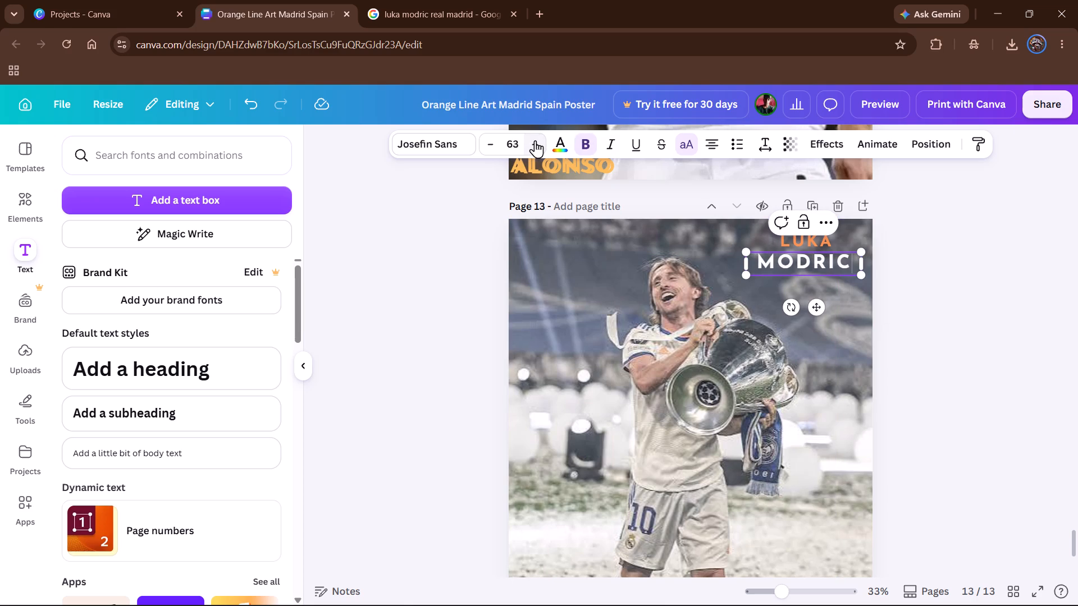
pyautogui.click(535, 140)
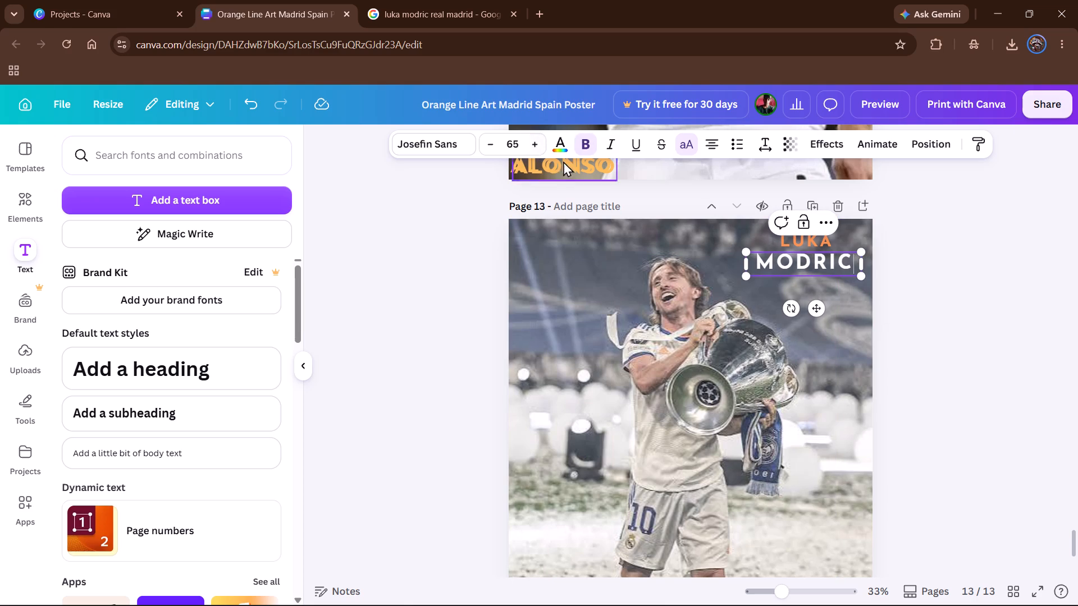
# Recolour the MODRIC text on page 13 light yellow-orange.
pyautogui.click(560, 139)
pyautogui.click(241, 255)
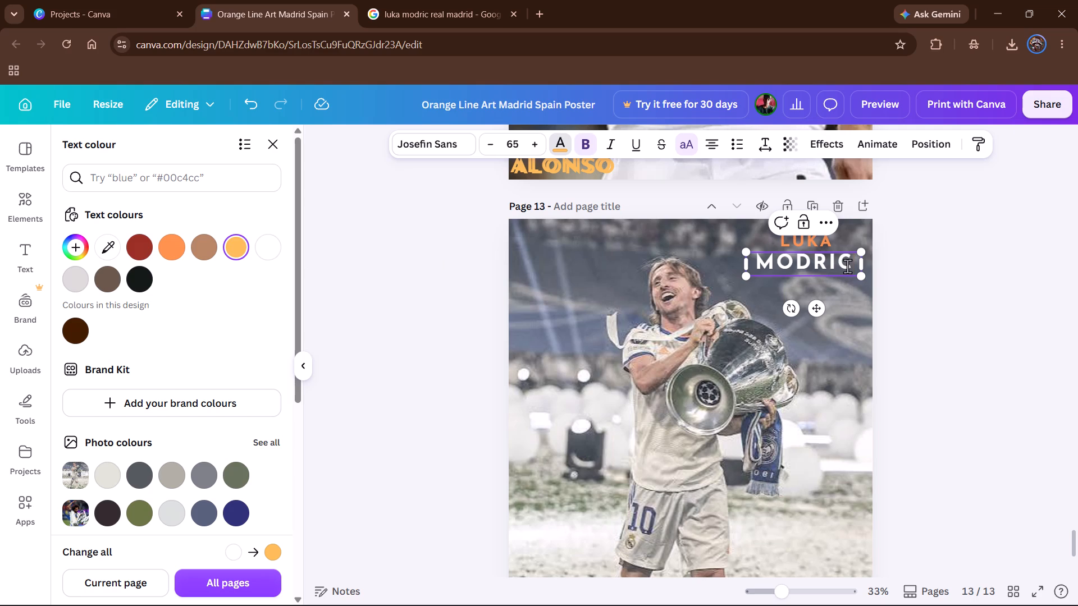
pyautogui.moveTo(848, 266); pyautogui.dragTo(758, 258)
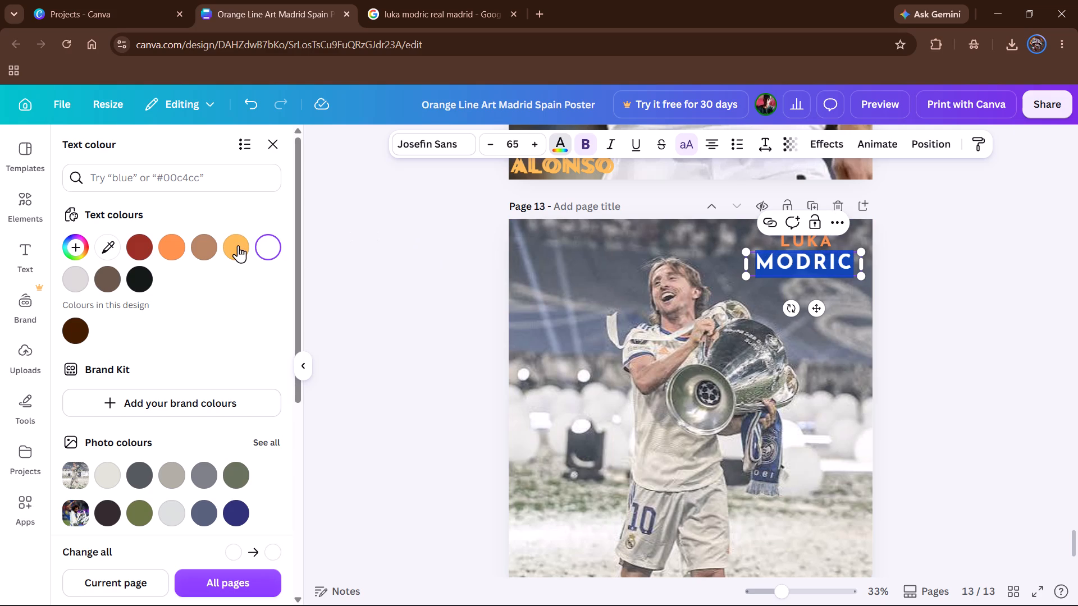
pyautogui.click(238, 245)
pyautogui.click(943, 286)
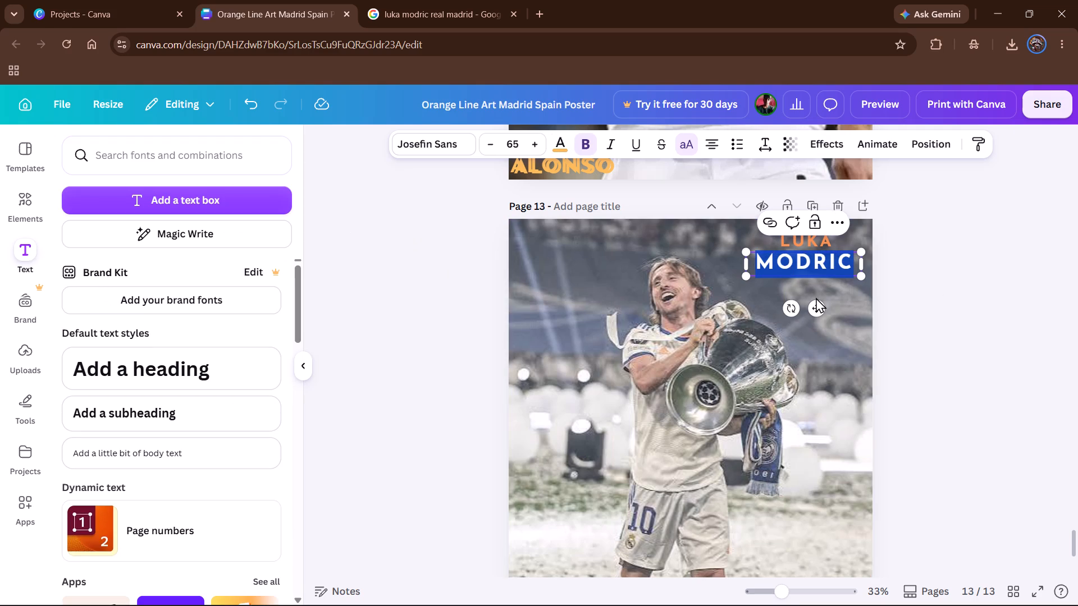
# Move the MODRIC text up so it slightly overlaps the lower part of the LUKA text.
pyautogui.moveTo(813, 311); pyautogui.dragTo(815, 301)
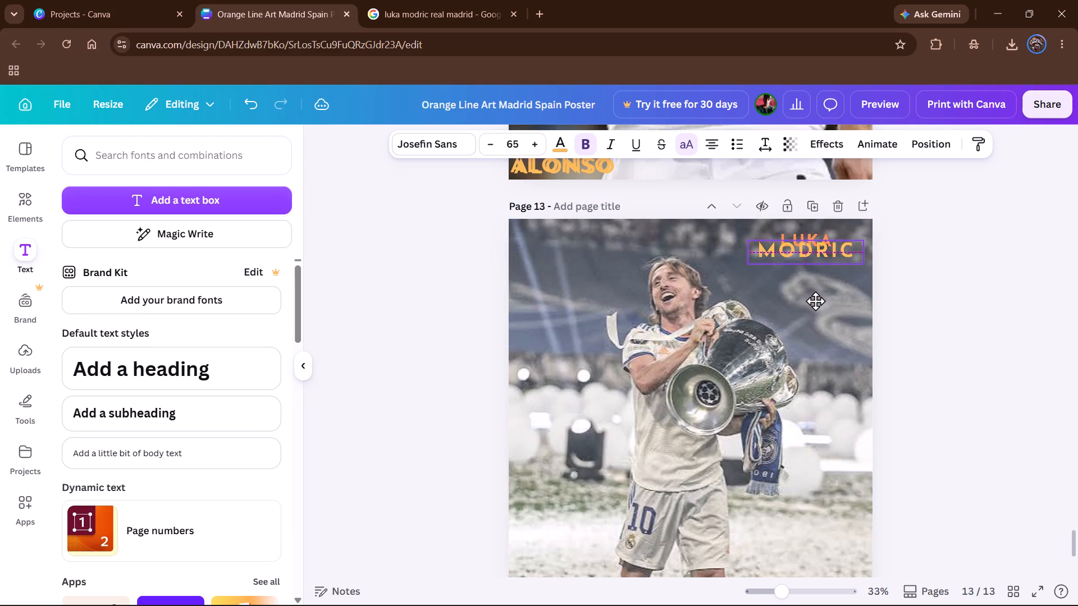
pyautogui.click(922, 284)
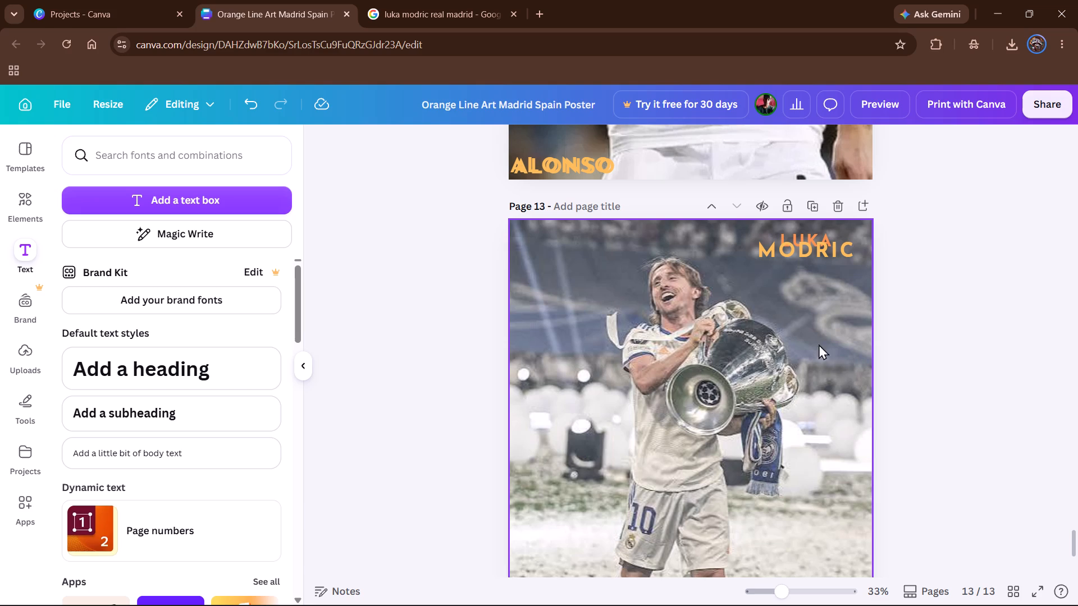
# Increase the MODRIC text's font size to 69.
pyautogui.click(808, 242)
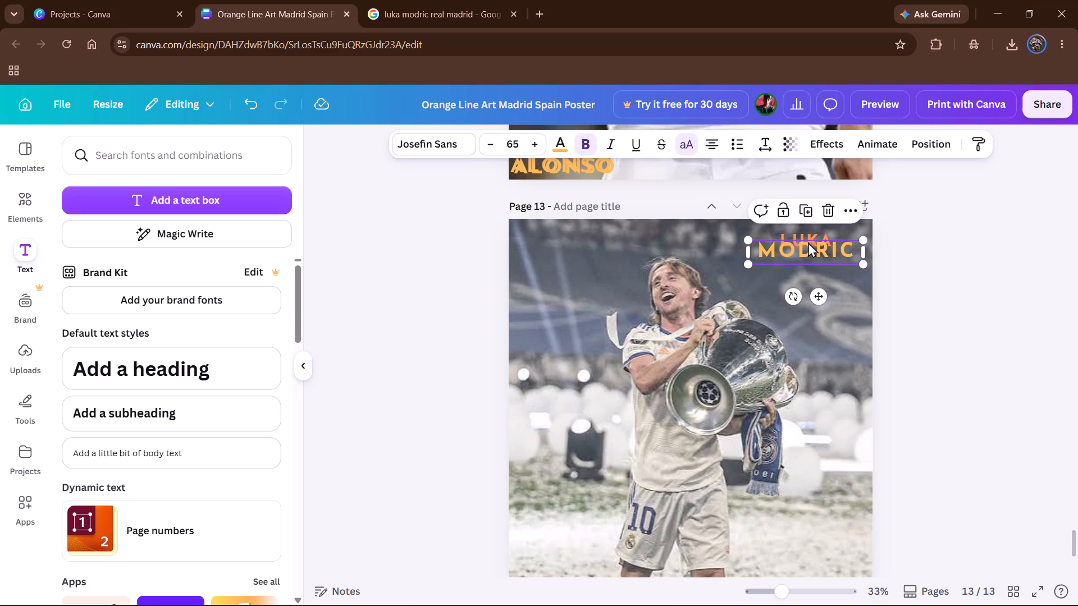
pyautogui.click(537, 146)
pyautogui.click(537, 145)
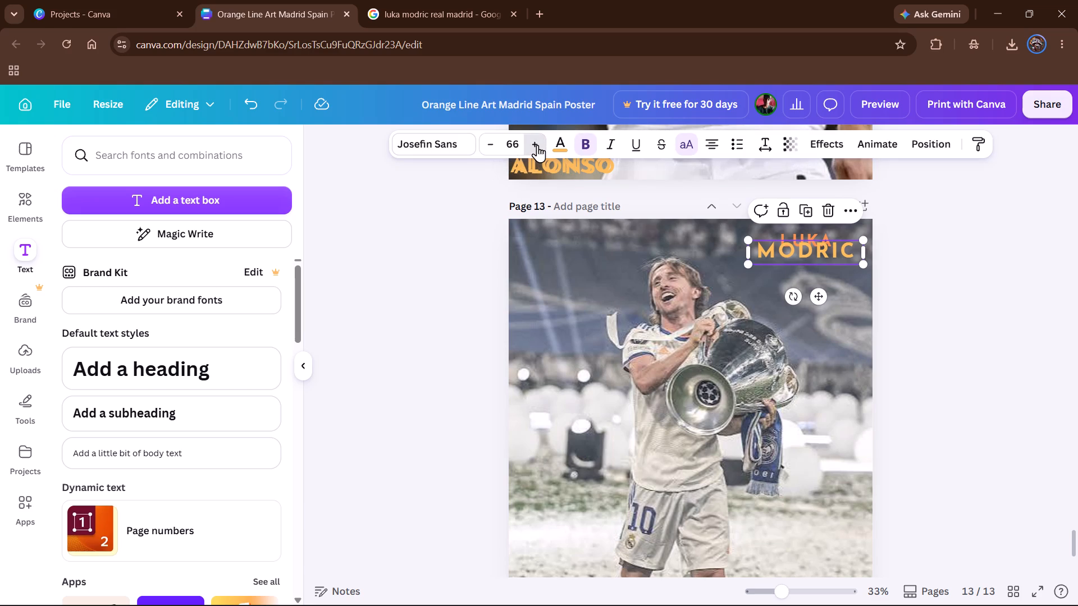
pyautogui.click(537, 145)
pyautogui.click(537, 145)
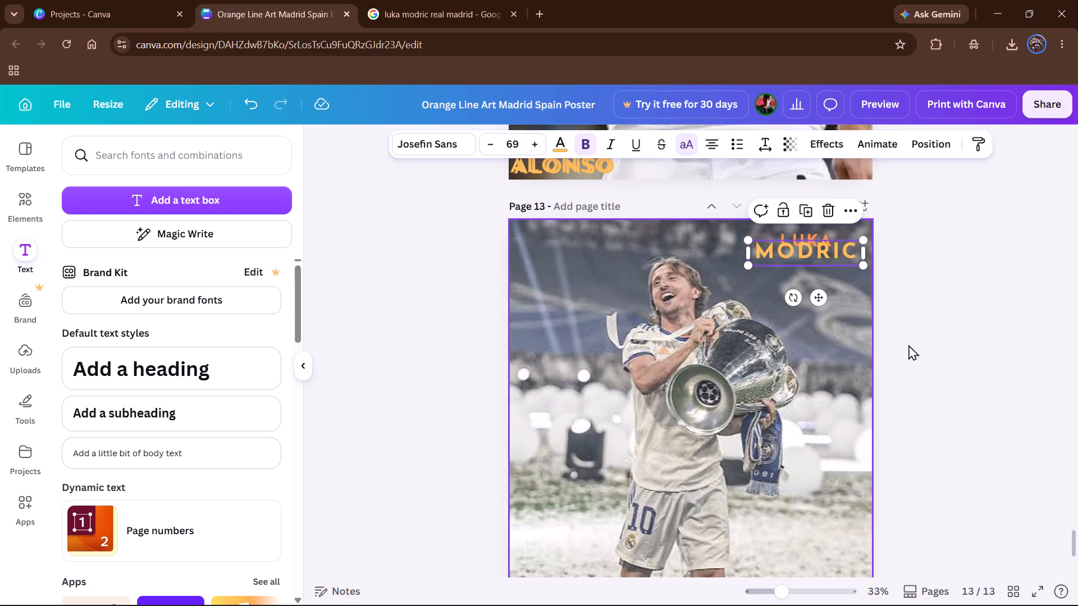
pyautogui.click(977, 350)
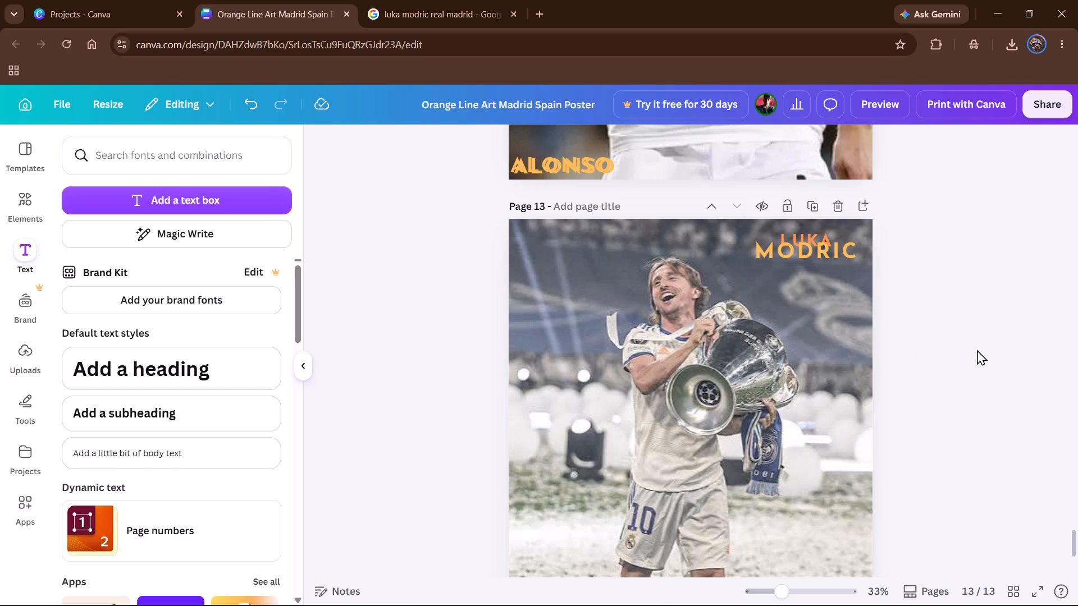
# Add a new blank page 14 after the Luka Modric page.
pyautogui.scroll(-4, 817, 497)
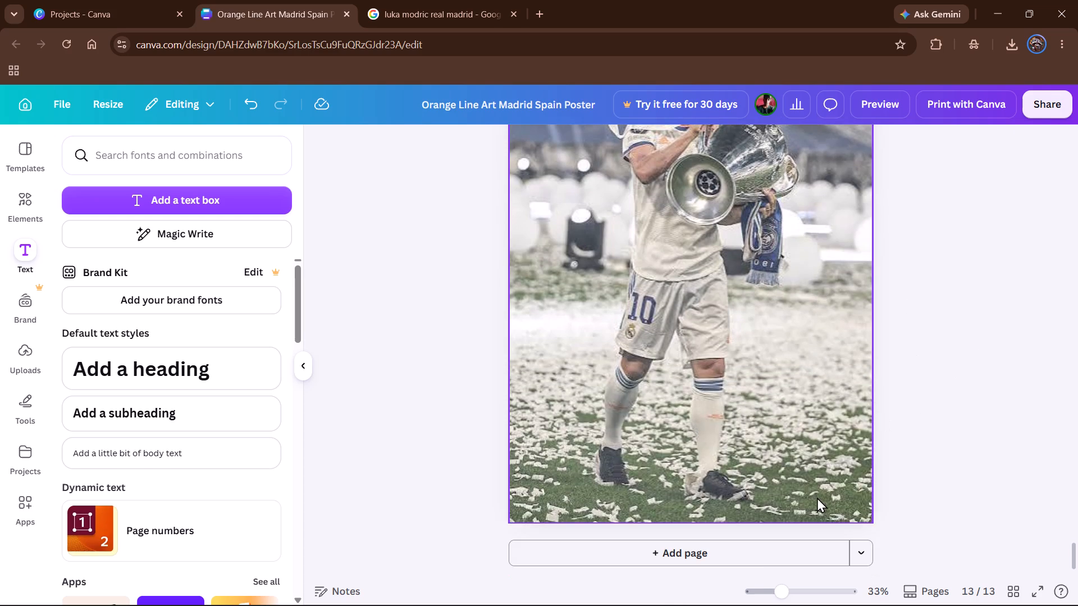
pyautogui.scroll(-3, 817, 497)
pyautogui.click(752, 558)
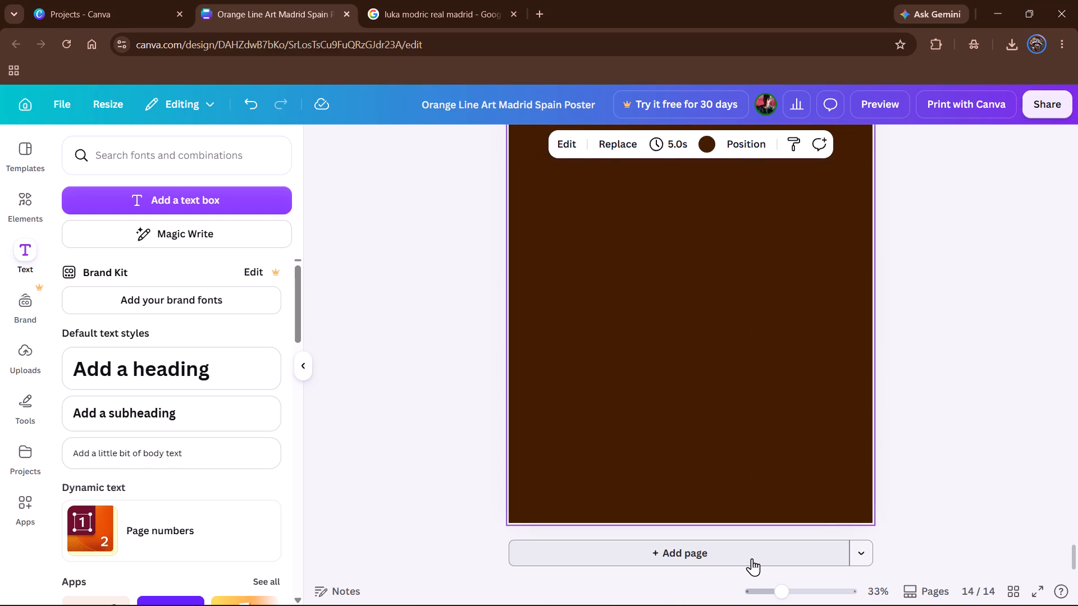
# Switch to the Google Images results, search for toni kroos and narrow the results to Madrid.
pyautogui.click(444, 0)
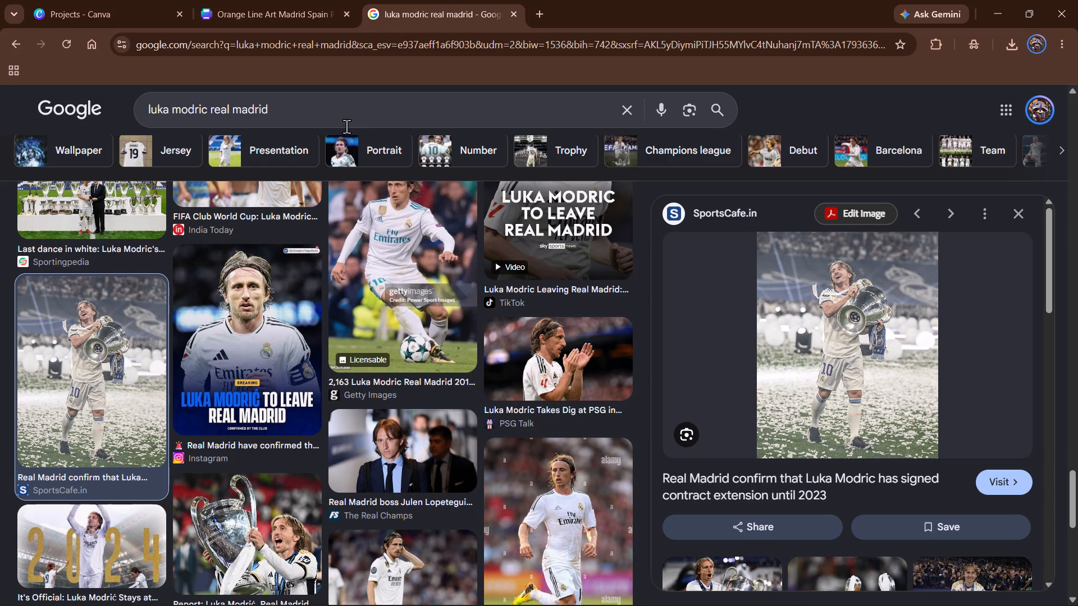
pyautogui.moveTo(339, 115); pyautogui.dragTo(148, 119)
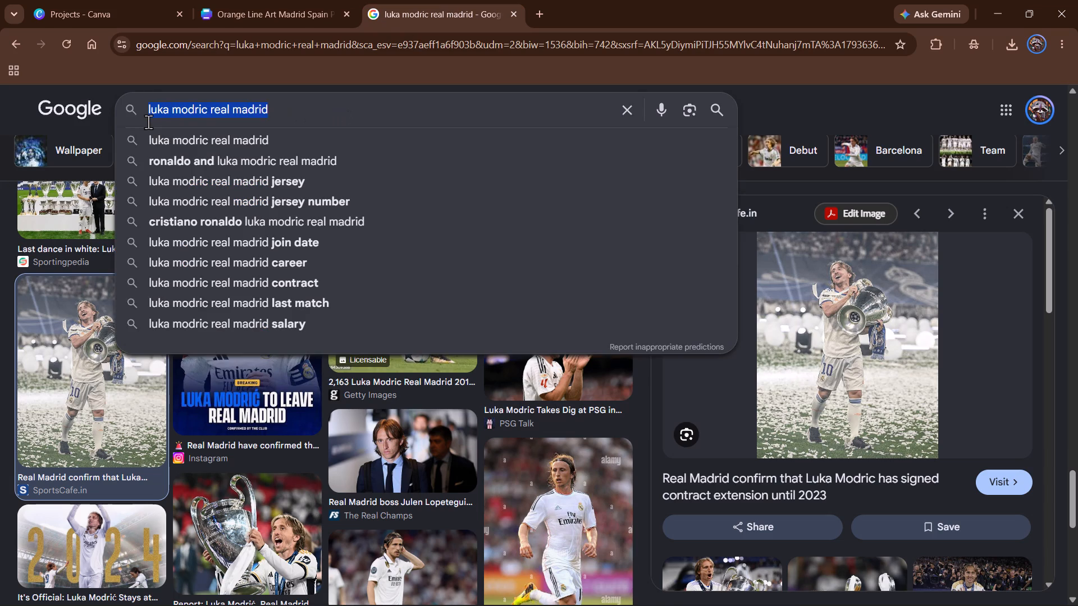
pyautogui.press('BackSpace')
pyautogui.write('toni kroos')
pyautogui.press('Return')
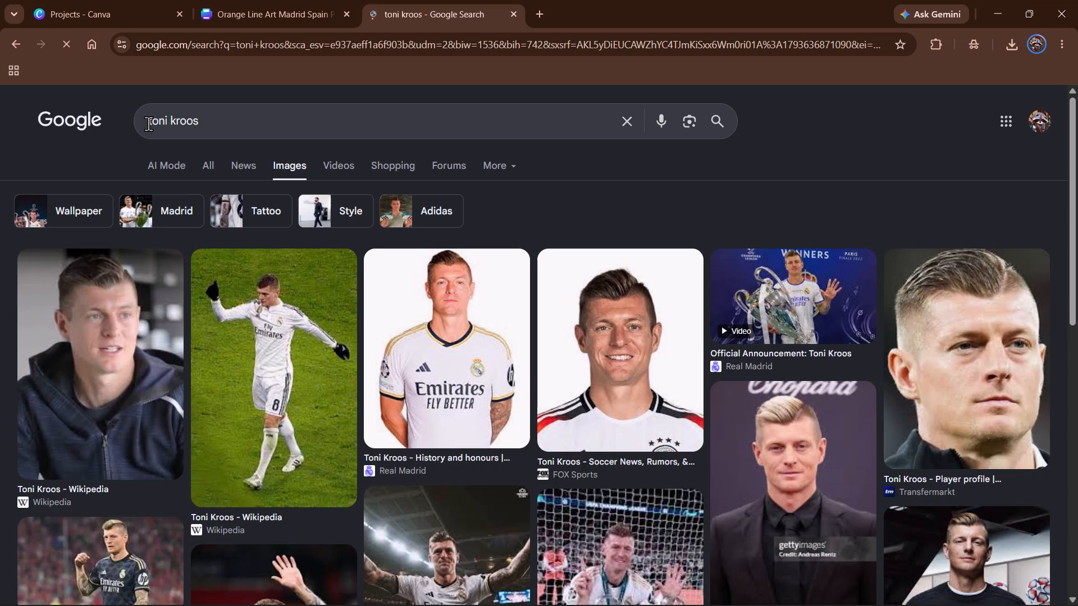
pyautogui.scroll(-2, 298, 300)
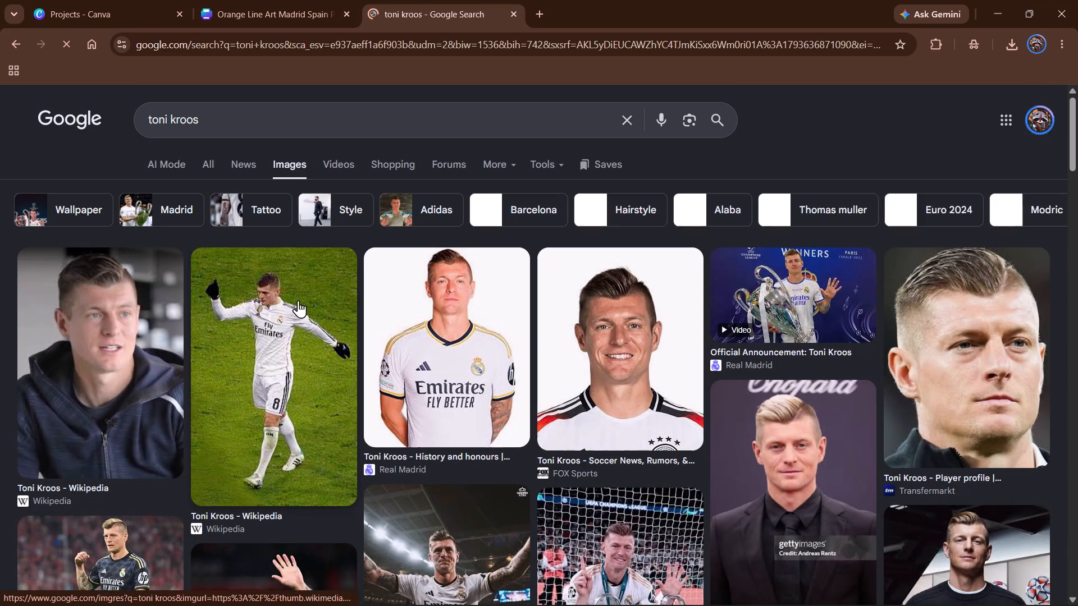
pyautogui.scroll(-1, 298, 300)
pyautogui.scroll(4, 298, 300)
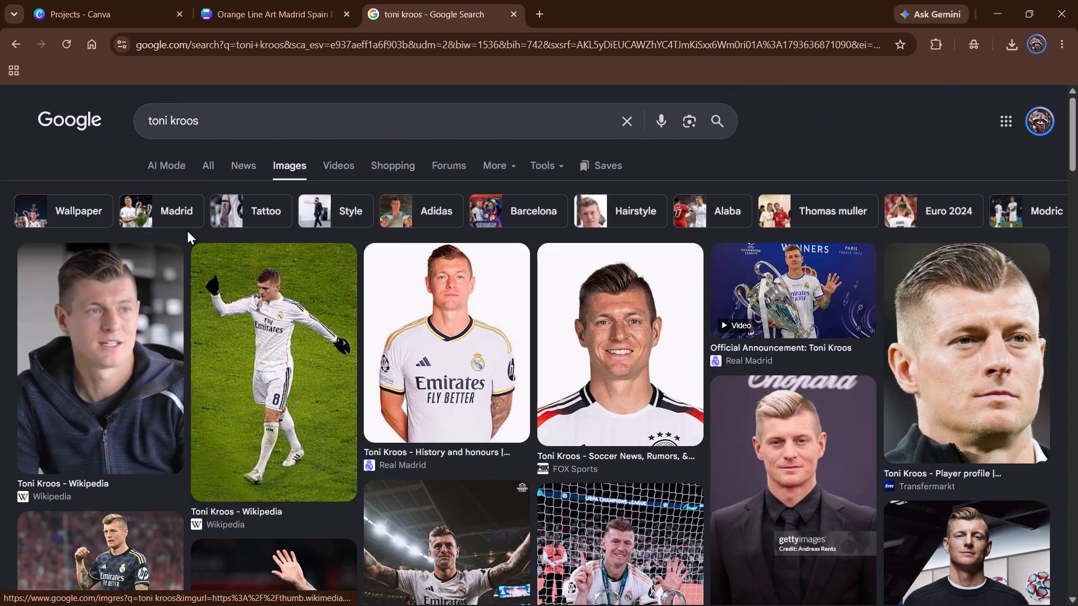
pyautogui.click(182, 213)
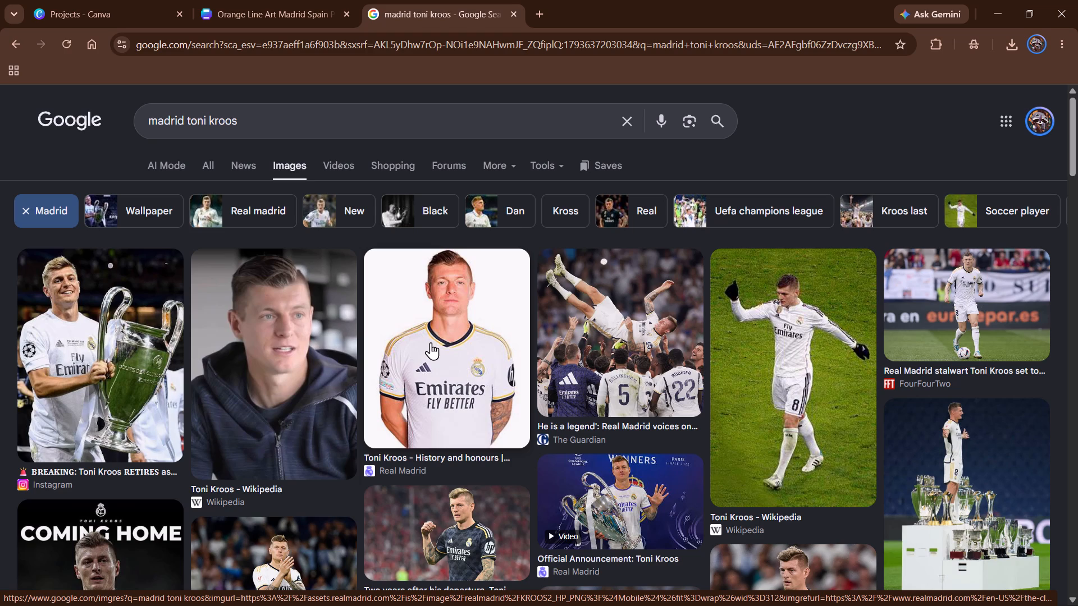
# Save the Facebook image of Toni Kroos celebrating with raised arms among the crowd to the computer.
pyautogui.scroll(-4, 431, 342)
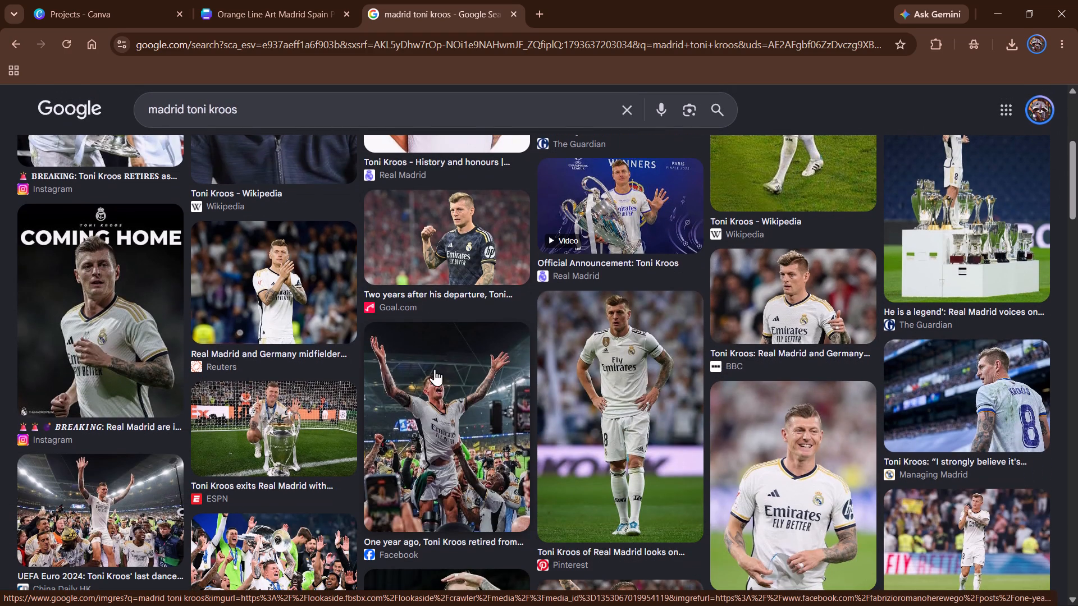
pyautogui.click(469, 431)
pyautogui.rightClick(804, 345)
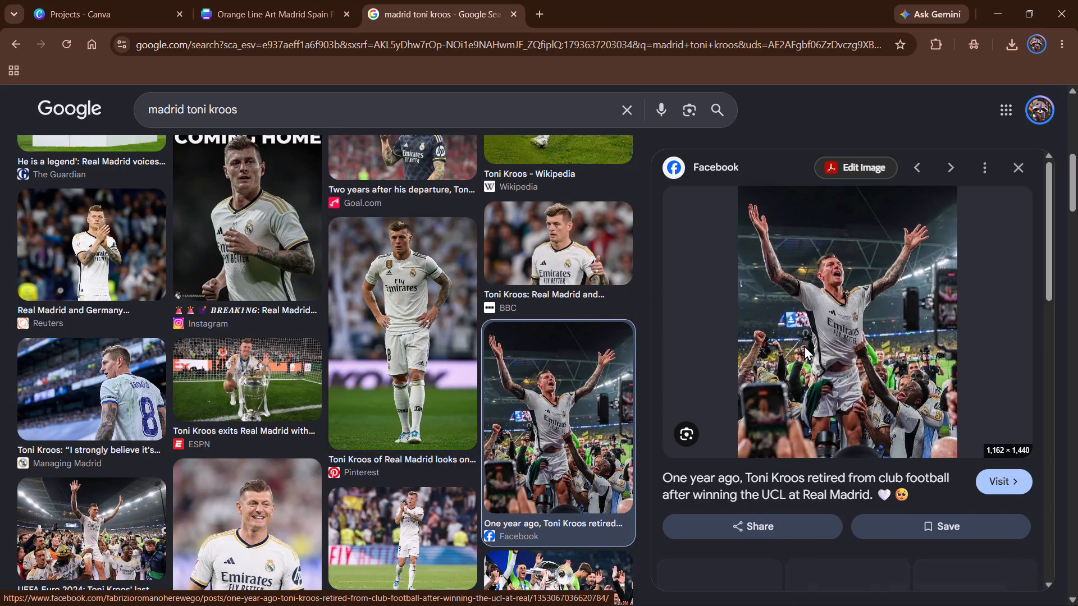
pyautogui.click(849, 465)
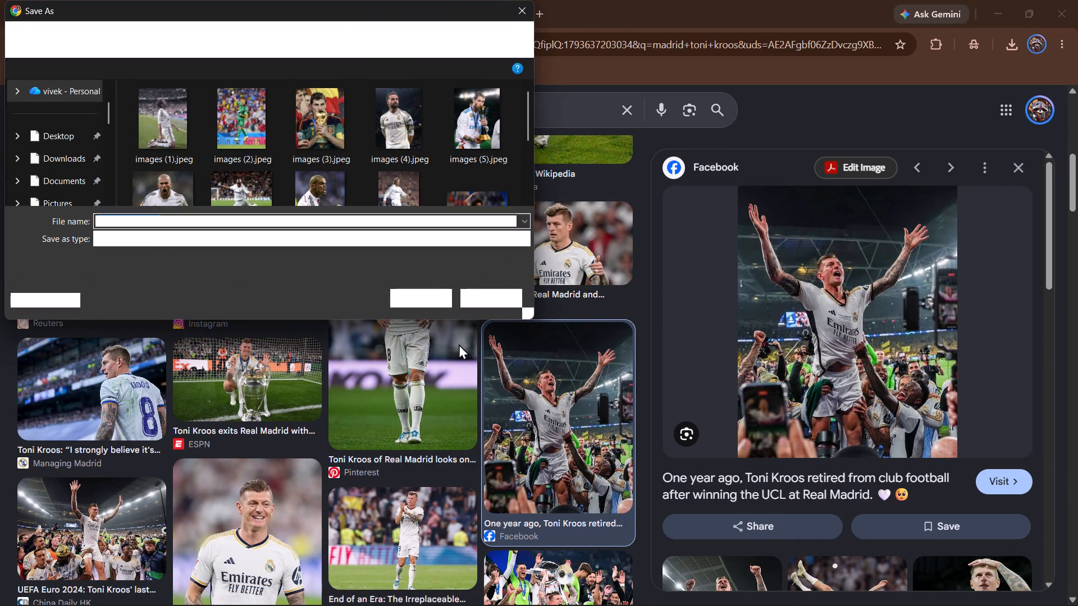
pyautogui.click(411, 296)
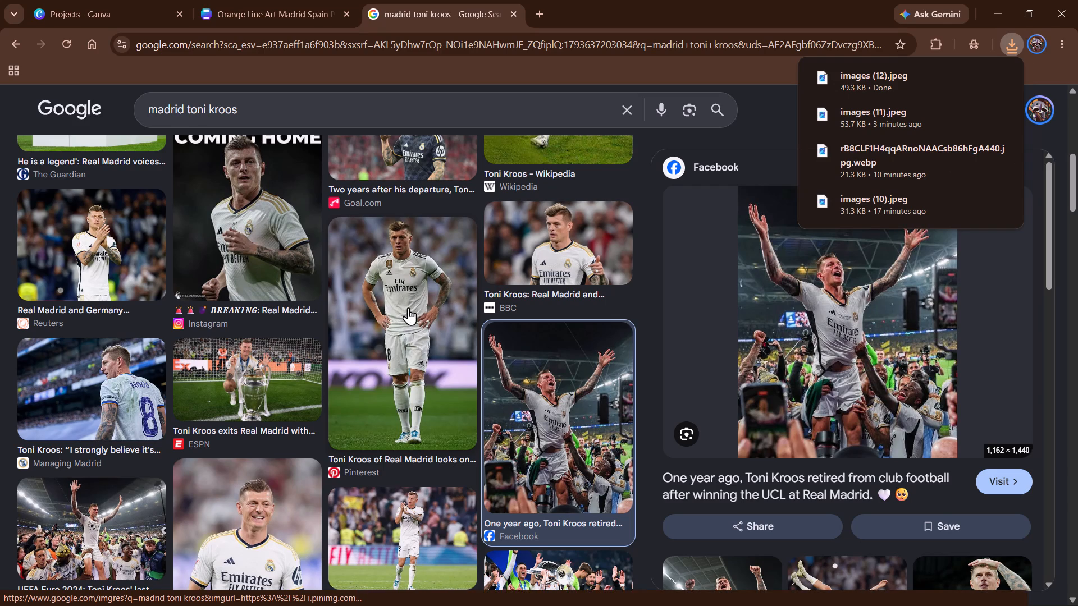
# Switch back to the Orange Line Art Madrid Spain Poster design in Canva at the blank page 14.
pyautogui.click(240, 0)
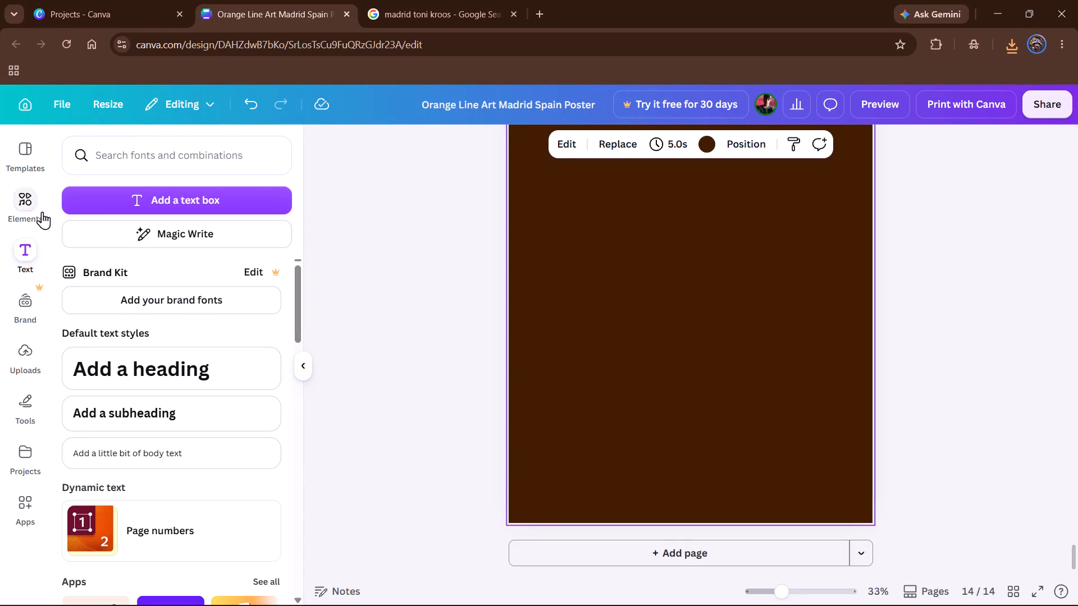
# Back in Canva, upload images (12).jpeg from the Certificates folder and place the photo on page 14.
pyautogui.click(34, 358)
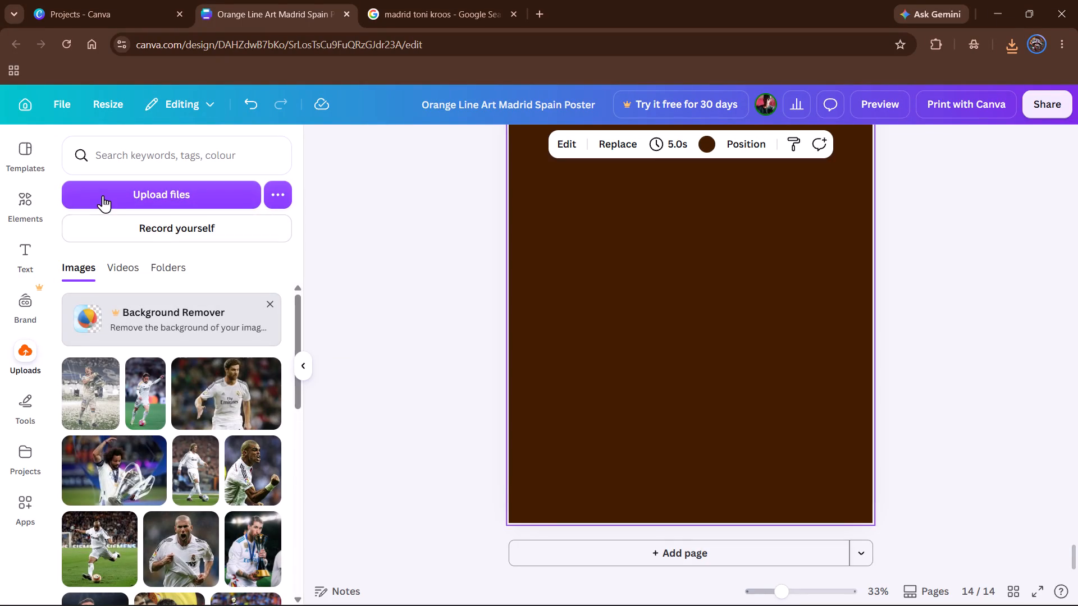
pyautogui.click(103, 194)
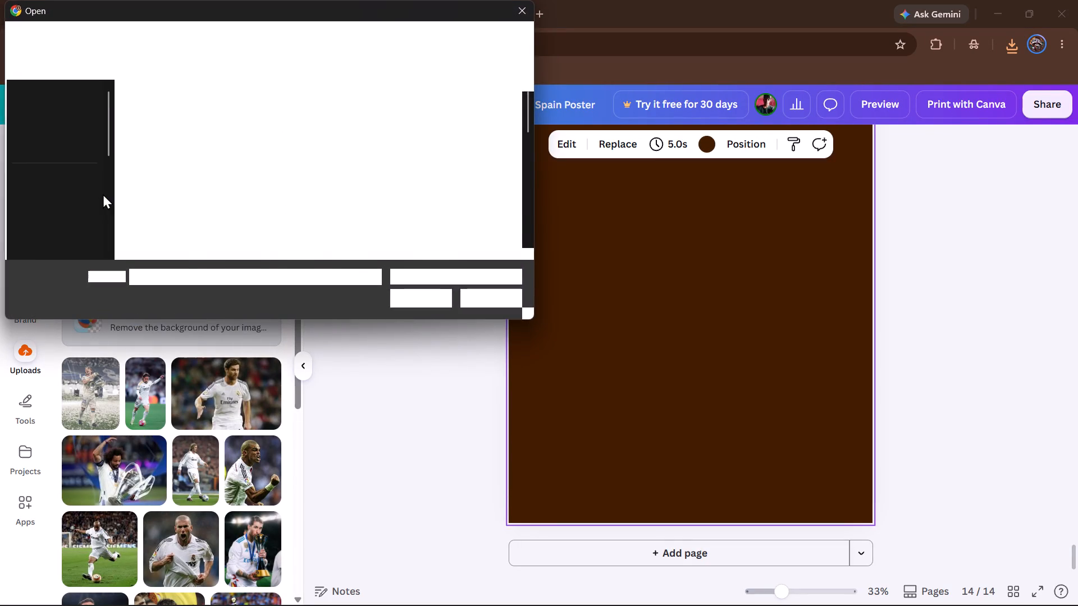
pyautogui.scroll(-11, 258, 162)
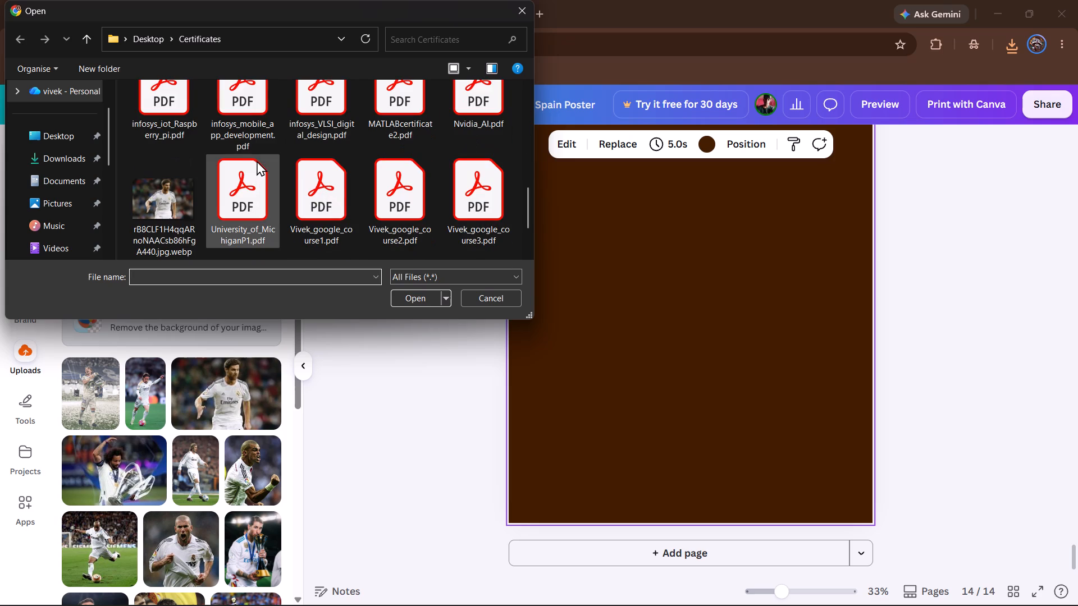
pyautogui.scroll(2, 240, 174)
pyautogui.click(261, 120)
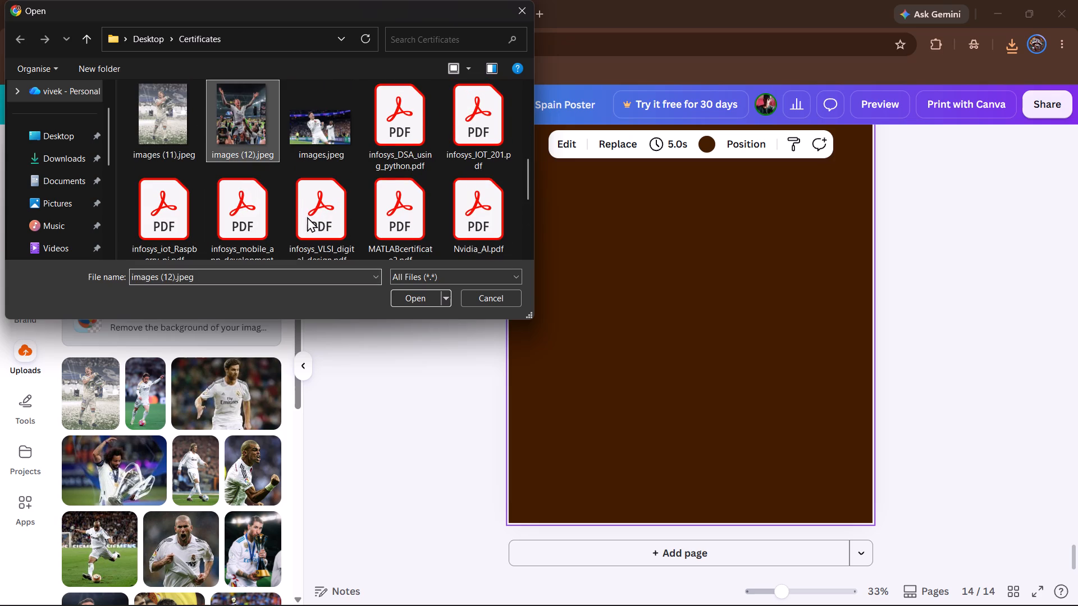
pyautogui.click(414, 297)
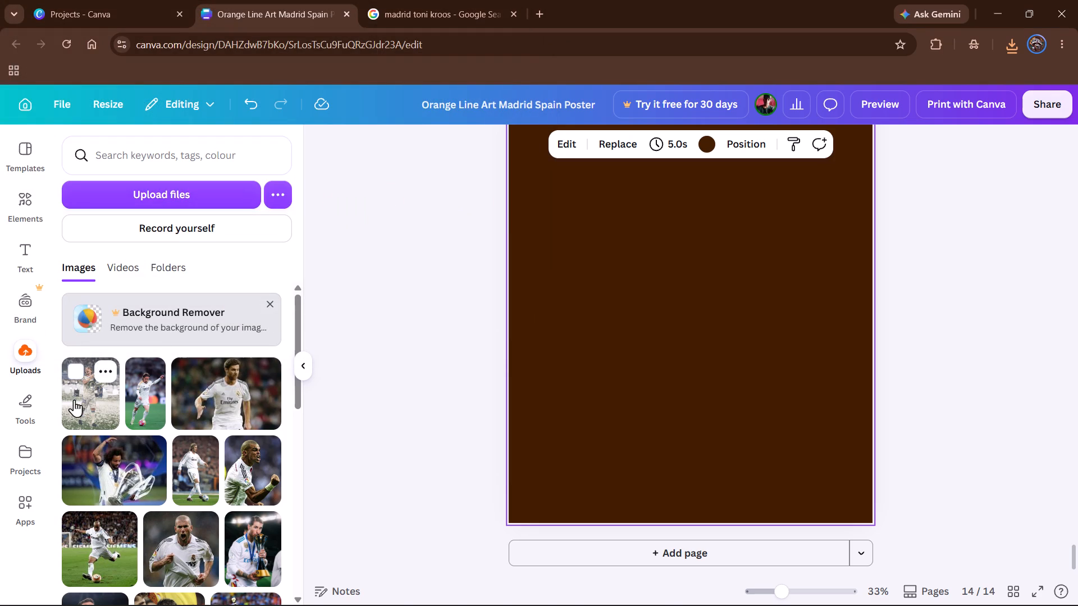
pyautogui.click(87, 398)
# Enlarge the Toni Kroos photo and stretch its side edges to span the full width of page 14.
pyautogui.scroll(2, 656, 434)
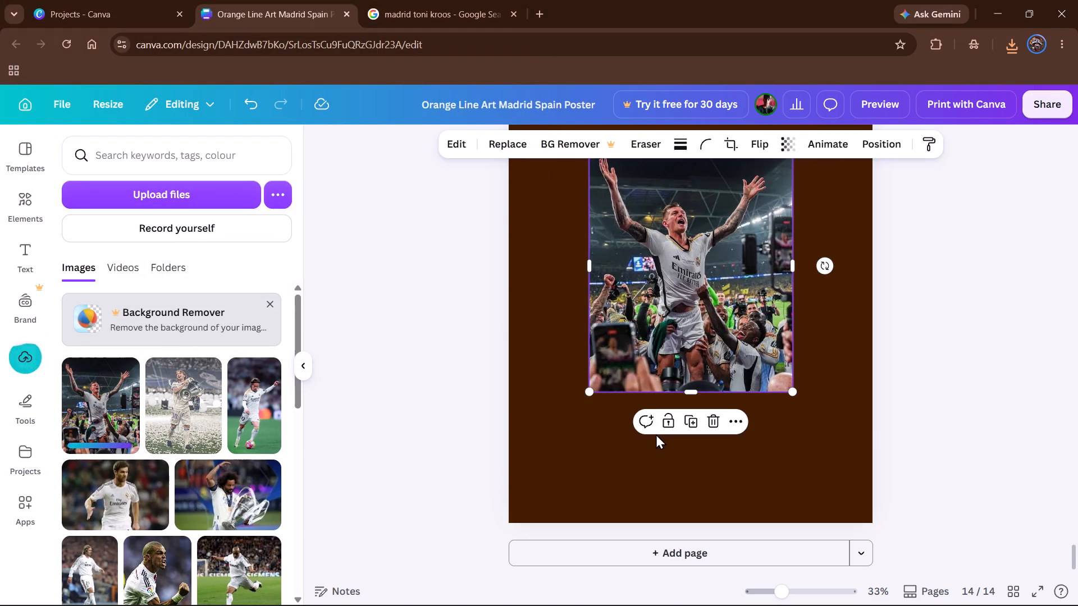
pyautogui.moveTo(590, 532); pyautogui.dragTo(539, 599)
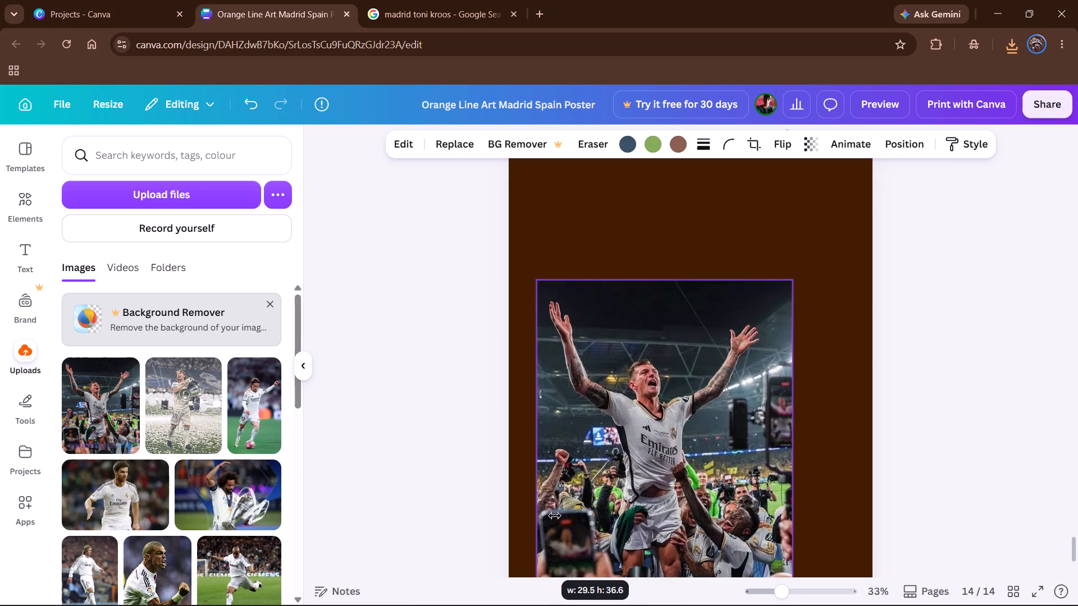
pyautogui.scroll(-4, 593, 453)
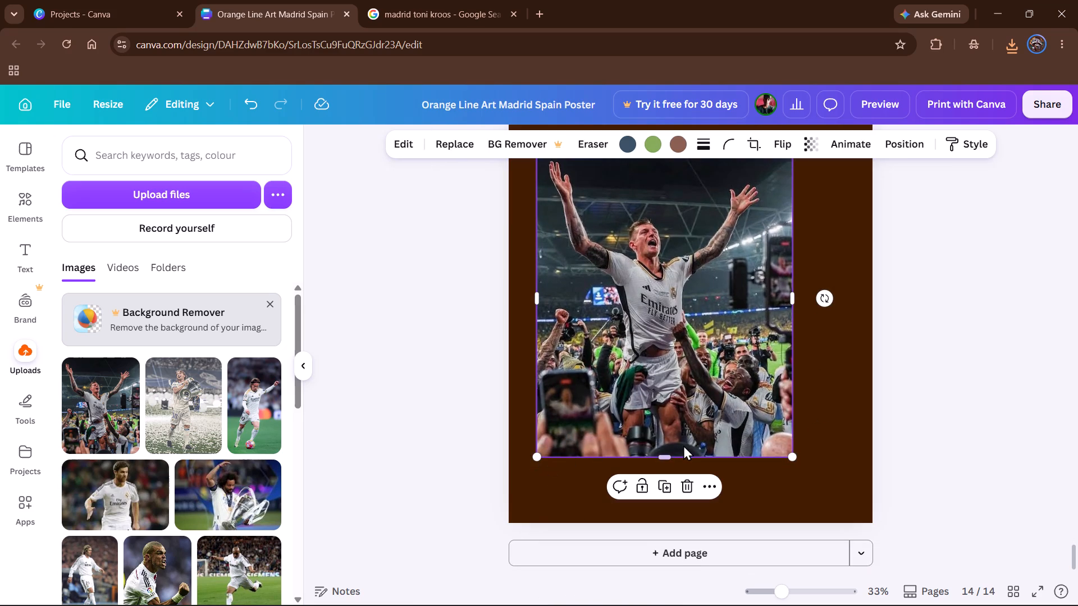
pyautogui.moveTo(792, 459); pyautogui.dragTo(845, 501)
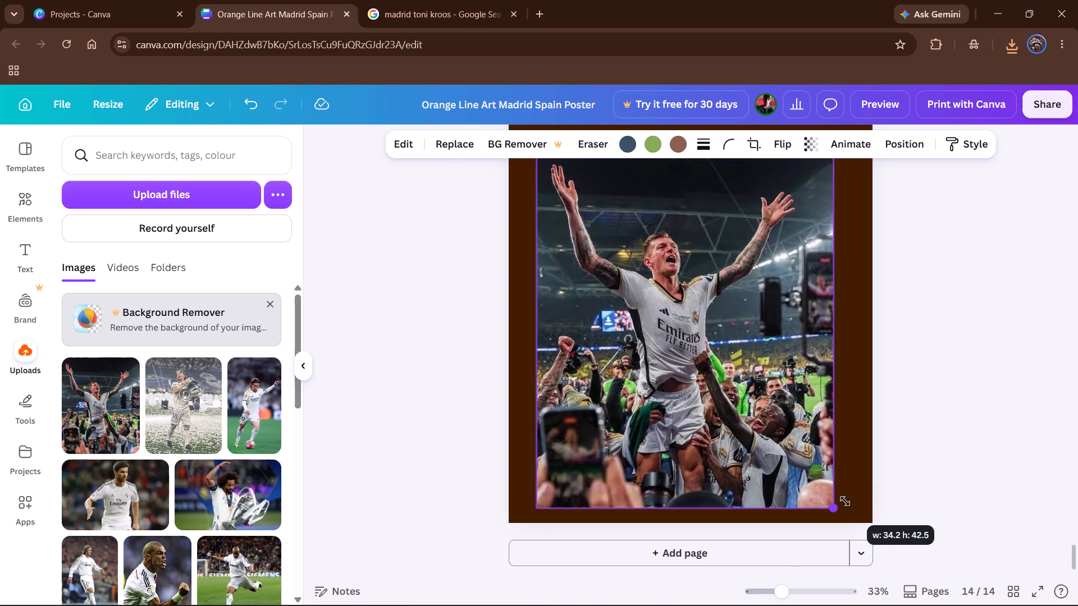
pyautogui.moveTo(845, 501); pyautogui.dragTo(852, 511)
pyautogui.moveTo(839, 327); pyautogui.dragTo(857, 332)
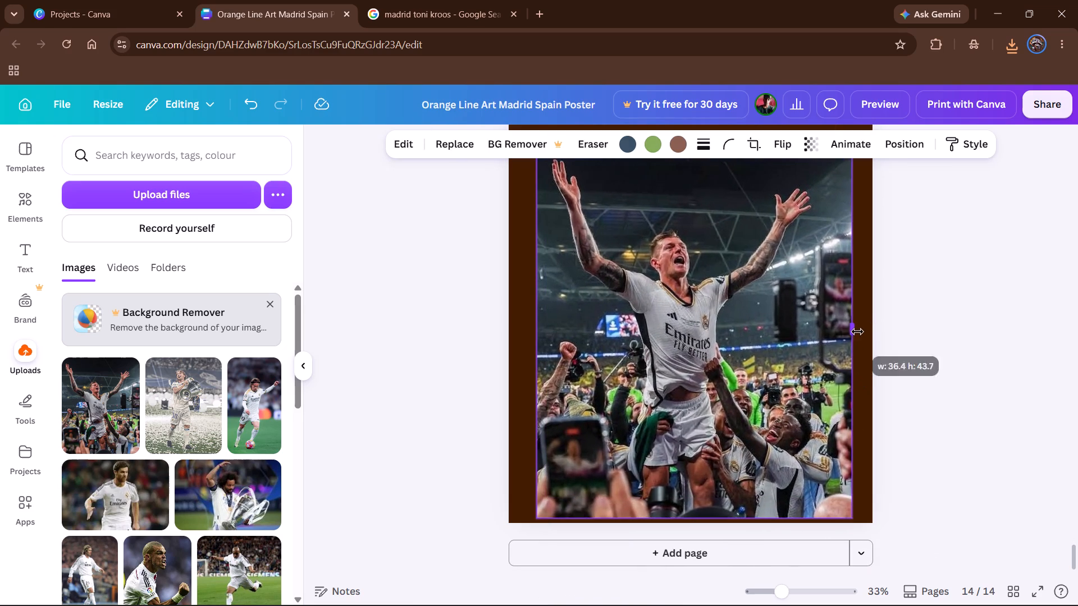
pyautogui.moveTo(857, 332); pyautogui.dragTo(870, 333)
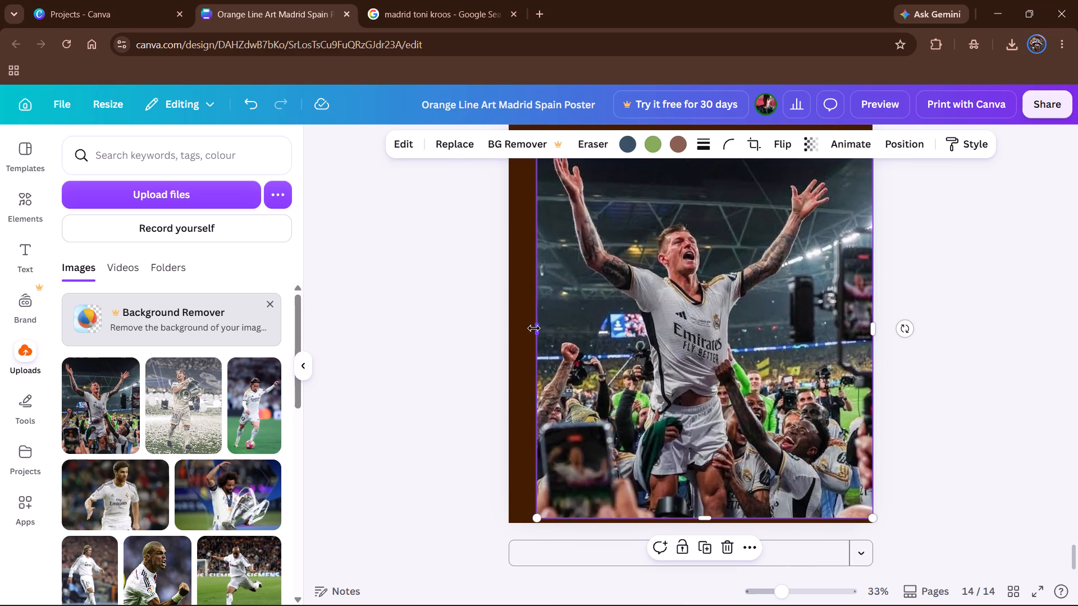
pyautogui.moveTo(534, 328); pyautogui.dragTo(506, 334)
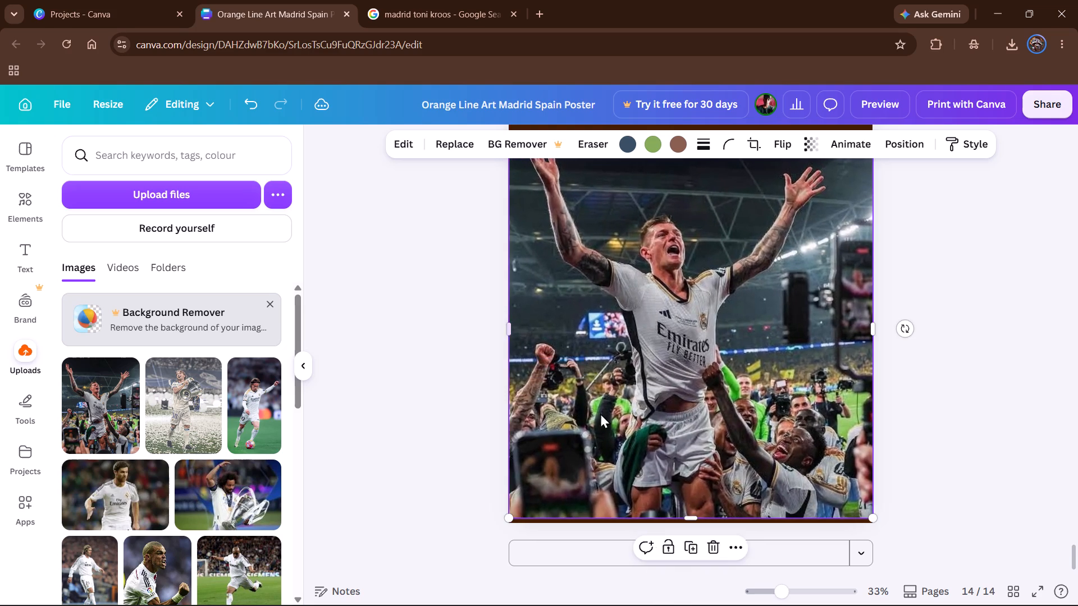
# Extend the Kroos photo's top edge up to the top of page 14.
pyautogui.scroll(3, 600, 415)
pyautogui.moveTo(684, 348); pyautogui.dragTo(689, 236)
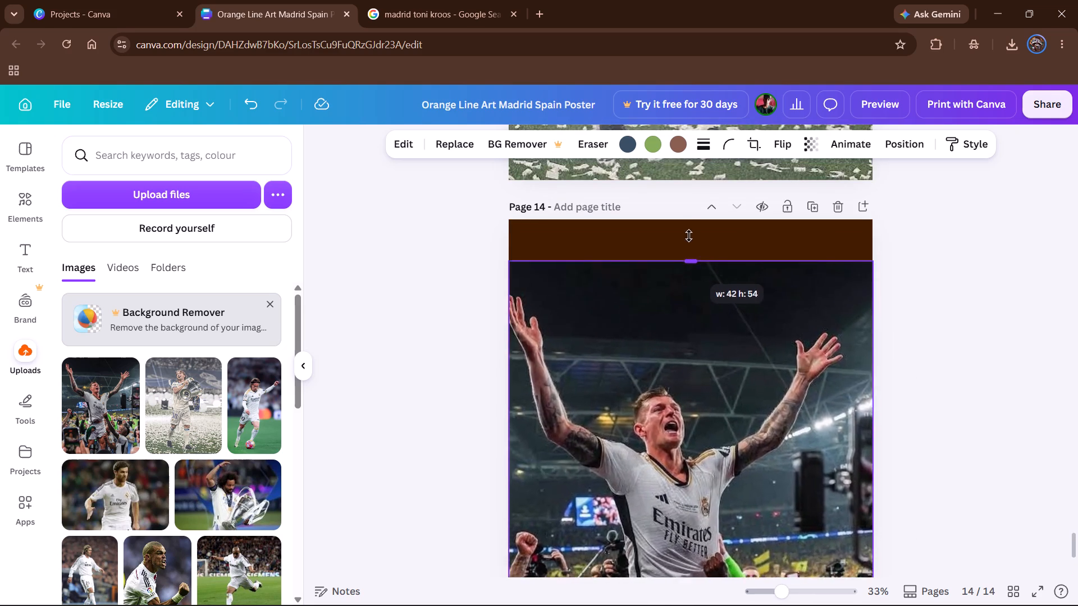
pyautogui.moveTo(689, 236); pyautogui.dragTo(695, 221)
# Shift the Kroos photo slightly right and down to the page bottom, and extend its left side back to the page edge.
pyautogui.scroll(-3, 710, 365)
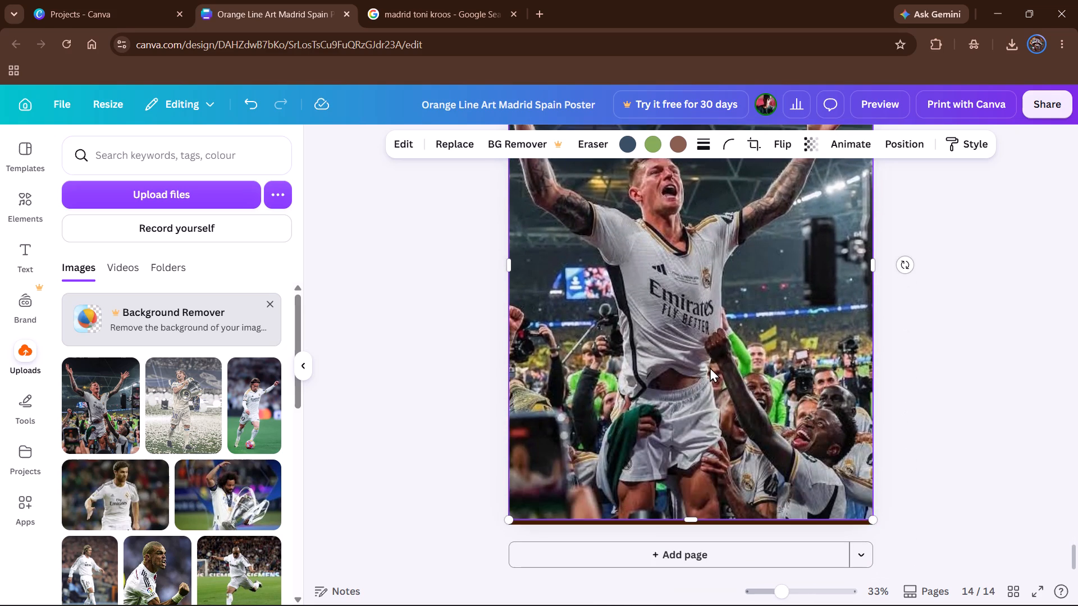
pyautogui.moveTo(697, 383); pyautogui.dragTo(711, 387)
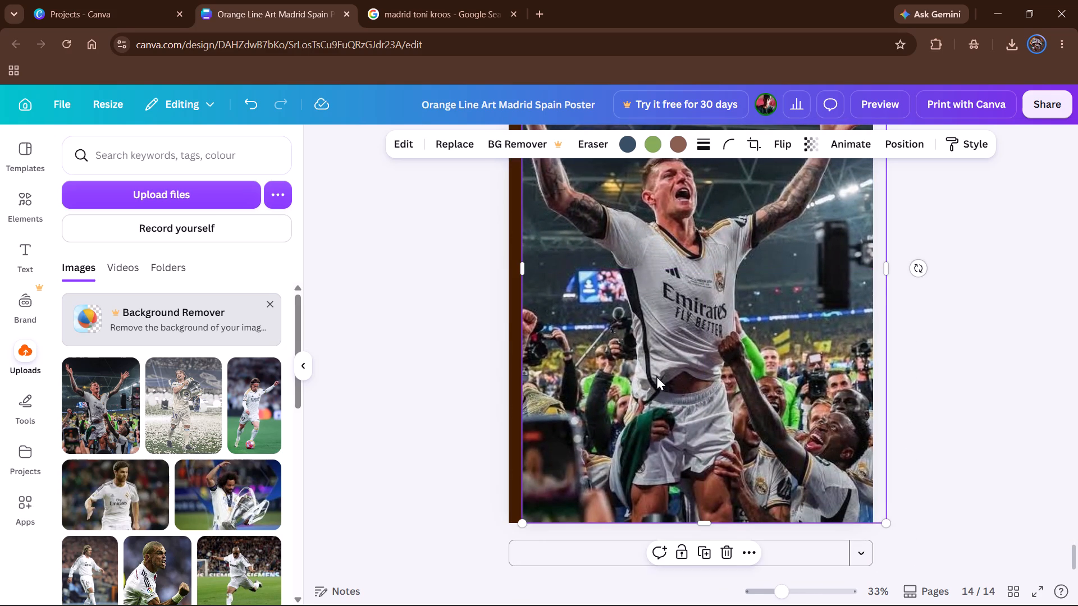
pyautogui.moveTo(520, 273); pyautogui.dragTo(507, 272)
pyautogui.scroll(1, 615, 402)
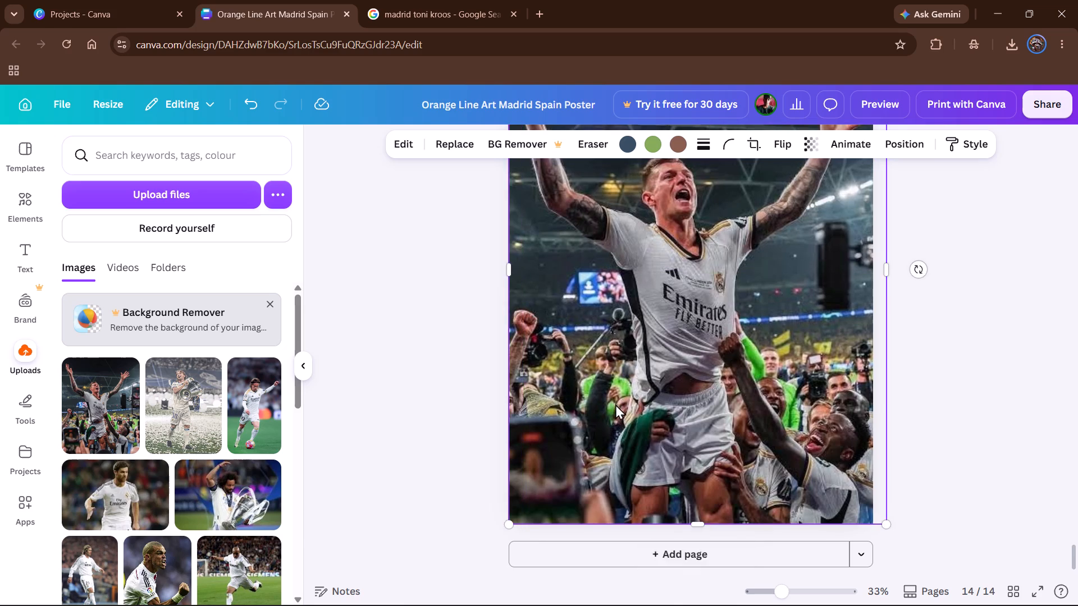
pyautogui.scroll(1, 615, 404)
pyautogui.moveTo(635, 393); pyautogui.dragTo(643, 393)
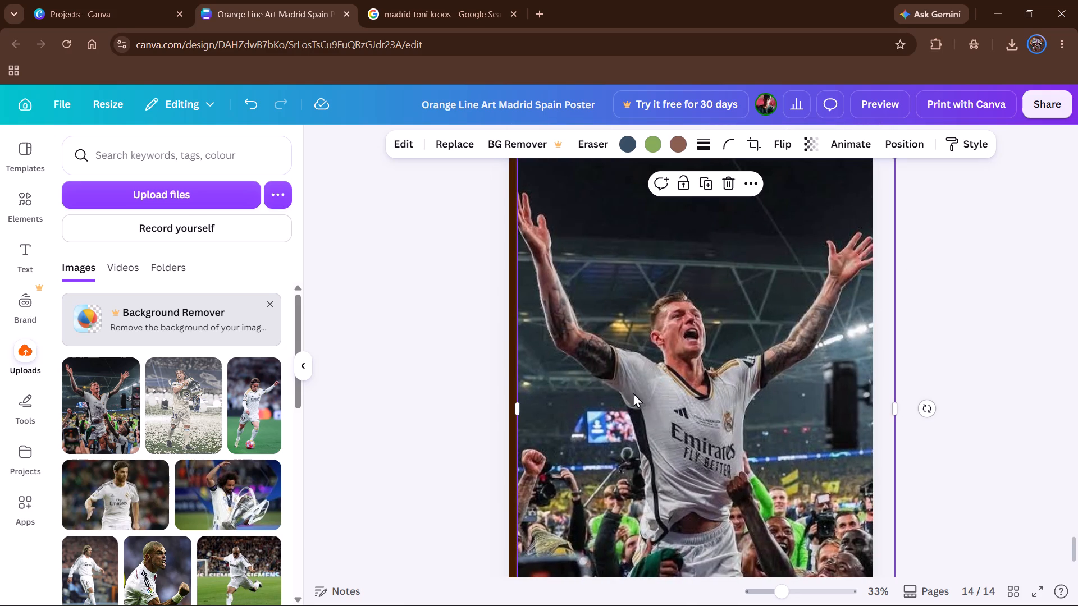
pyautogui.moveTo(518, 402); pyautogui.dragTo(510, 401)
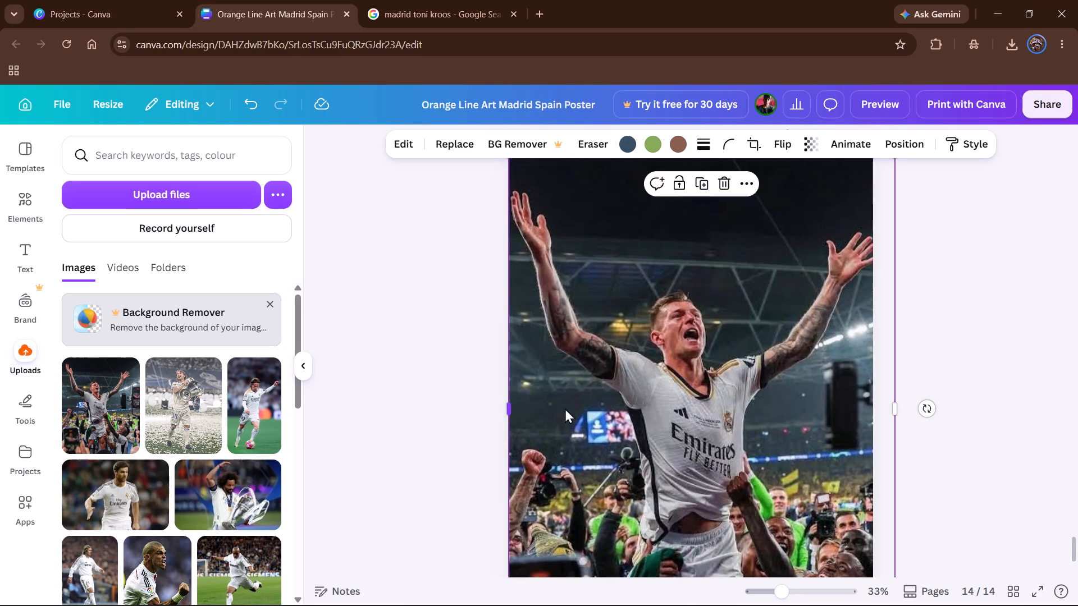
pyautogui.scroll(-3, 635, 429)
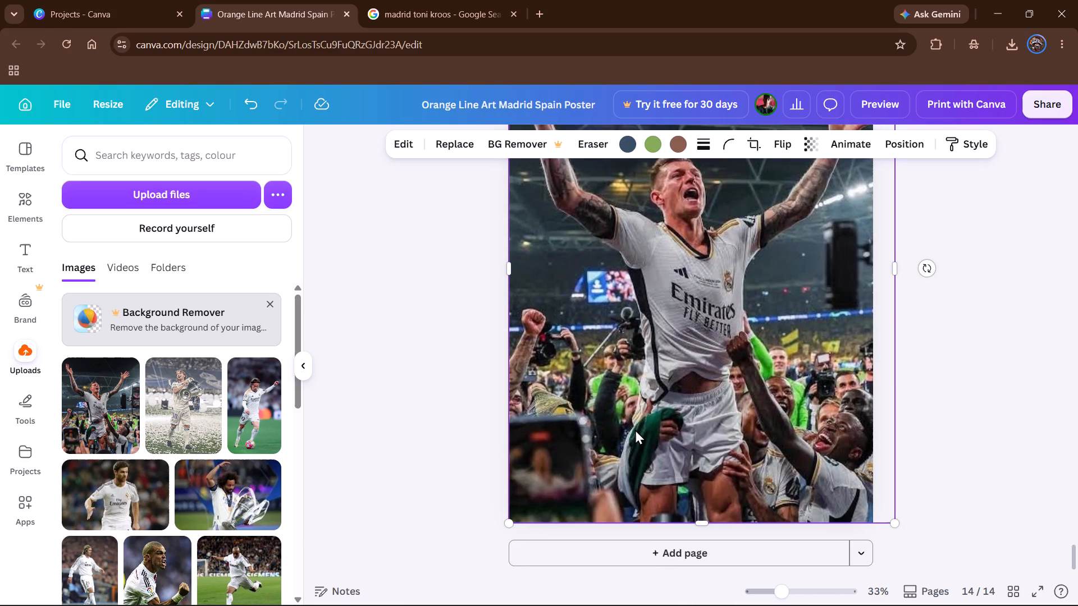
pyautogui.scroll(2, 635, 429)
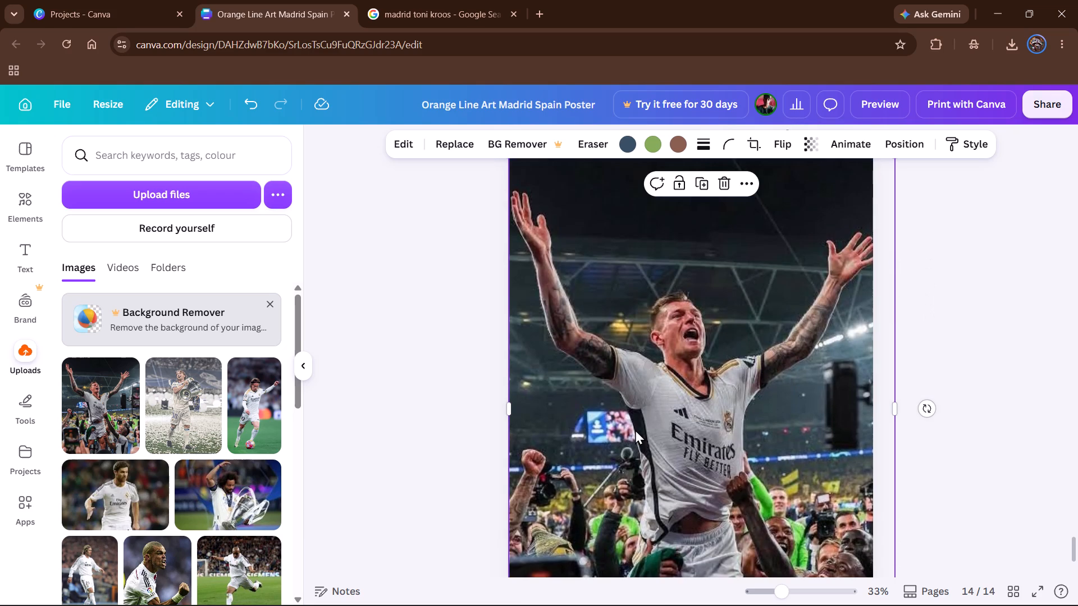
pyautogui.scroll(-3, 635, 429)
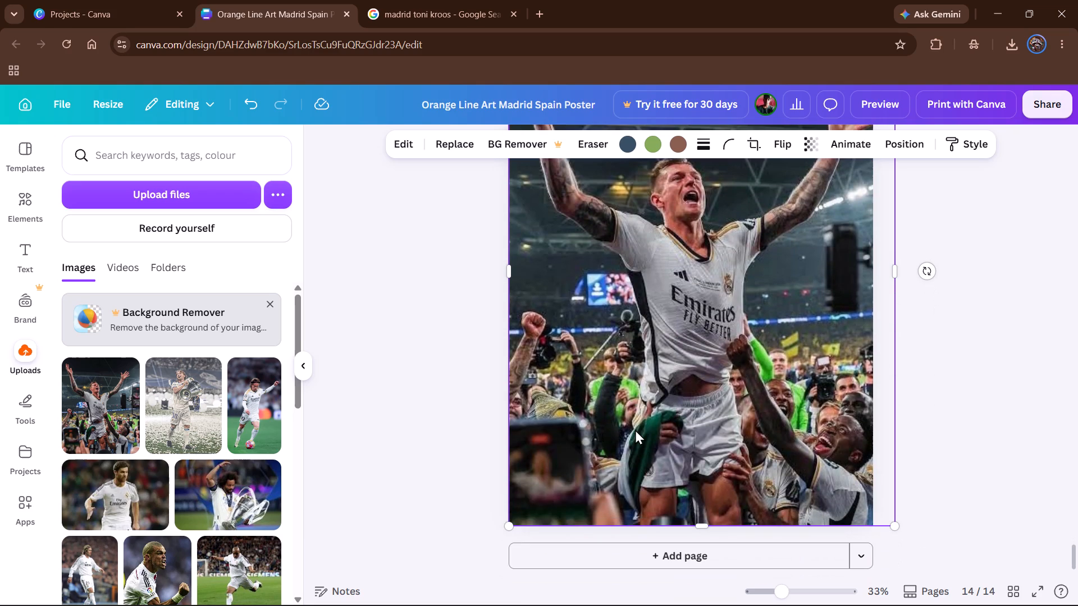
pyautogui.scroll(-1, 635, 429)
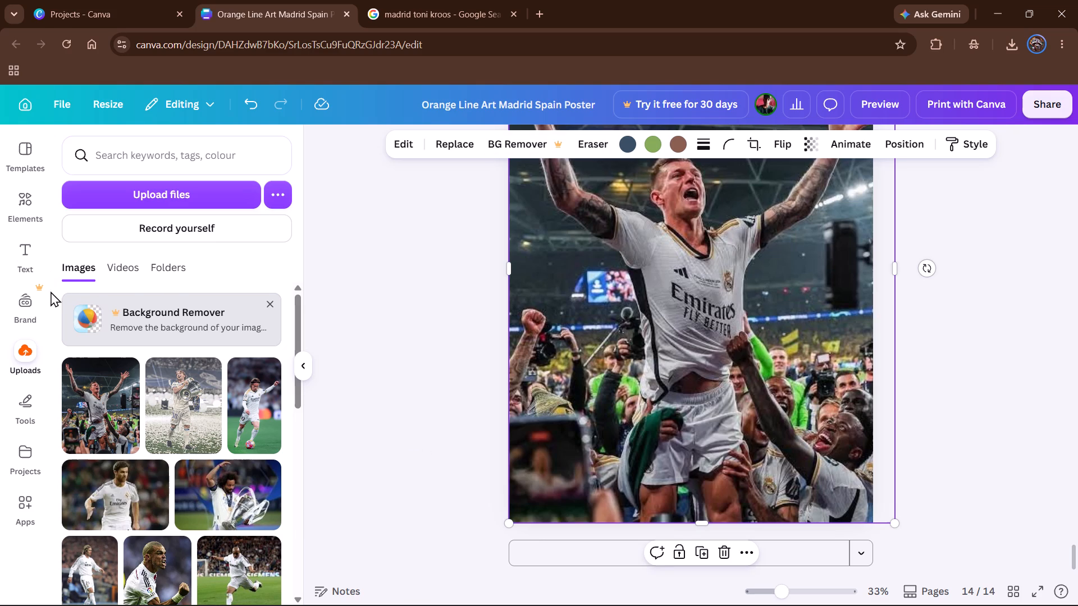
# Add a text box reading toni on the Kroos photo.
pyautogui.click(25, 263)
pyautogui.click(135, 196)
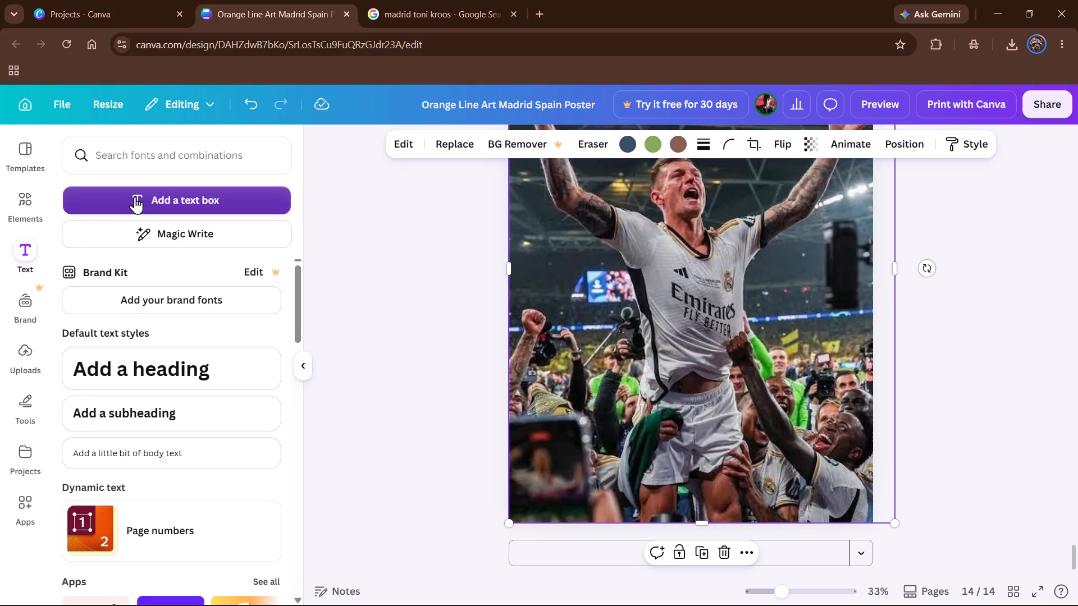
pyautogui.scroll(2, 250, 348)
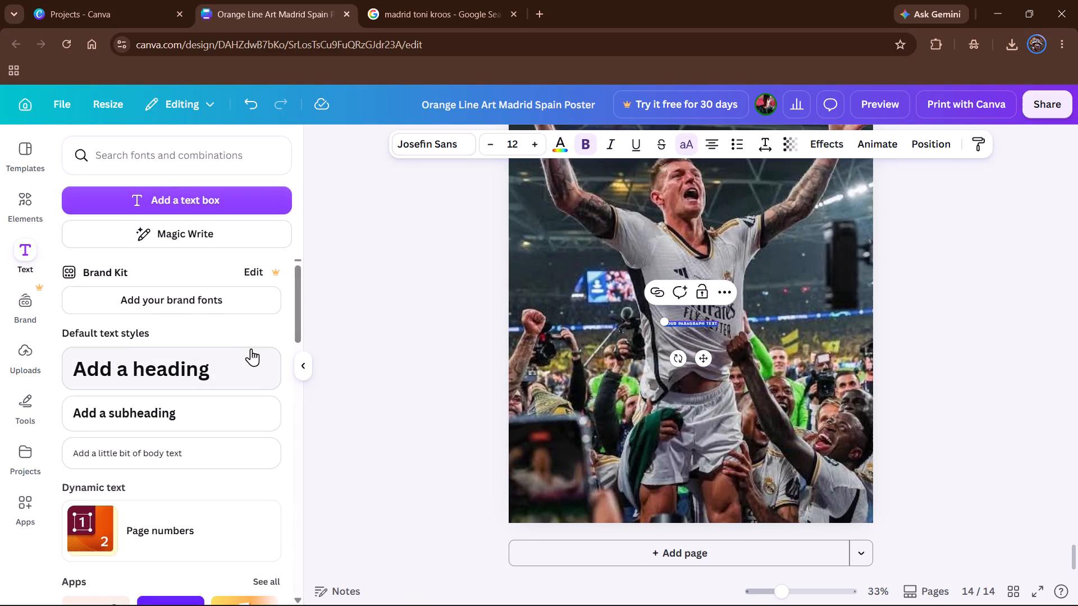
pyautogui.scroll(1, 552, 379)
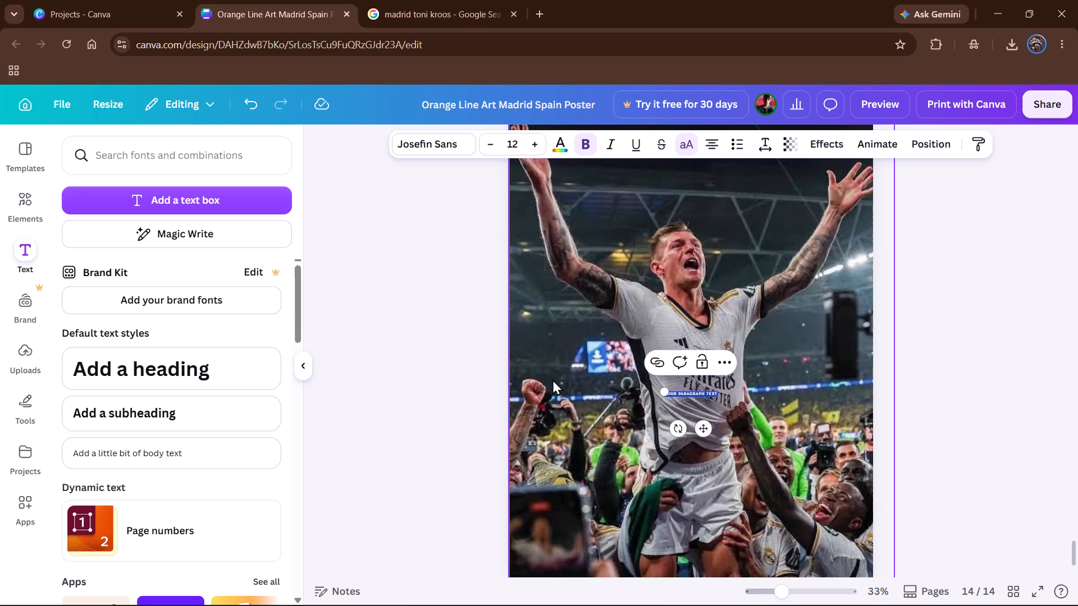
pyautogui.write('toni')
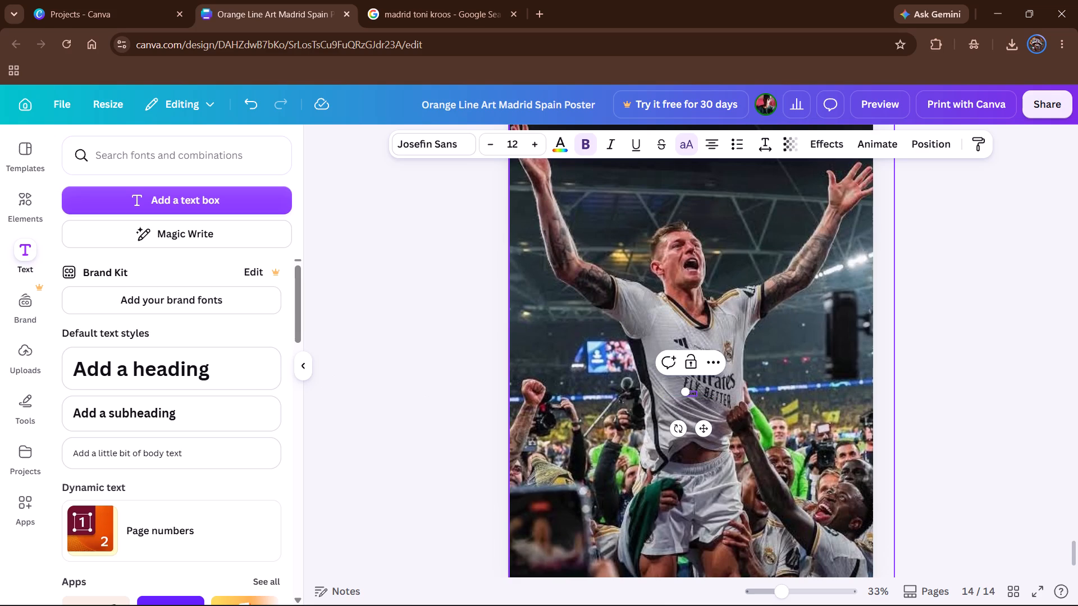
# Increase the TONI text's font size to 48.
pyautogui.tripleClick(543, 143)
pyautogui.tripleClick(543, 142)
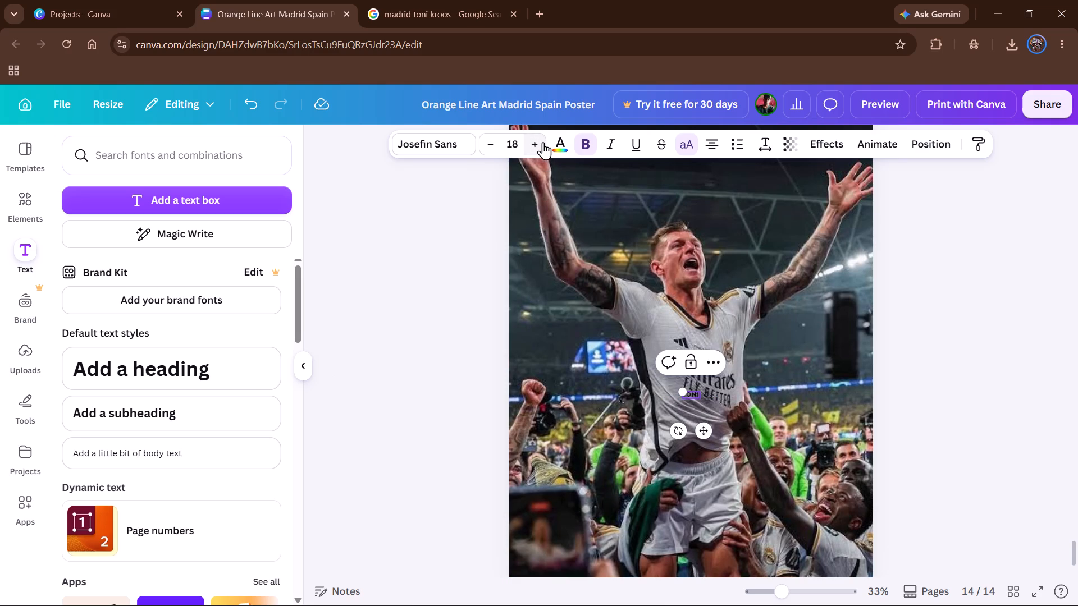
pyautogui.tripleClick(543, 142)
pyautogui.doubleClick(543, 142)
pyautogui.tripleClick(543, 142)
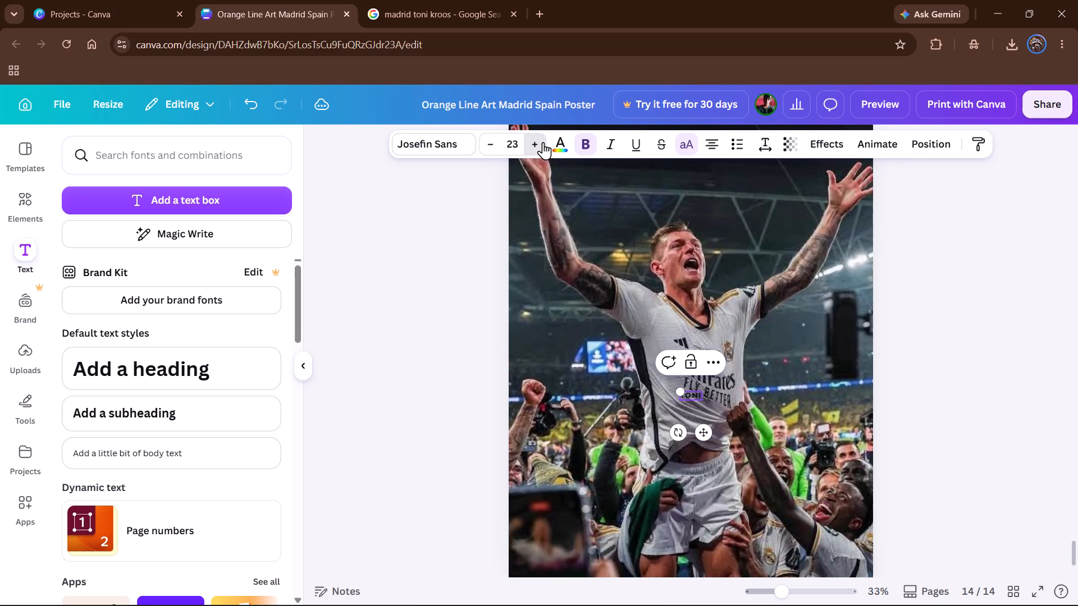
pyautogui.tripleClick(543, 142)
pyautogui.tripleClick(543, 143)
pyautogui.tripleClick(543, 143)
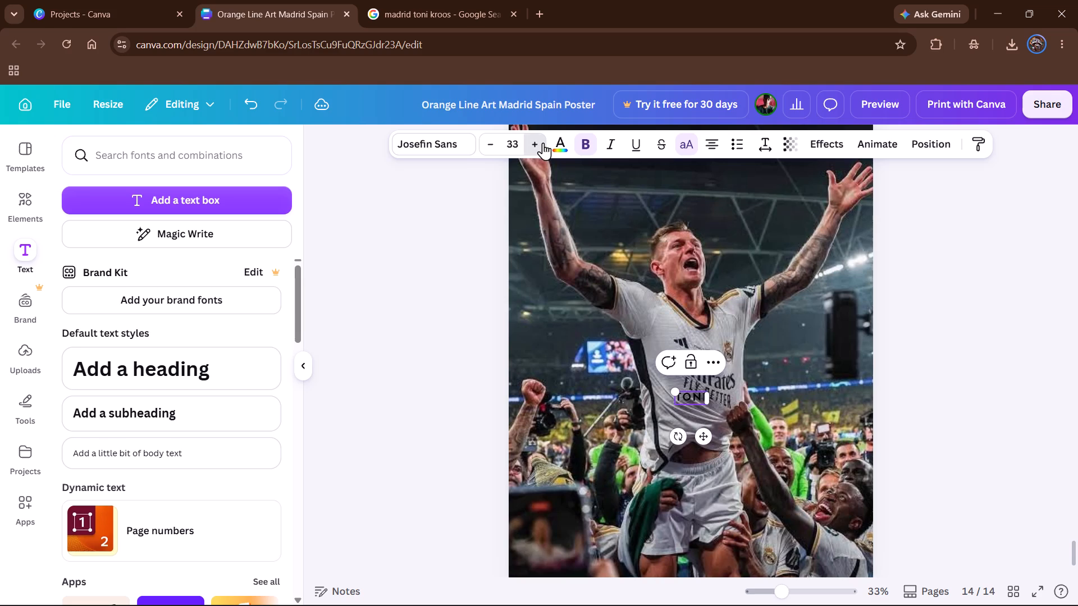
pyautogui.tripleClick(543, 143)
pyautogui.tripleClick(543, 143)
pyautogui.tripleClick(543, 143)
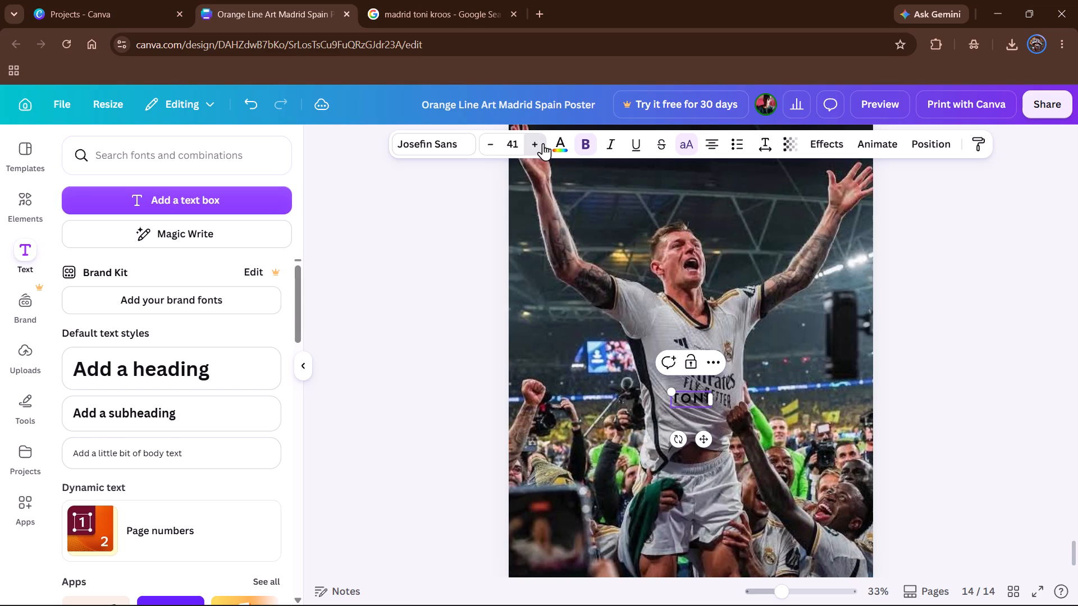
pyautogui.tripleClick(543, 143)
pyautogui.click(543, 143)
# Move the TONI text to the dark area at the upper right of the photo, above the raised hand.
pyautogui.scroll(1, 859, 449)
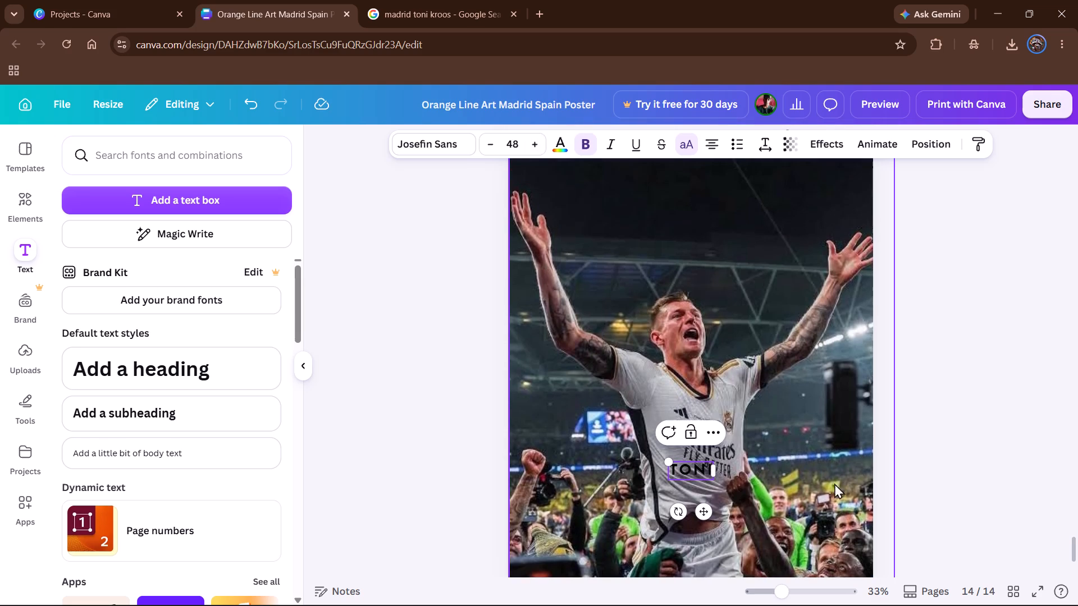
pyautogui.moveTo(703, 511); pyautogui.dragTo(804, 218)
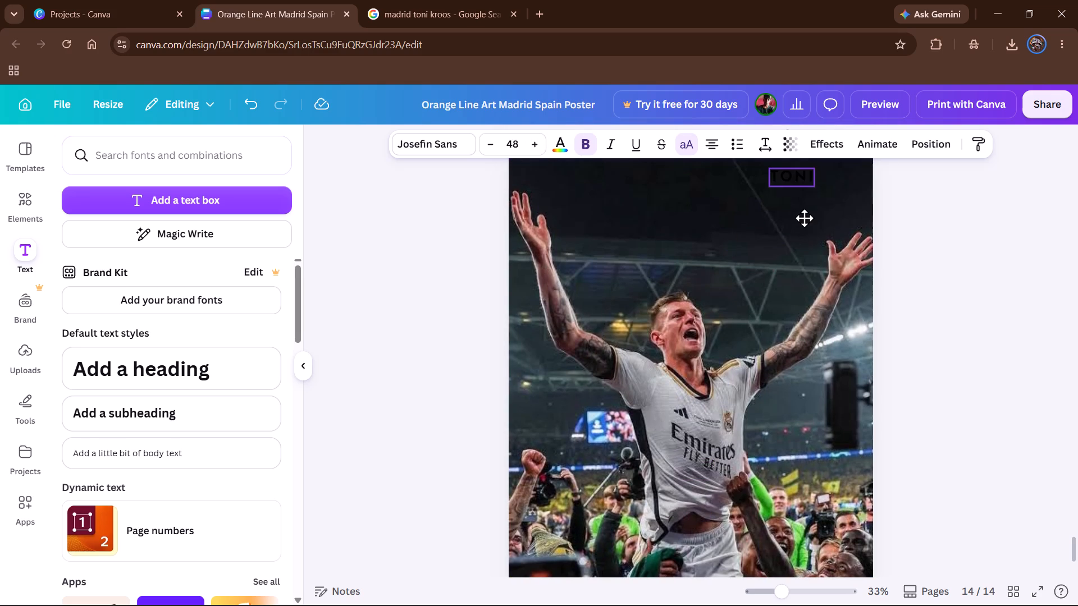
pyautogui.moveTo(804, 218); pyautogui.dragTo(806, 227)
# Recolour the TONI text with the grey-brown swatch from the design's text colours.
pyautogui.click(559, 141)
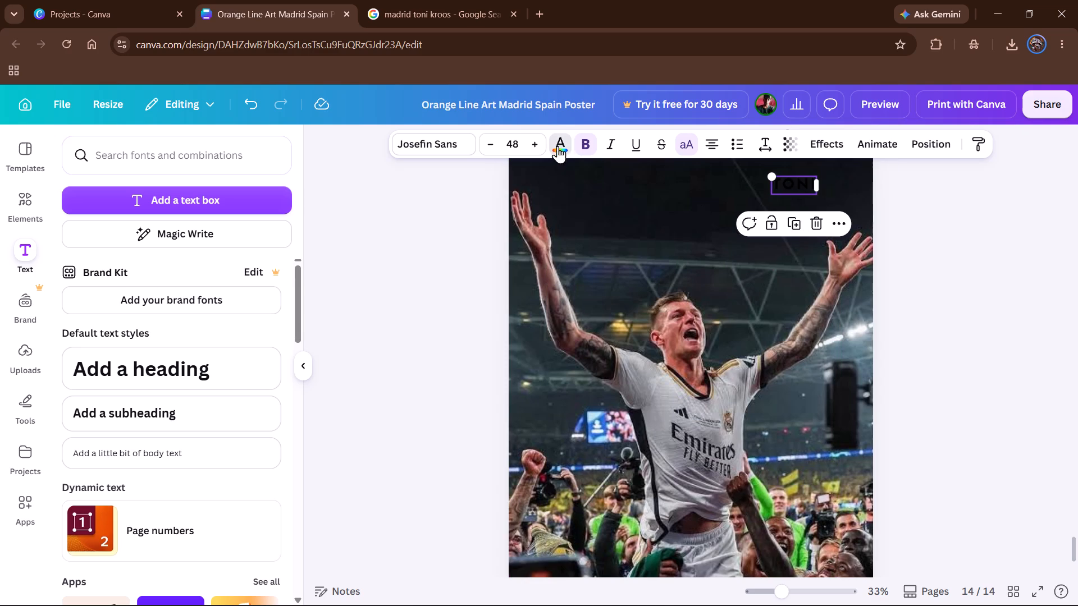
pyautogui.click(115, 272)
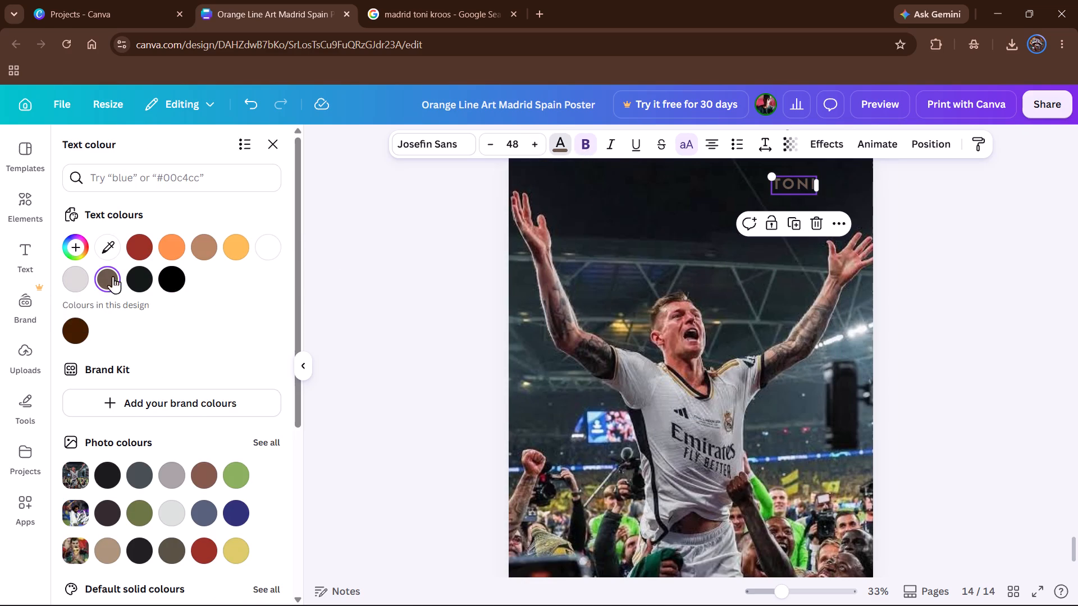
# Add a second text box reading kross directly below TONI.
pyautogui.click(11, 250)
pyautogui.click(135, 191)
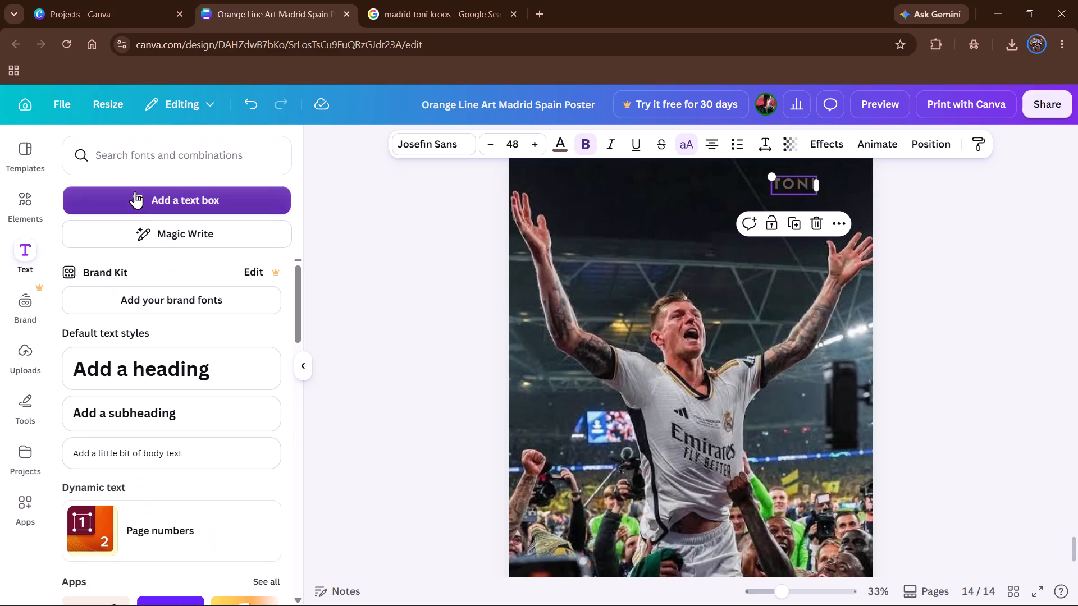
pyautogui.write('kross')
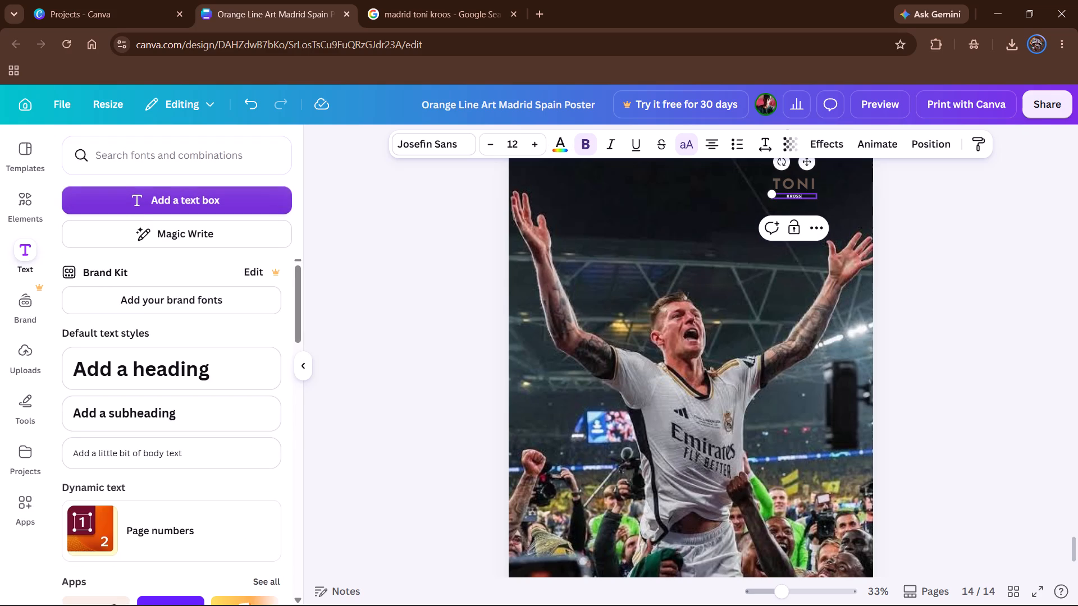
# Increase the kross text's font size to 56.
pyautogui.tripleClick(531, 148)
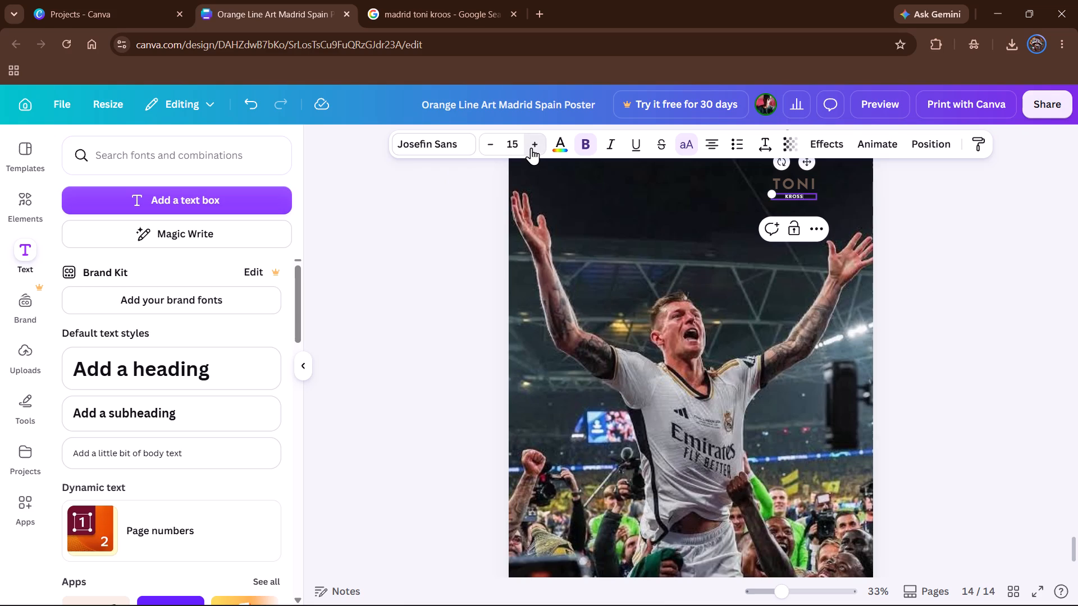
pyautogui.tripleClick(531, 148)
pyautogui.tripleClick(531, 148)
pyautogui.tripleClick(531, 148)
pyautogui.tripleClick(531, 148)
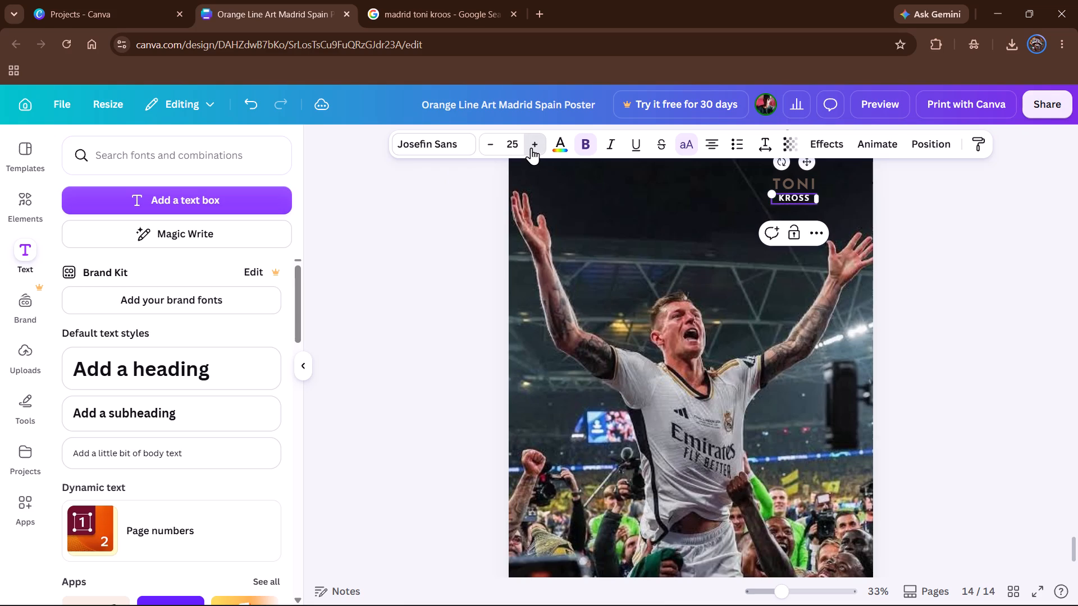
pyautogui.tripleClick(531, 148)
pyautogui.tripleClick(531, 148)
pyautogui.tripleClick(531, 148)
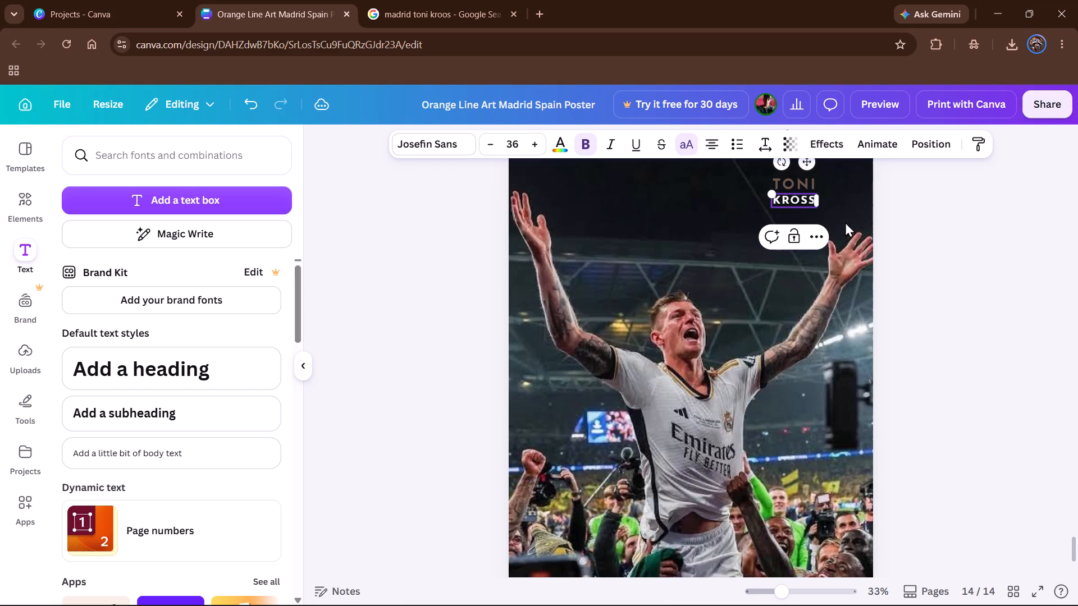
pyautogui.tripleClick(537, 140)
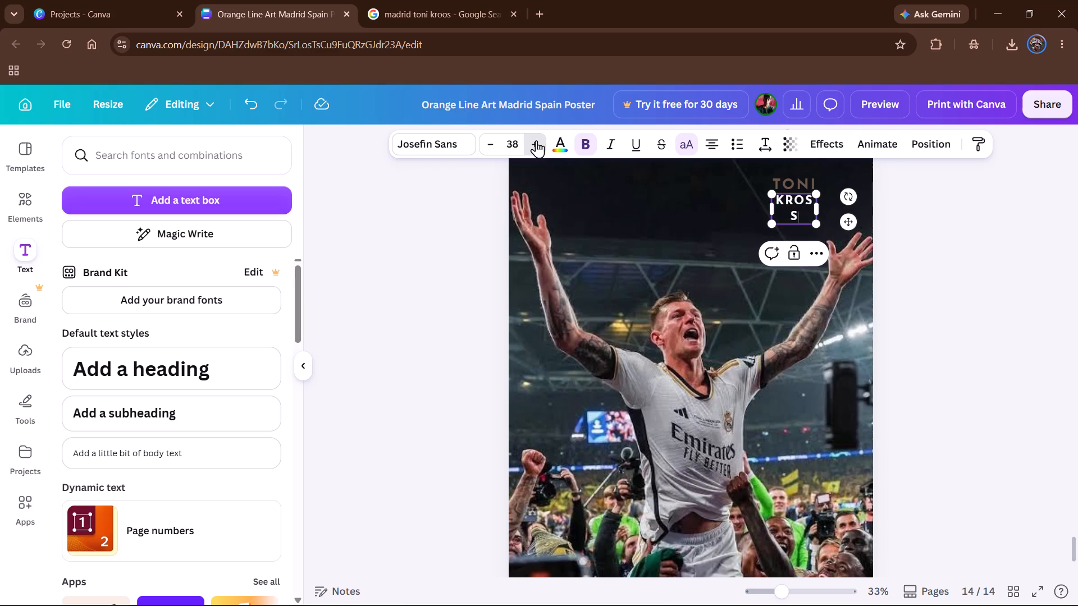
pyautogui.tripleClick(536, 140)
pyautogui.tripleClick(536, 140)
pyautogui.tripleClick(536, 140)
pyautogui.tripleClick(536, 140)
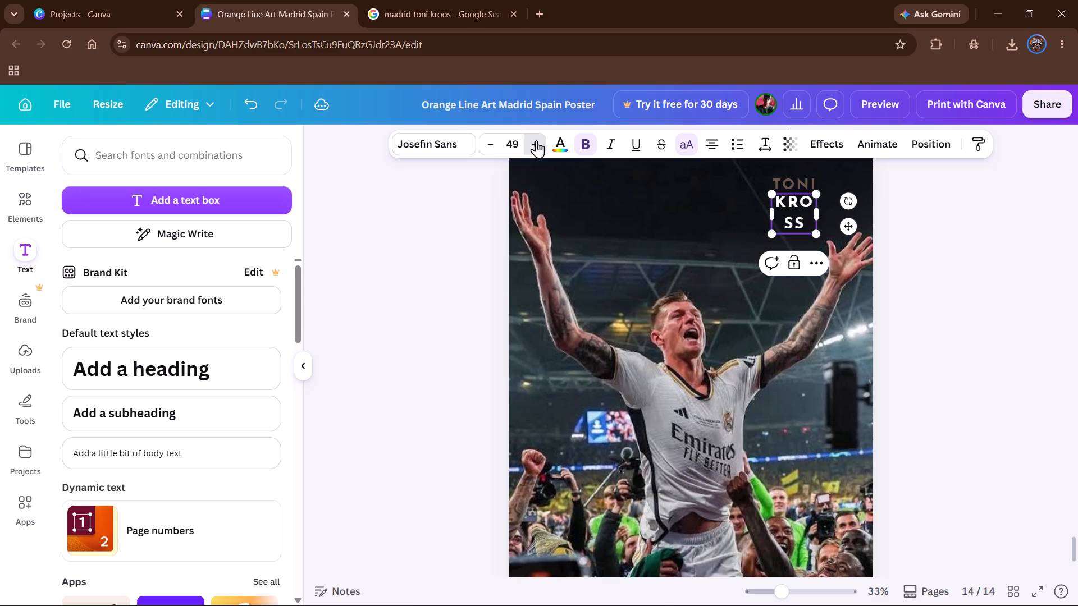
pyautogui.tripleClick(536, 140)
pyautogui.doubleClick(536, 140)
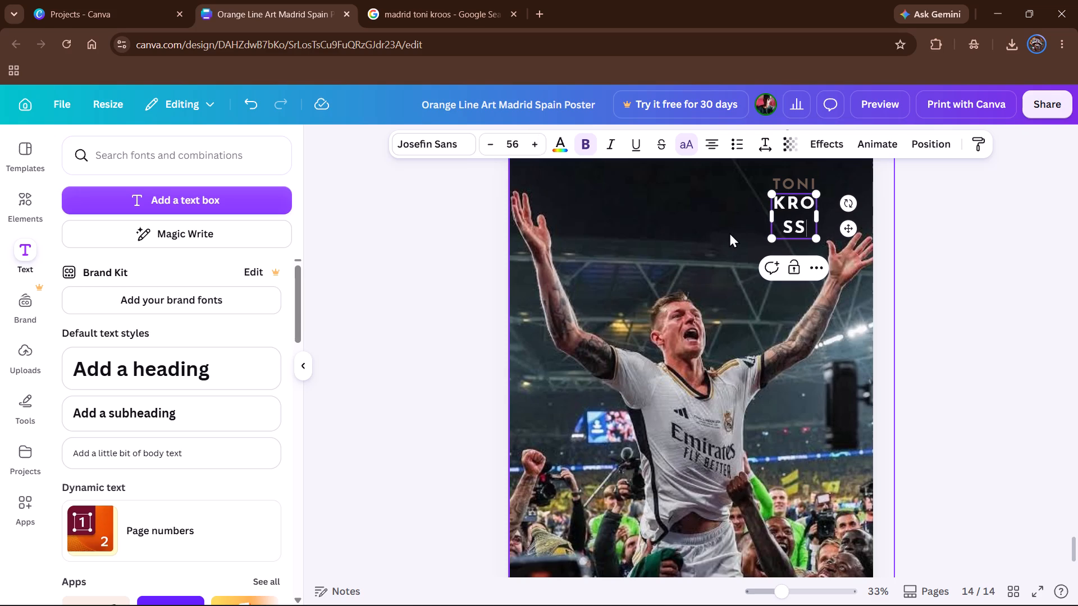
# Correct the spelling of the surname text below TONI to KROOS.
pyautogui.press('Left')
pyautogui.press('BackSpace')
pyautogui.press('o')
# Widen the KROOS text box on both sides so the name fits on one line centred beneath TONI.
pyautogui.moveTo(771, 217); pyautogui.dragTo(731, 214)
pyautogui.moveTo(815, 201); pyautogui.dragTo(832, 202)
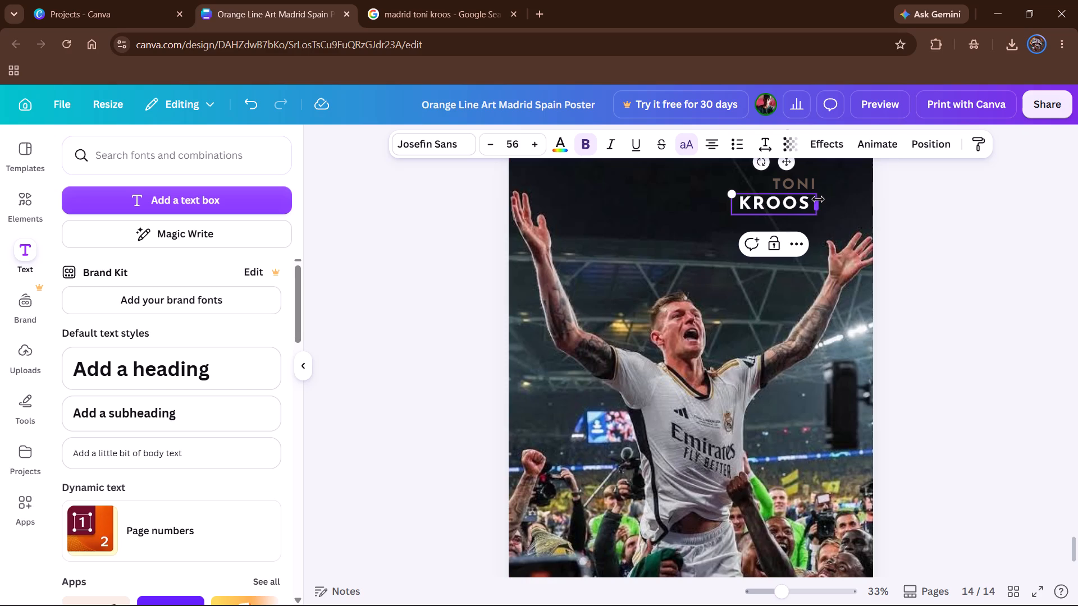
pyautogui.moveTo(818, 199); pyautogui.dragTo(860, 203)
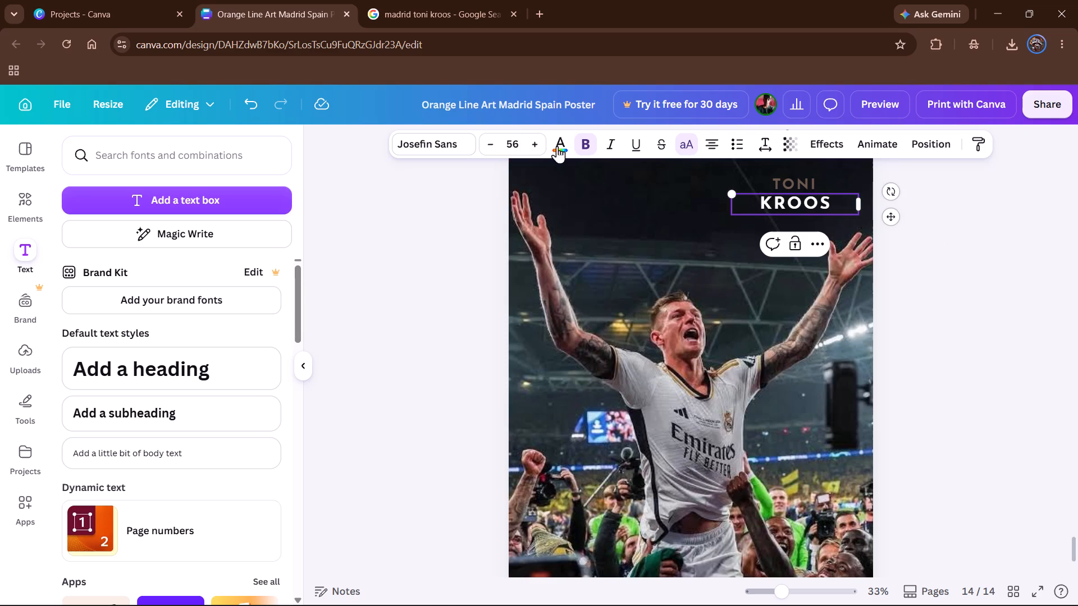
# Increase the KROOS text's font size to 75.
pyautogui.tripleClick(538, 143)
pyautogui.tripleClick(538, 144)
pyautogui.tripleClick(538, 144)
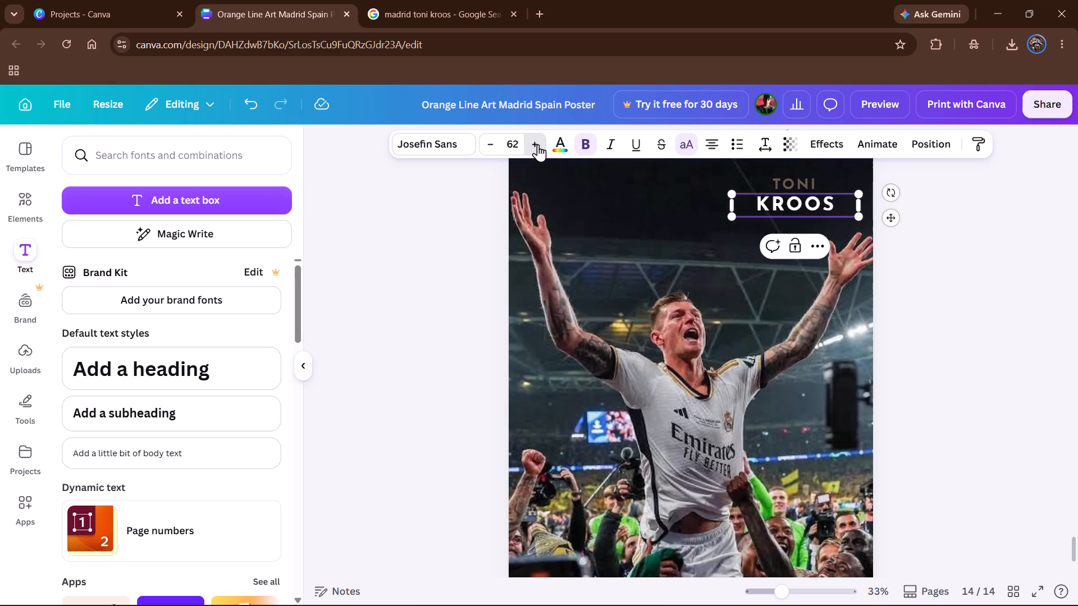
pyautogui.tripleClick(538, 144)
pyautogui.tripleClick(538, 144)
pyautogui.click(538, 144)
pyautogui.click(538, 144)
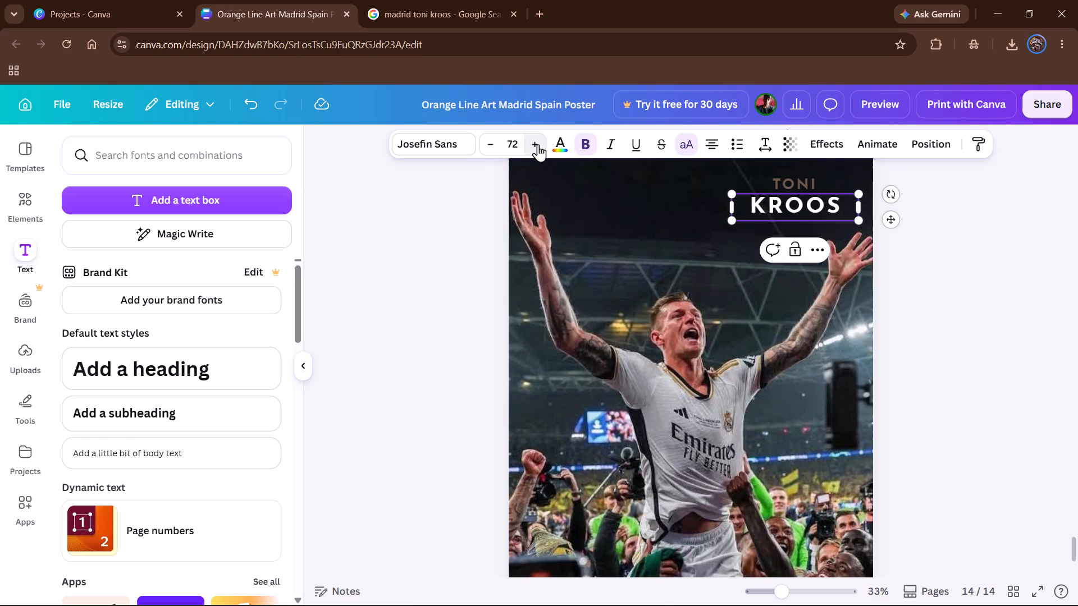
pyautogui.click(538, 144)
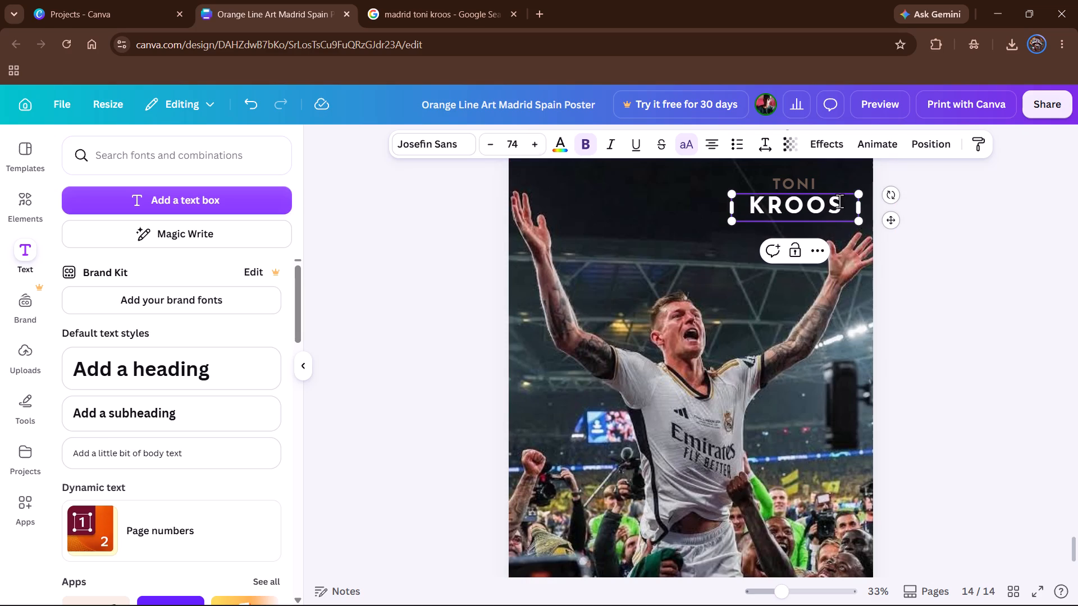
pyautogui.click(528, 140)
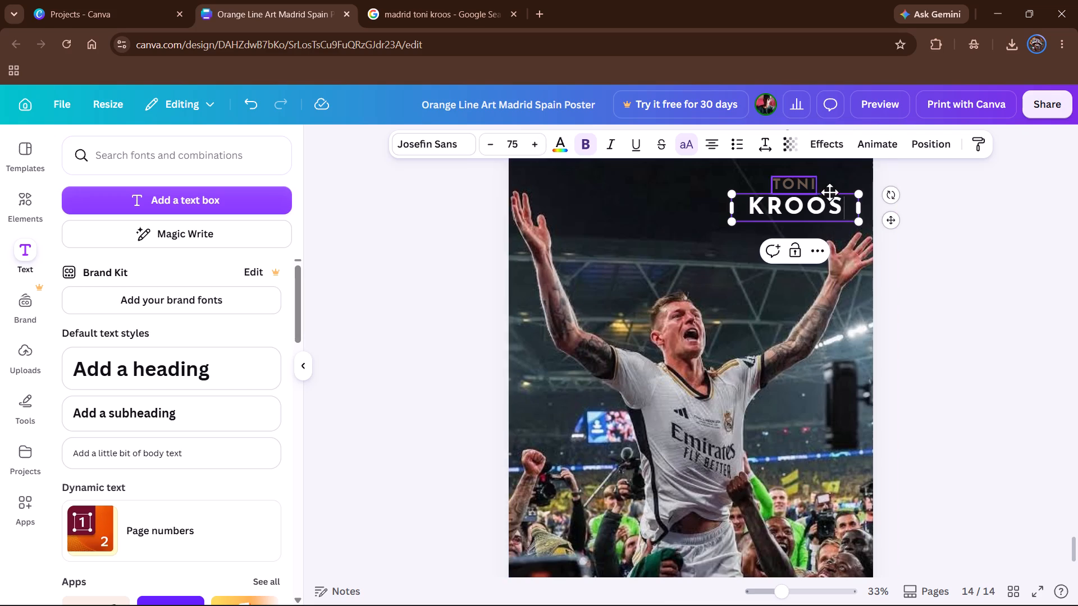
# Move the KROOS text slightly up so it overlaps the lower part of TONI.
pyautogui.moveTo(894, 218); pyautogui.dragTo(895, 208)
pyautogui.click(952, 231)
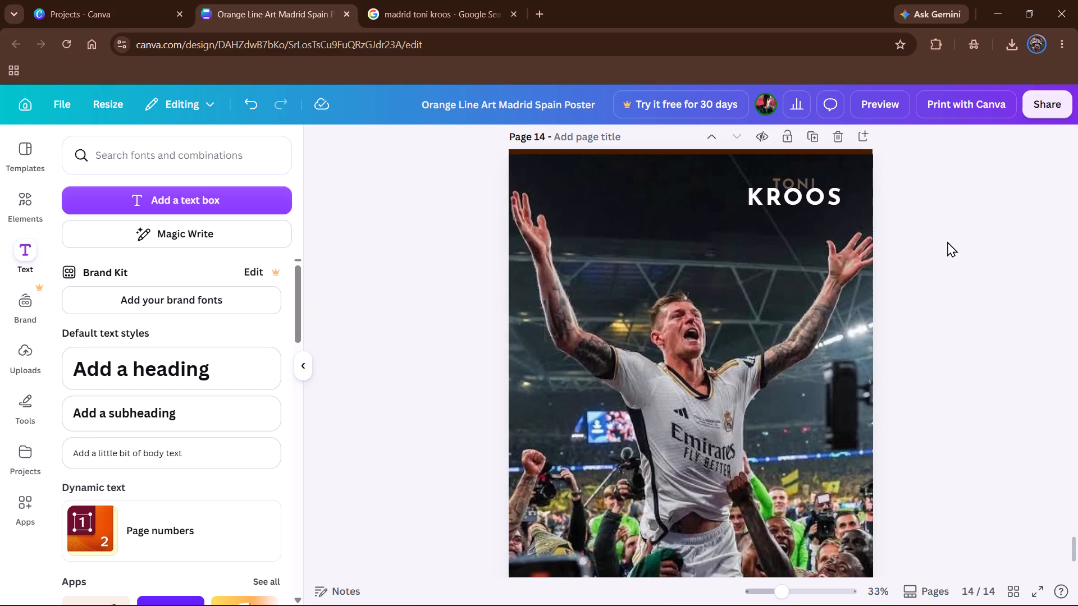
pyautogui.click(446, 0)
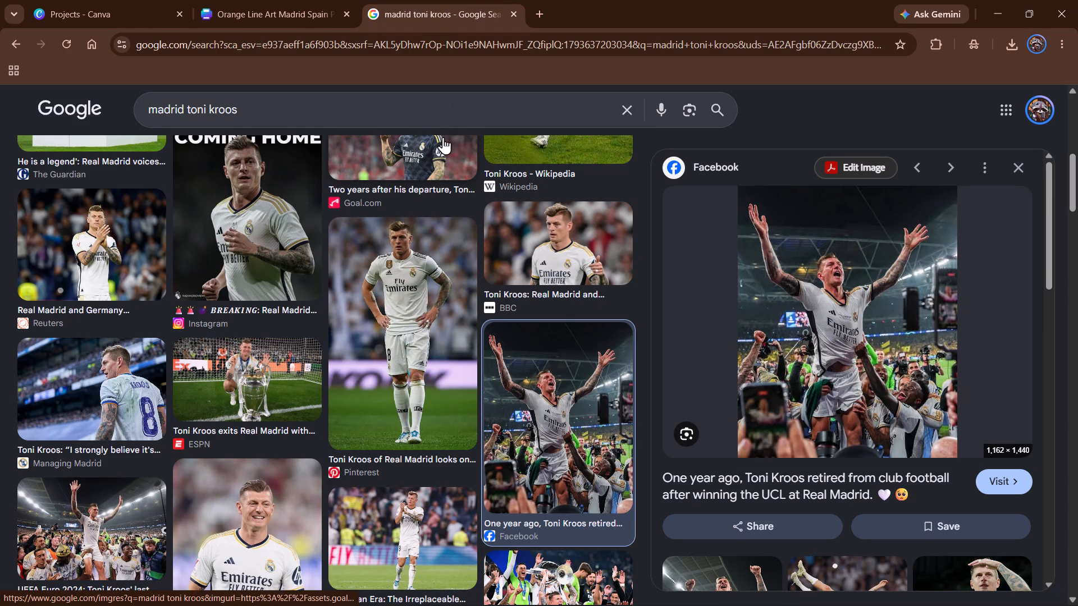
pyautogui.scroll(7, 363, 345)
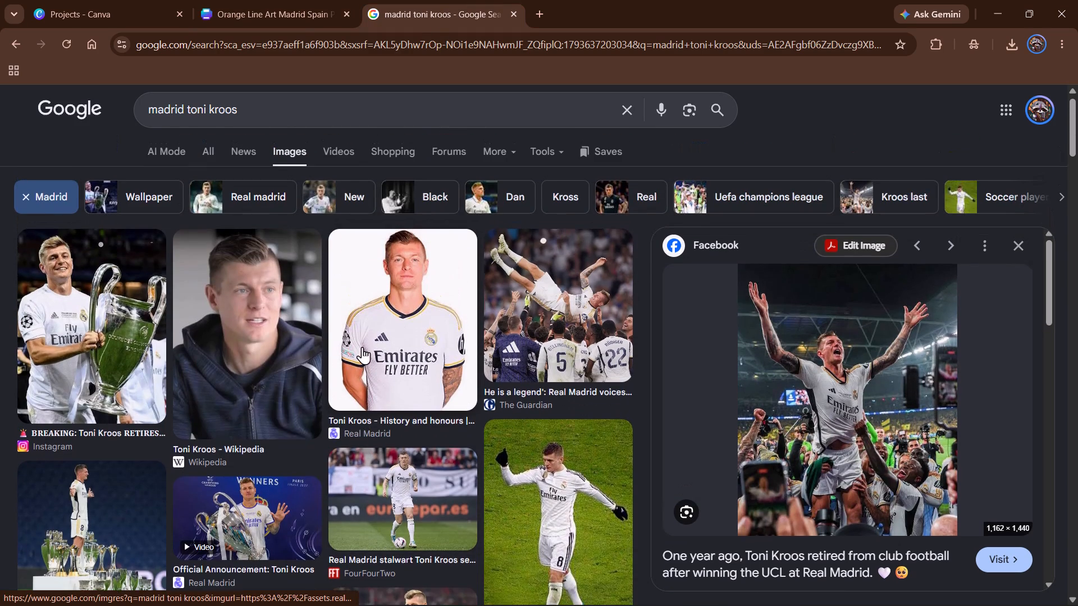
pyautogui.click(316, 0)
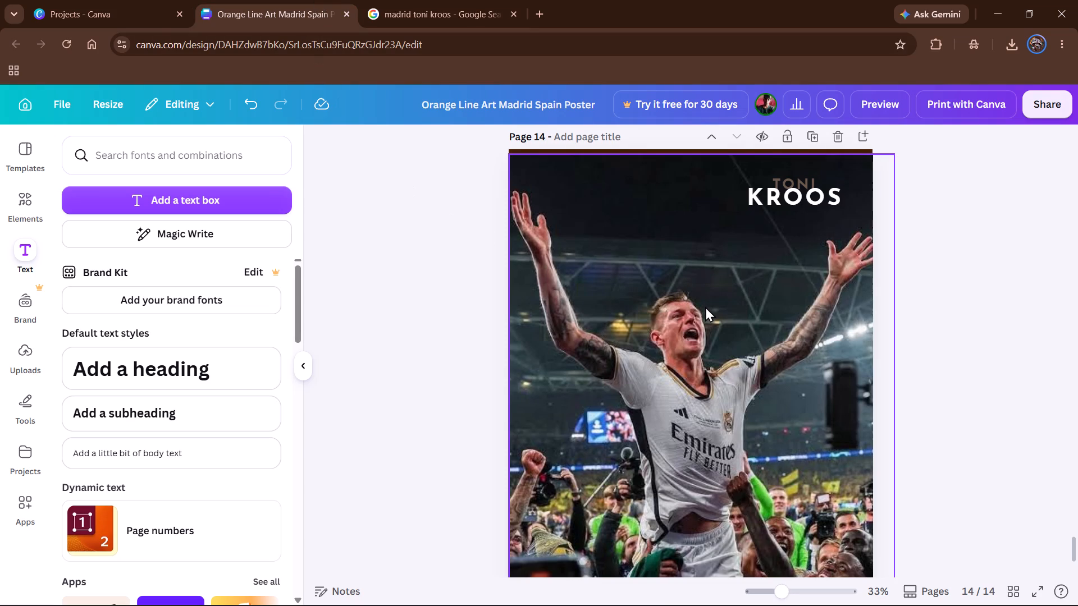
# Add a new page 15 after the Toni Kroos page.
pyautogui.scroll(-4, 705, 307)
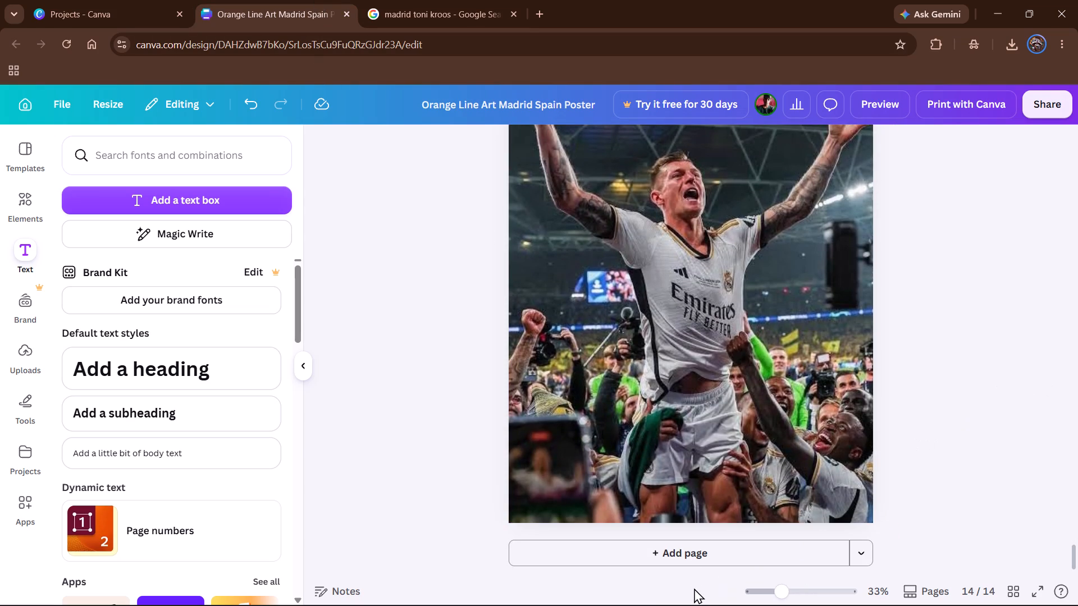
pyautogui.click(692, 543)
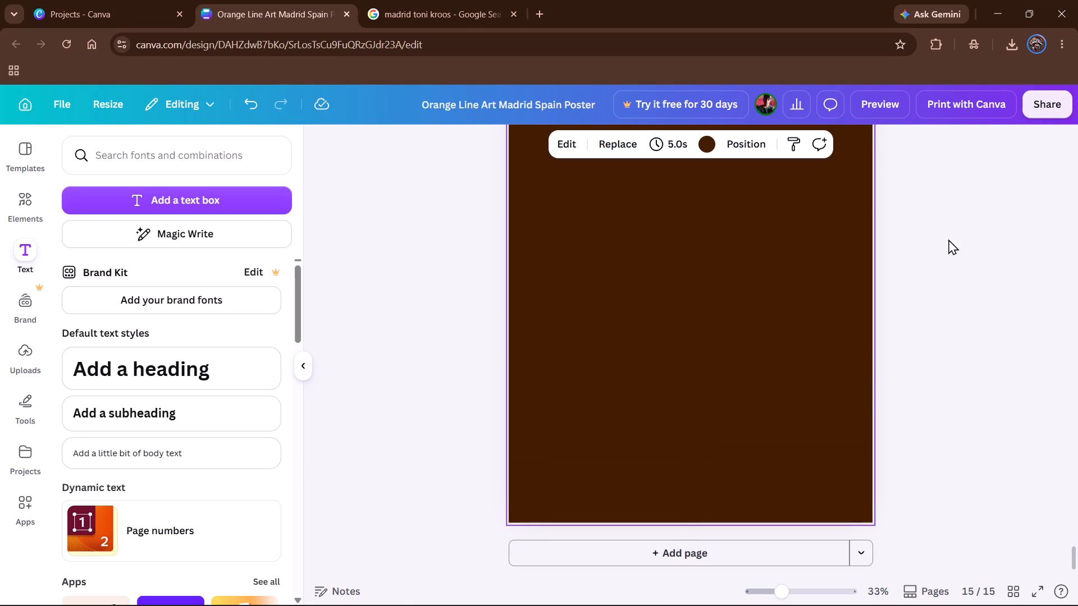
# Switch to the Google image search, search for puskas and look through the photos for a usable one.
pyautogui.click(433, 0)
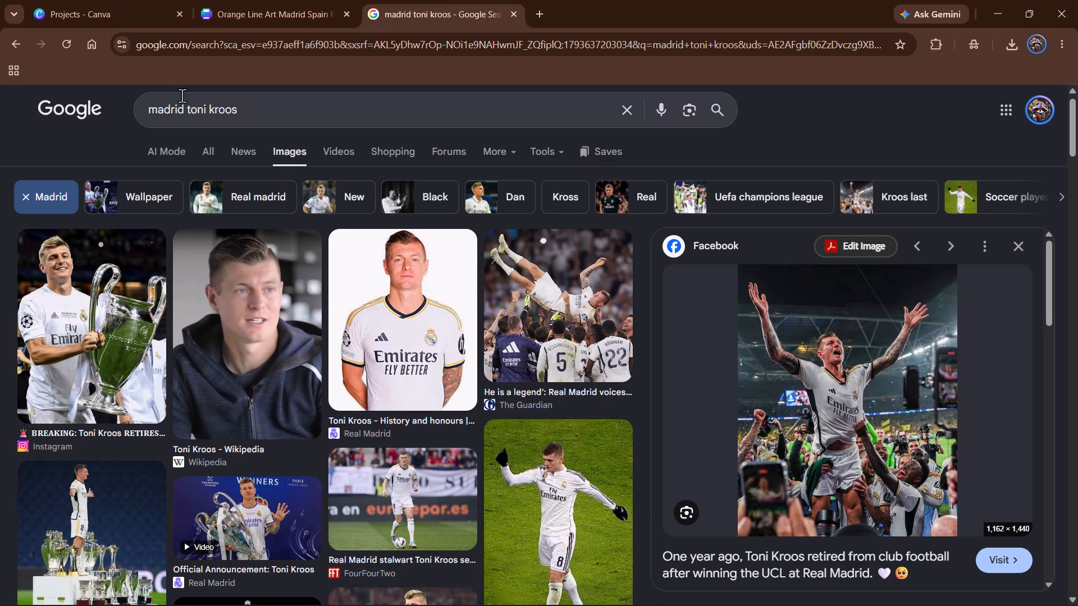
pyautogui.moveTo(259, 111); pyautogui.dragTo(120, 111)
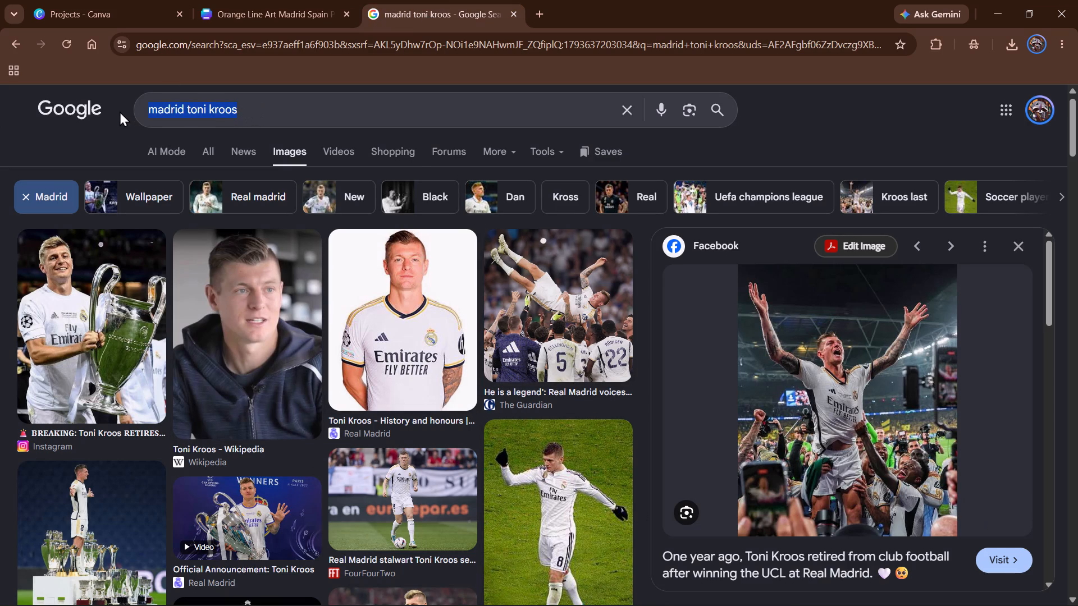
pyautogui.press('BackSpace')
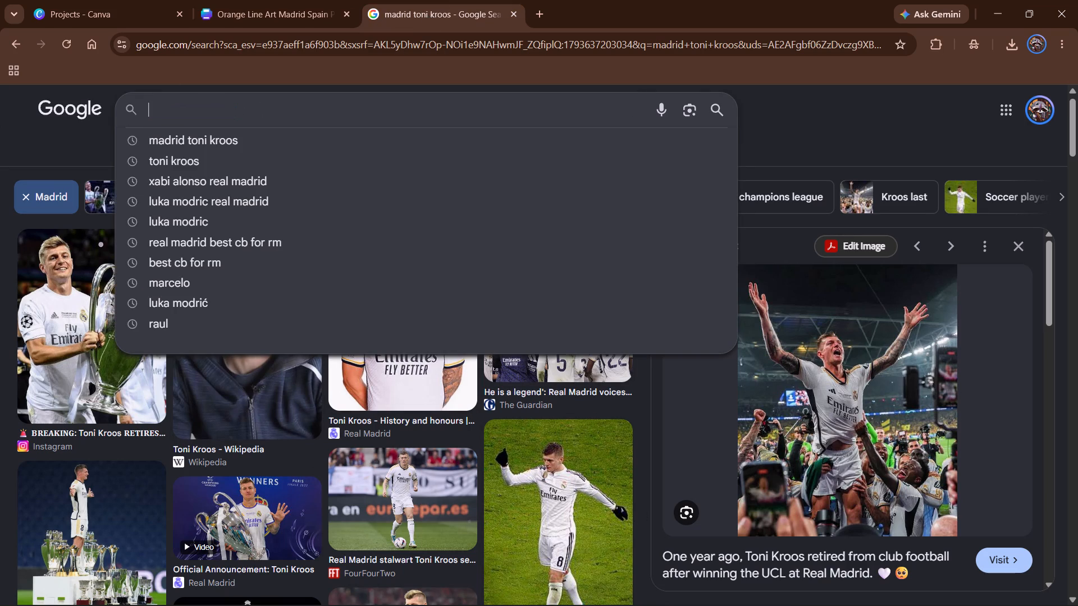
pyautogui.write('puskas')
pyautogui.press('Return')
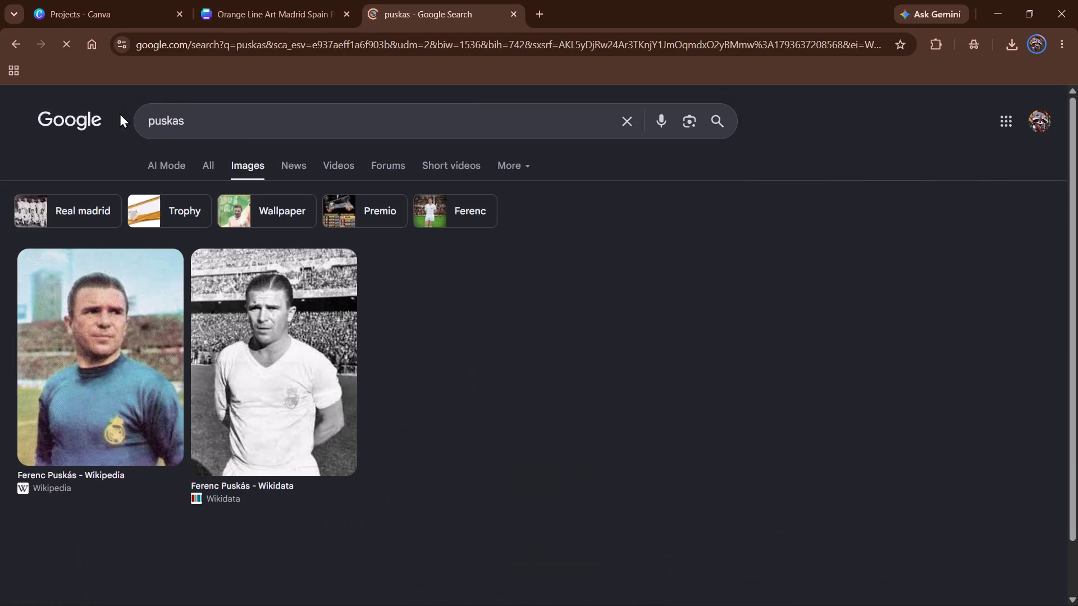
pyautogui.scroll(-3, 280, 395)
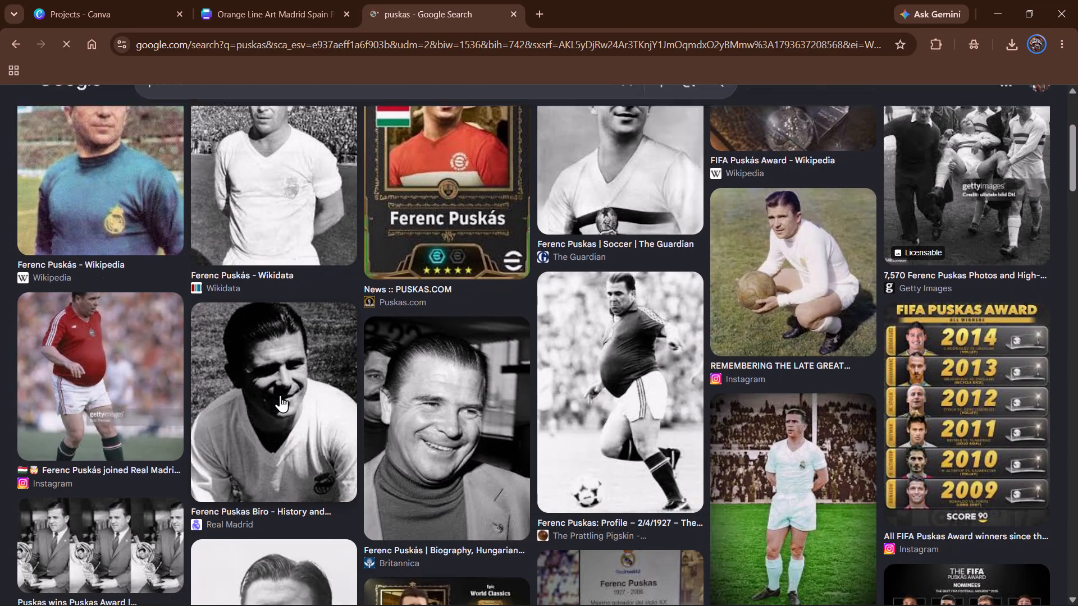
pyautogui.scroll(-4, 280, 395)
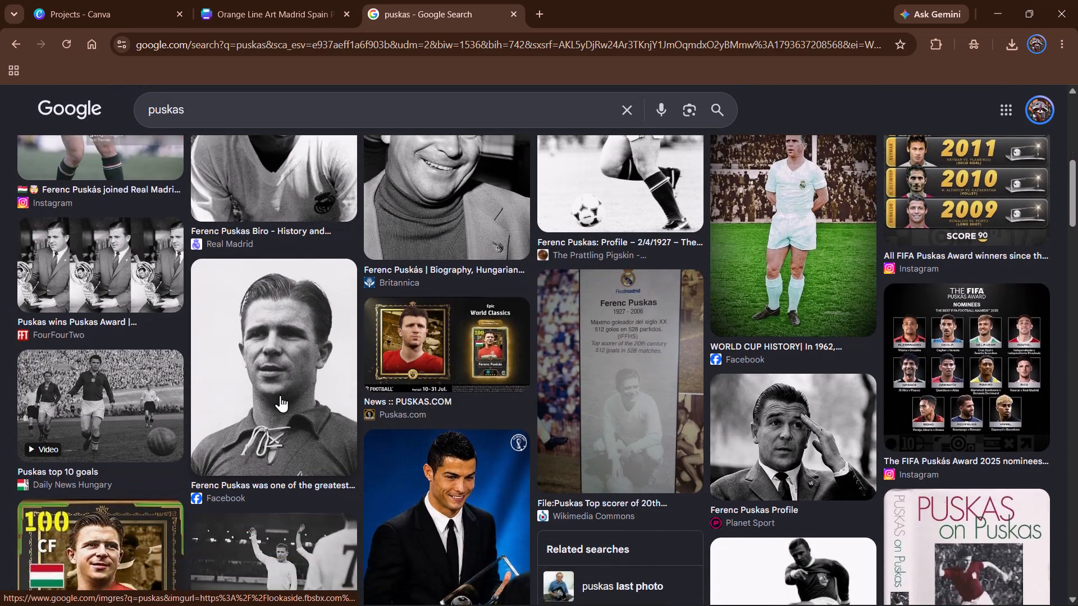
pyautogui.scroll(-3, 280, 395)
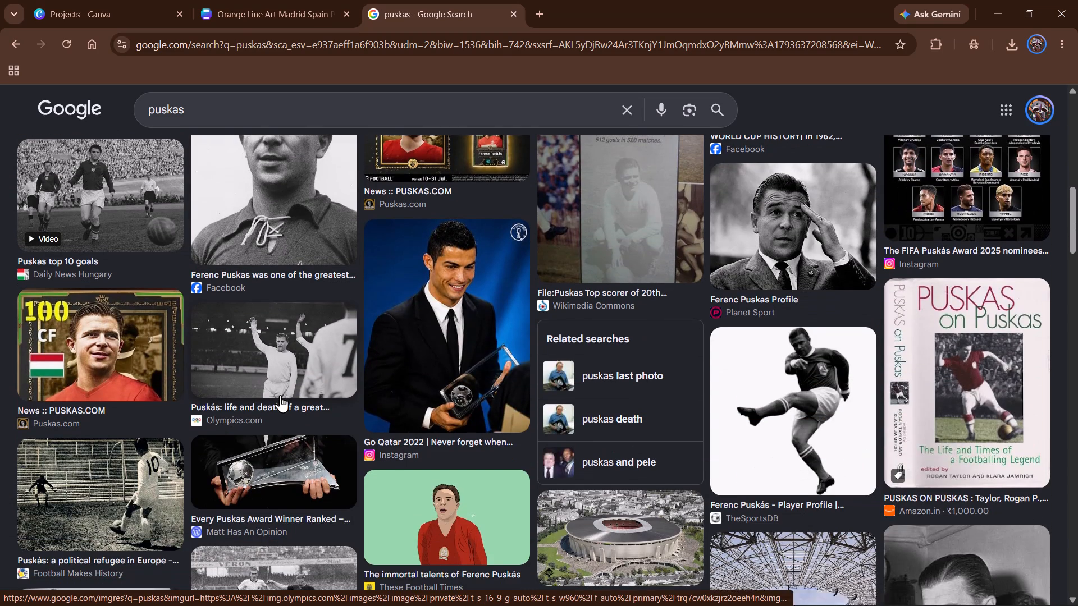
pyautogui.scroll(-4, 280, 395)
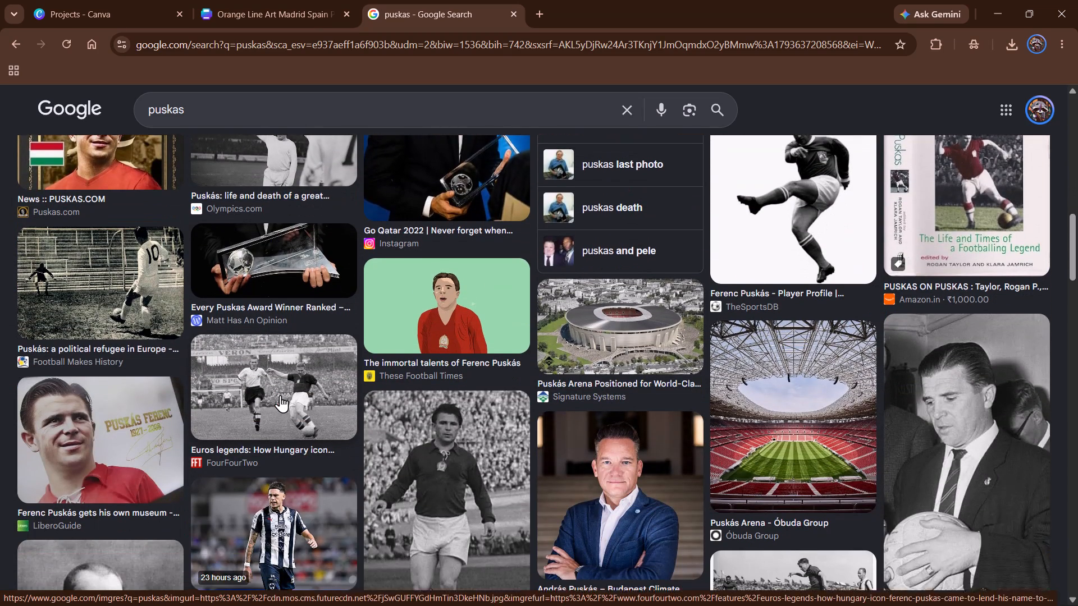
pyautogui.scroll(-2, 280, 395)
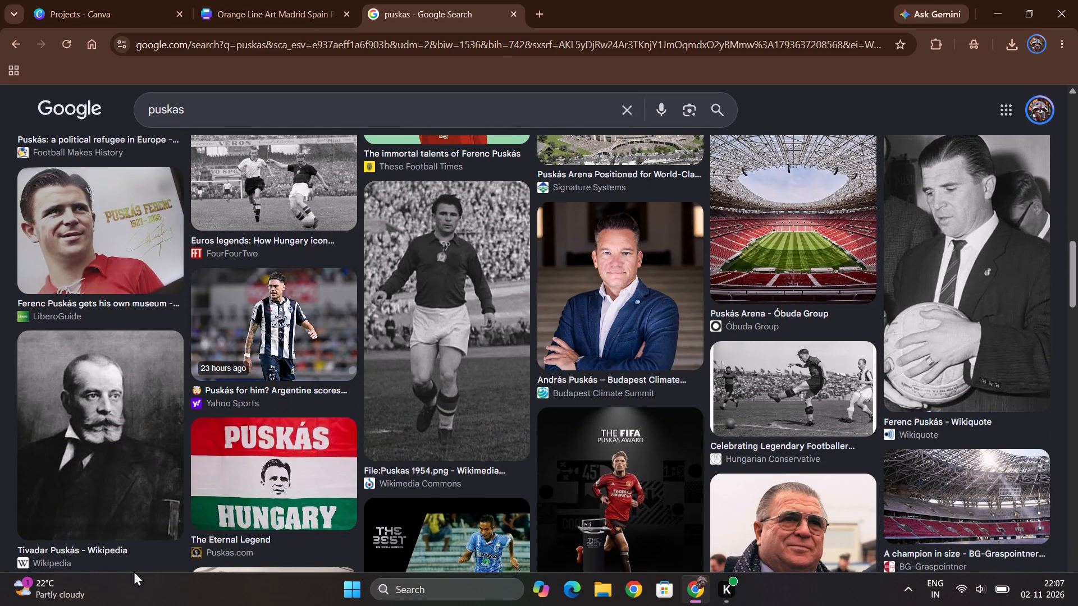
# Search the images for best 11 real madrid and examine the all-time XI lineup graphics for the next player to feature.
pyautogui.moveTo(212, 118); pyautogui.dragTo(129, 105)
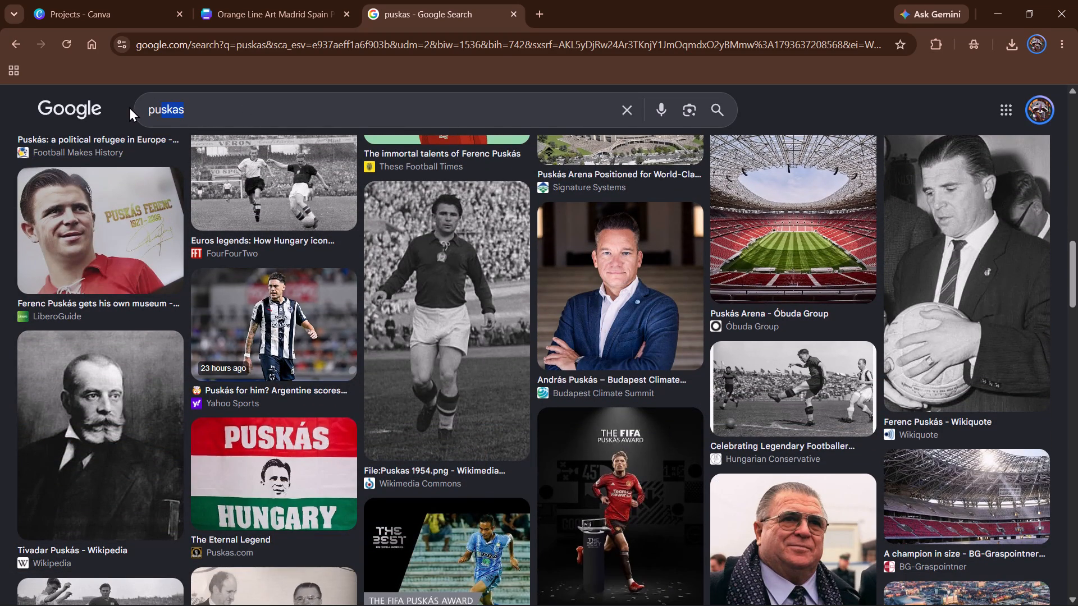
pyautogui.press('BackSpace')
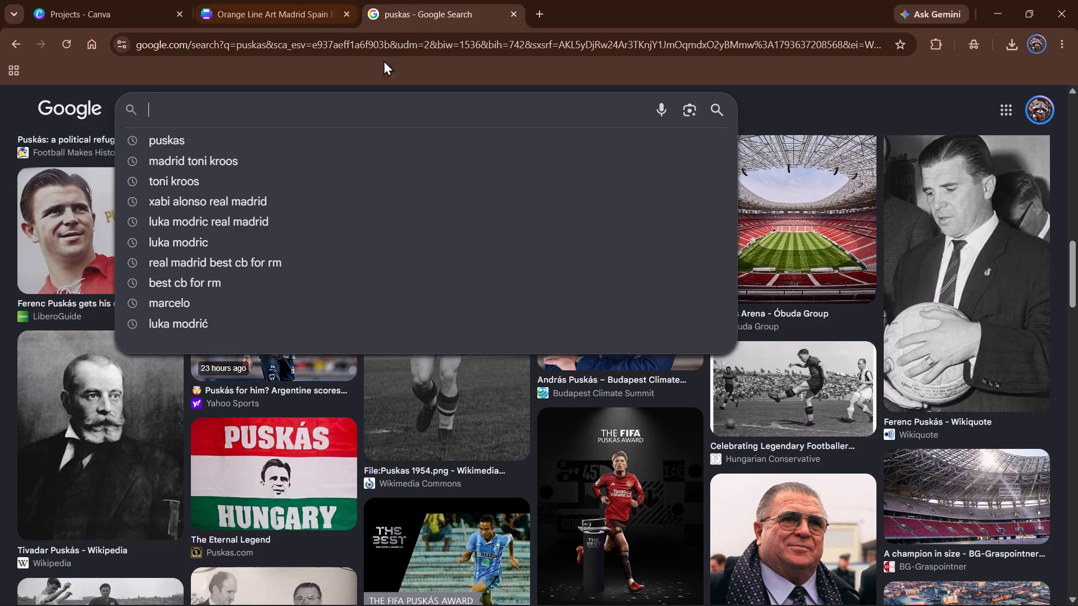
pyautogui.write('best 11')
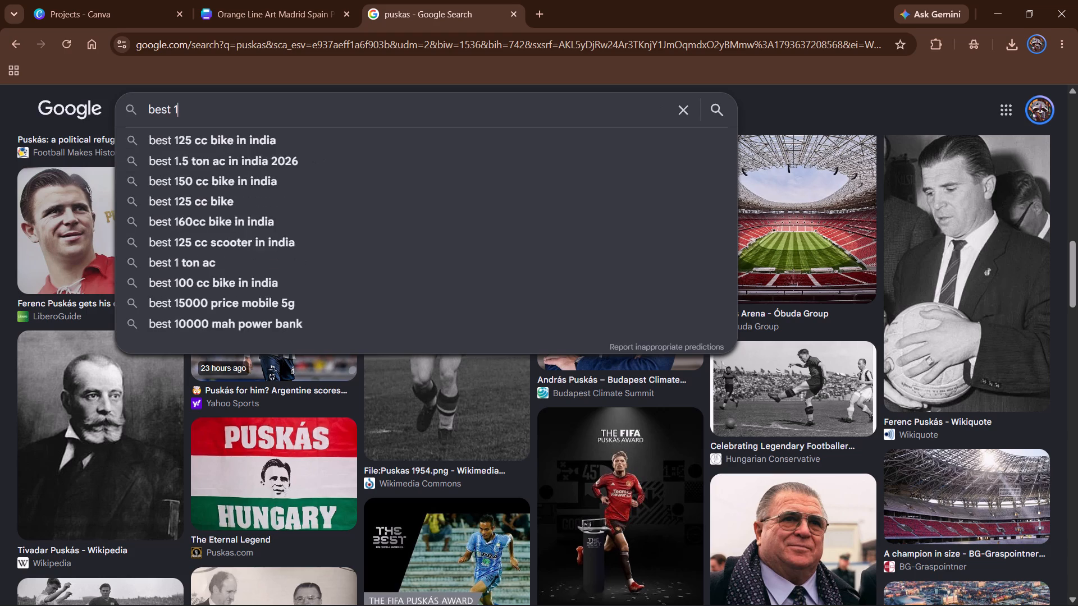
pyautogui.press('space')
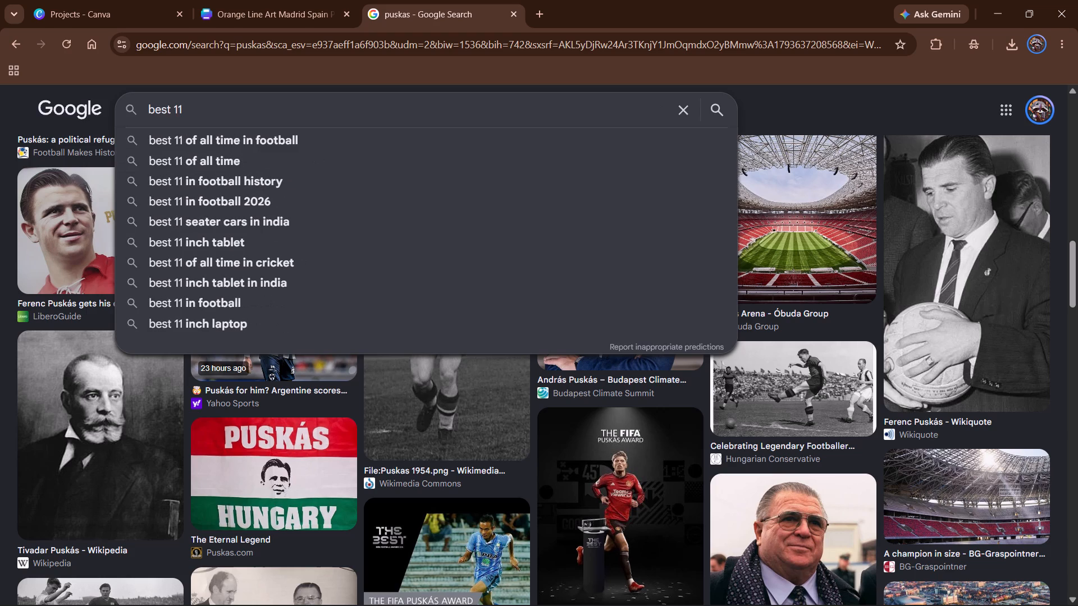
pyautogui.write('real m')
pyautogui.click(330, 136)
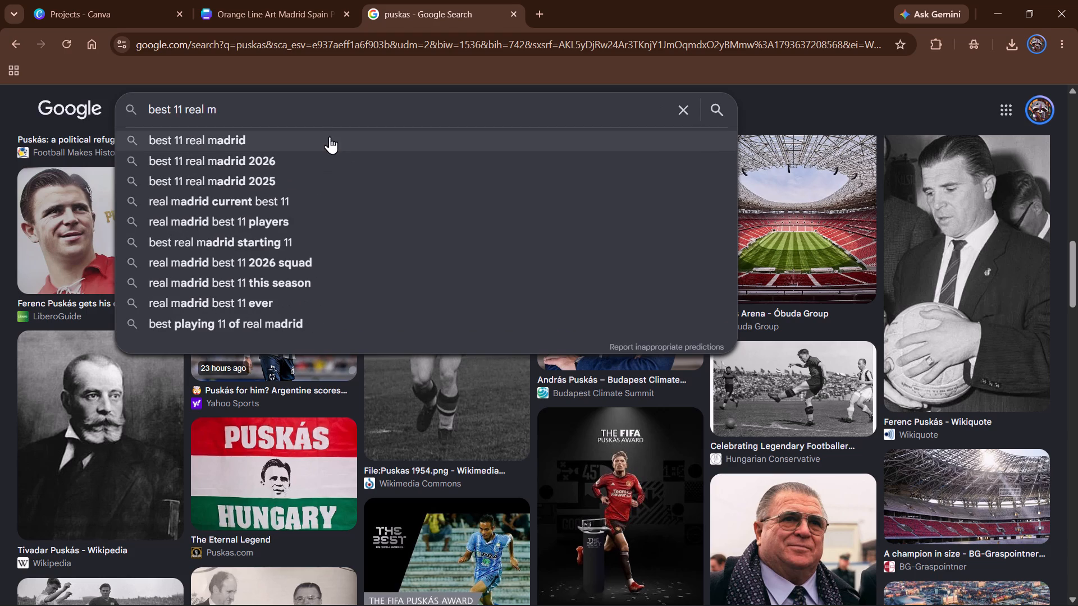
pyautogui.click(154, 362)
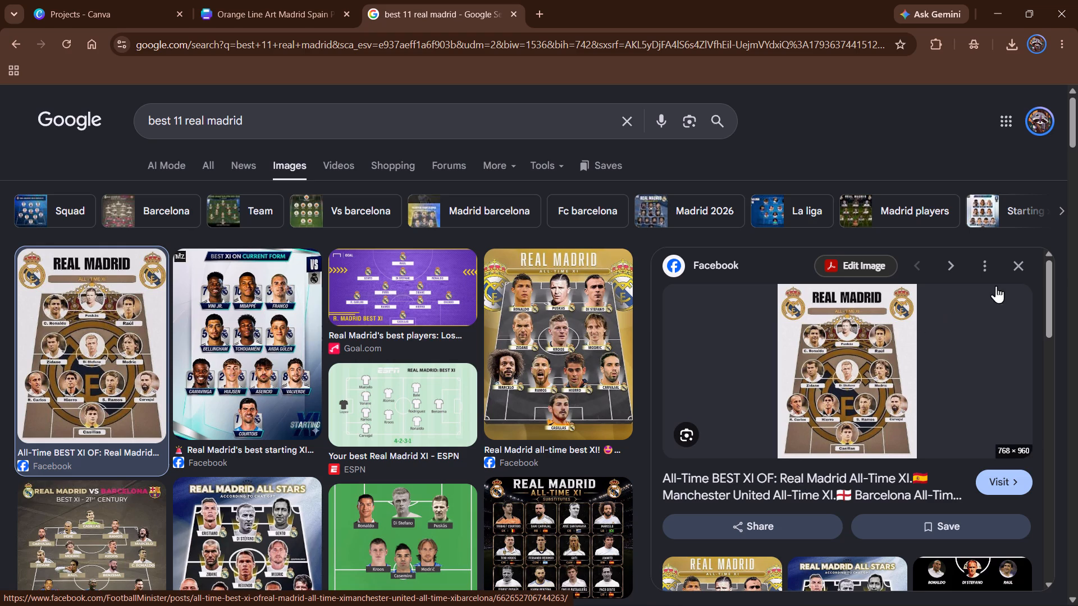
pyautogui.click(1010, 269)
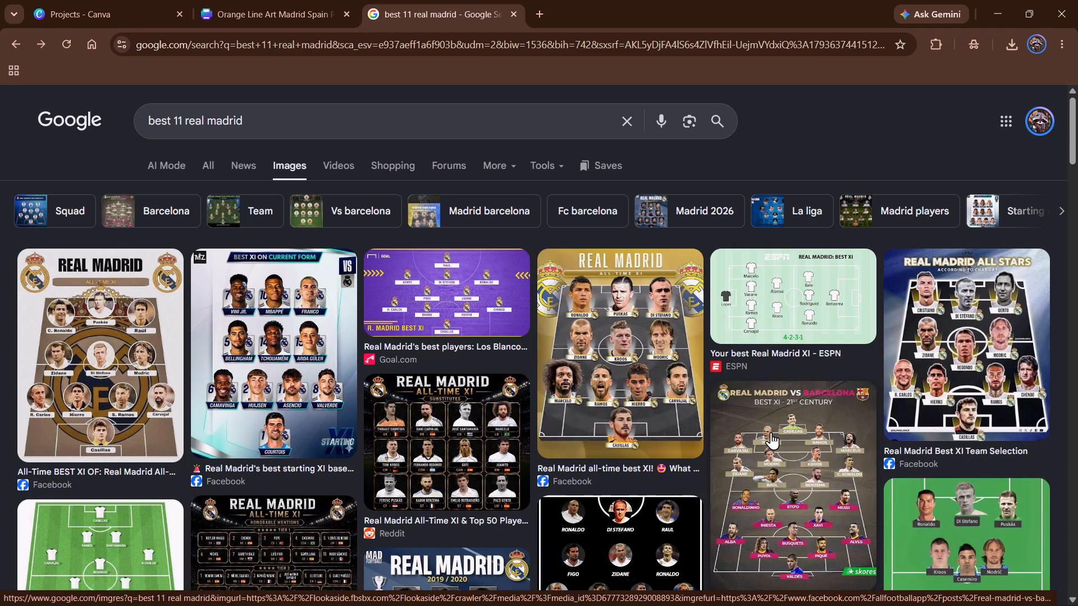
pyautogui.scroll(-1, 798, 377)
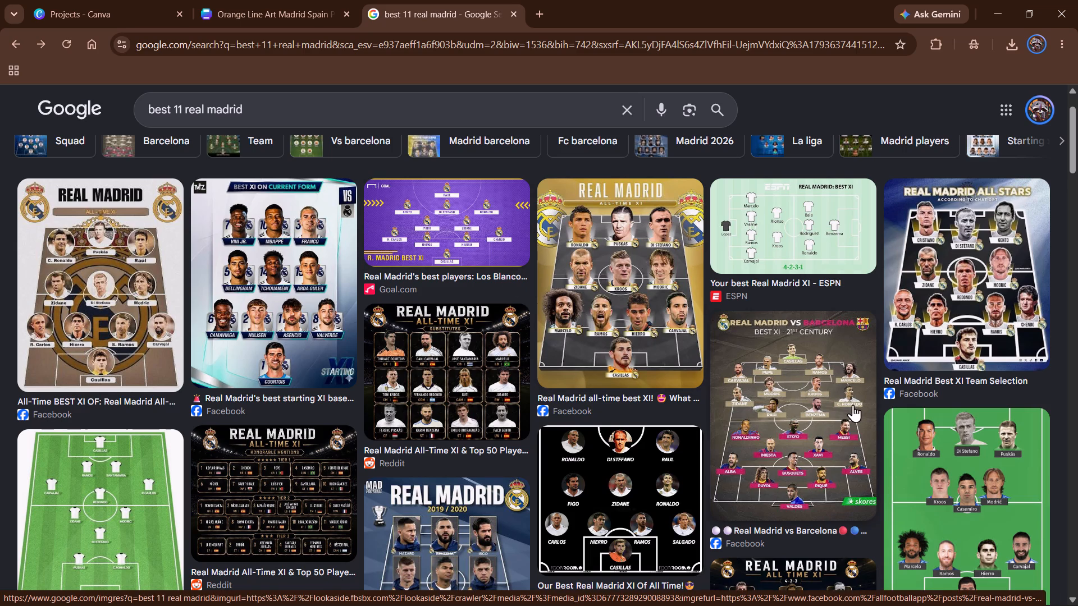
# Replace the best 11 real madrid query with an image search for cristiano ronaldo.
pyautogui.moveTo(334, 113); pyautogui.dragTo(138, 116)
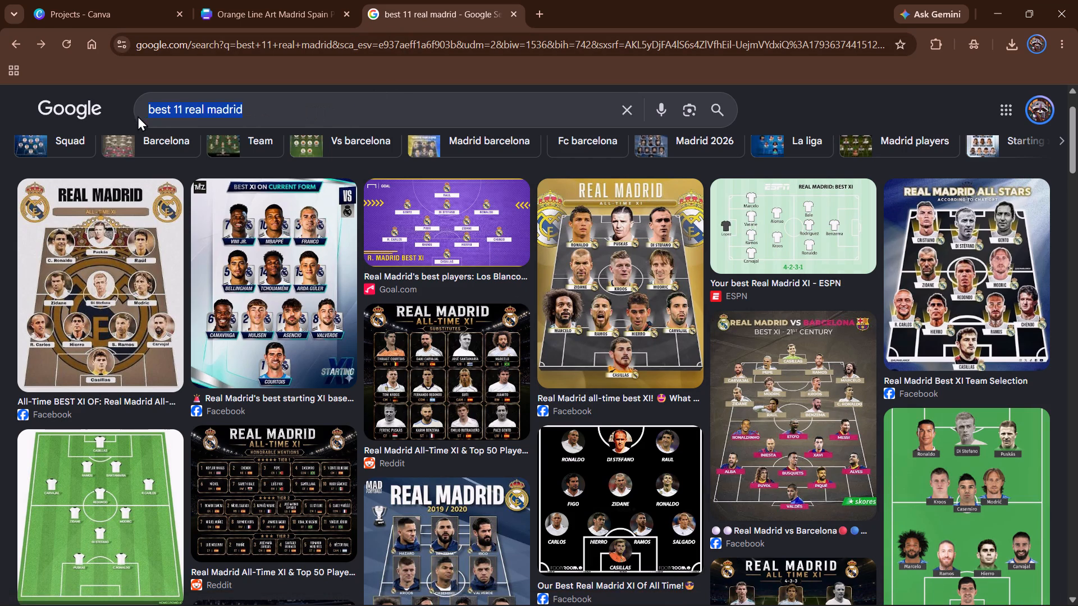
pyautogui.moveTo(138, 116); pyautogui.dragTo(131, 114)
pyautogui.press('BackSpace')
pyautogui.write('cri')
pyautogui.press('s')
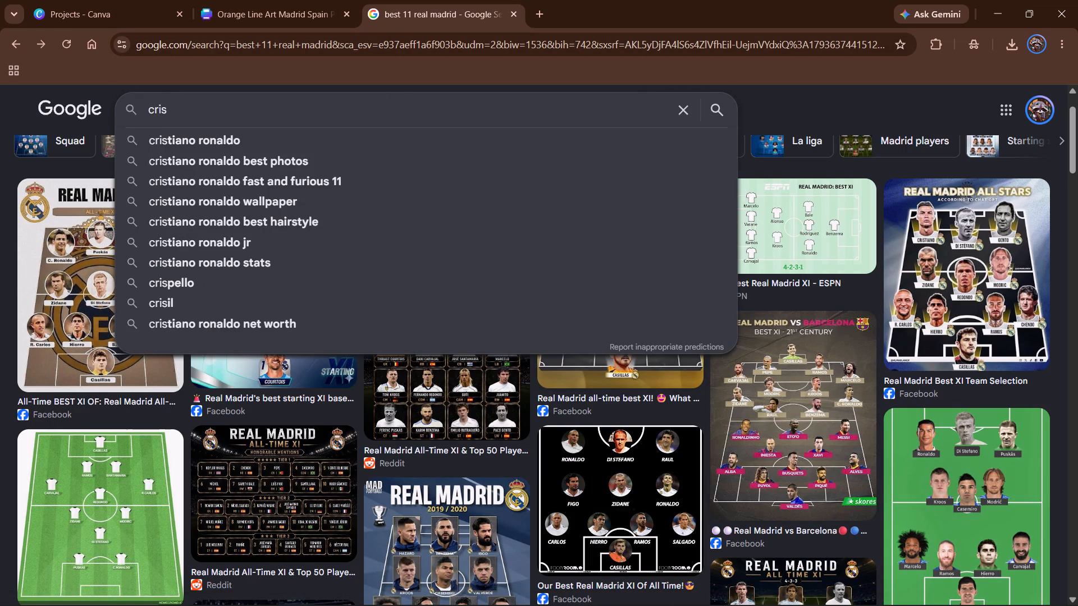
pyautogui.scroll(-2, 130, 117)
pyautogui.click(171, 146)
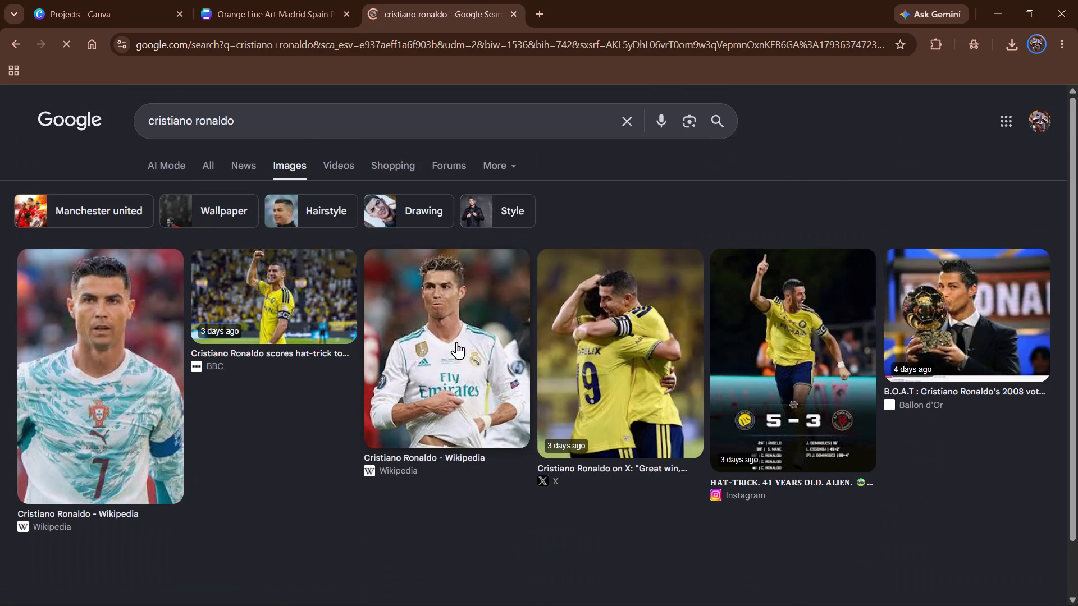
# Refine the image search to cristiano ronaldo rm.
pyautogui.click(378, 121)
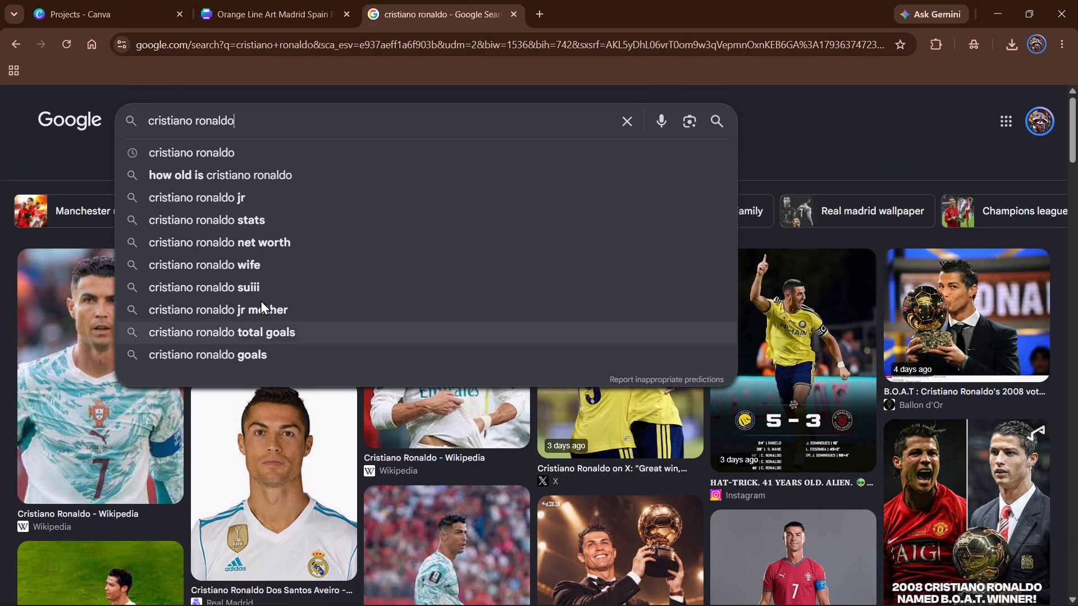
pyautogui.press('space')
pyautogui.write('rm')
pyautogui.press('Return')
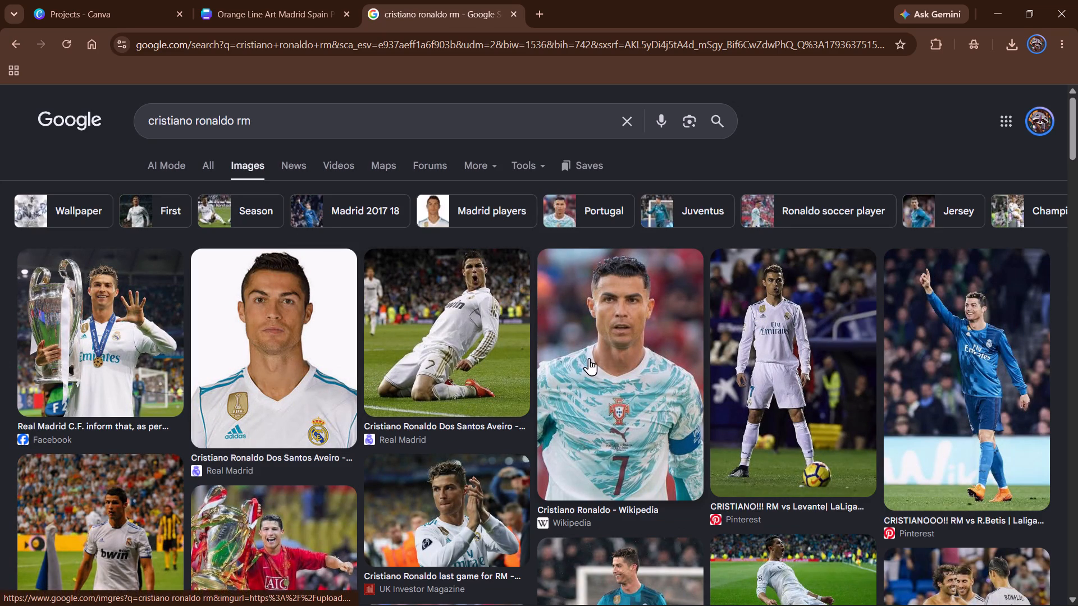
# Find the full-length photo of Ronaldo in the white Fly Emirates kit with the yellow-purple ball and save it to the computer.
pyautogui.scroll(-5, 568, 336)
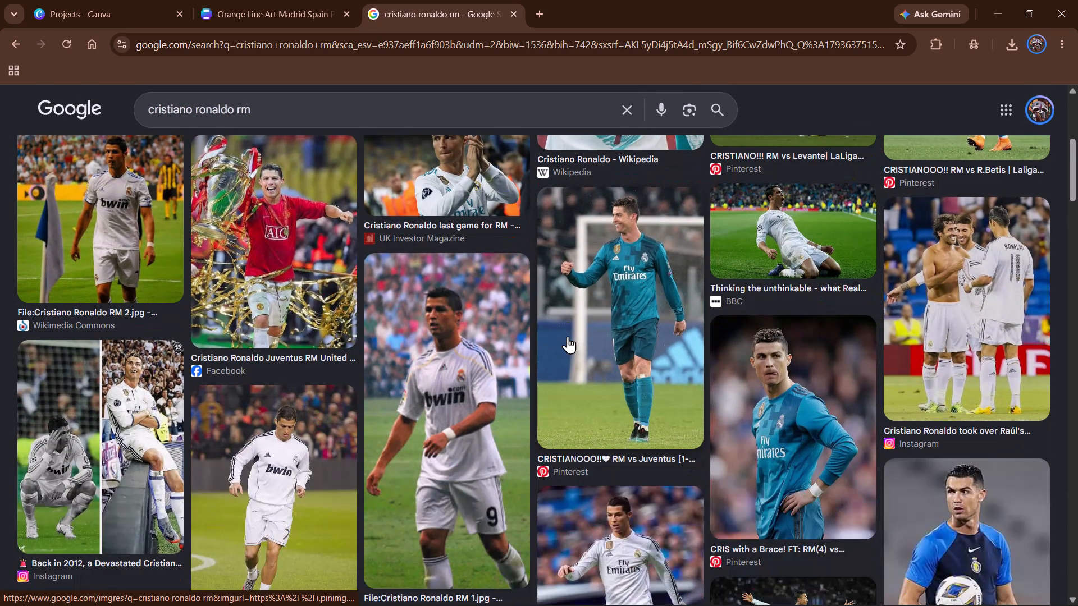
pyautogui.scroll(-4, 568, 336)
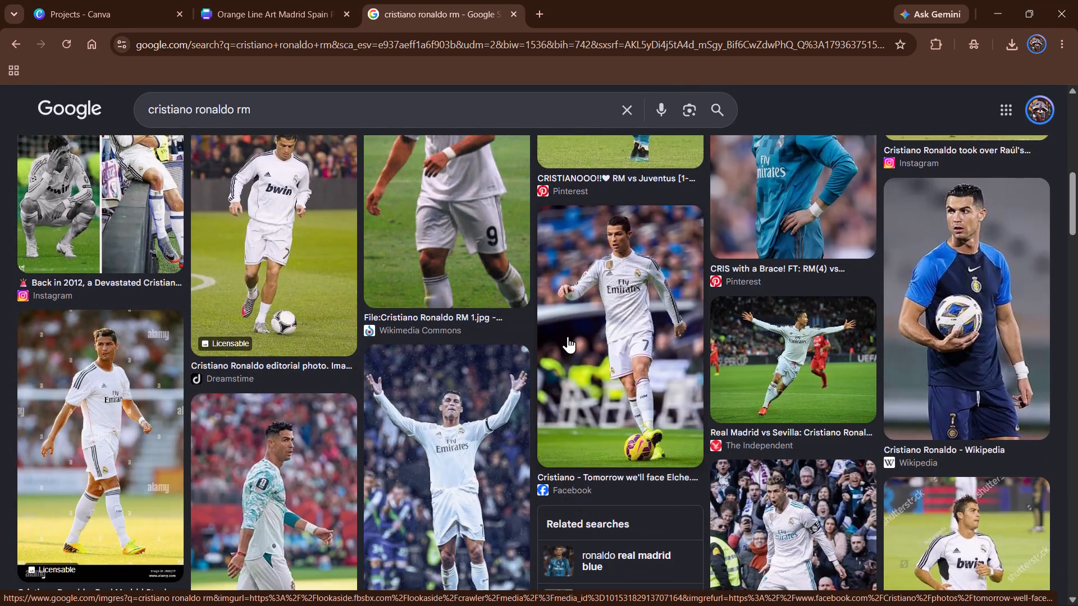
pyautogui.click(601, 338)
pyautogui.rightClick(814, 338)
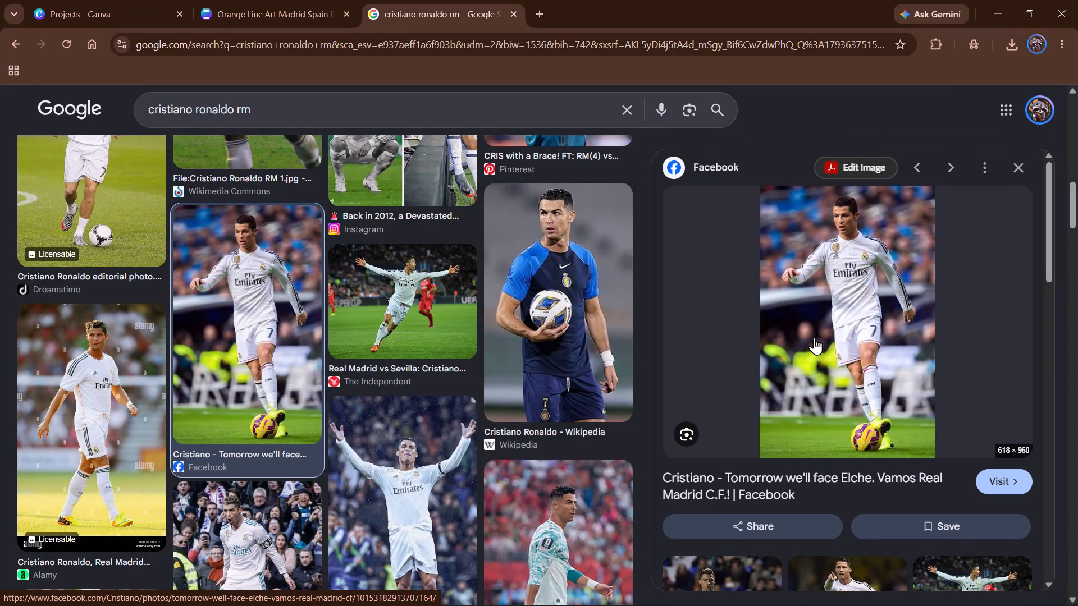
pyautogui.click(881, 469)
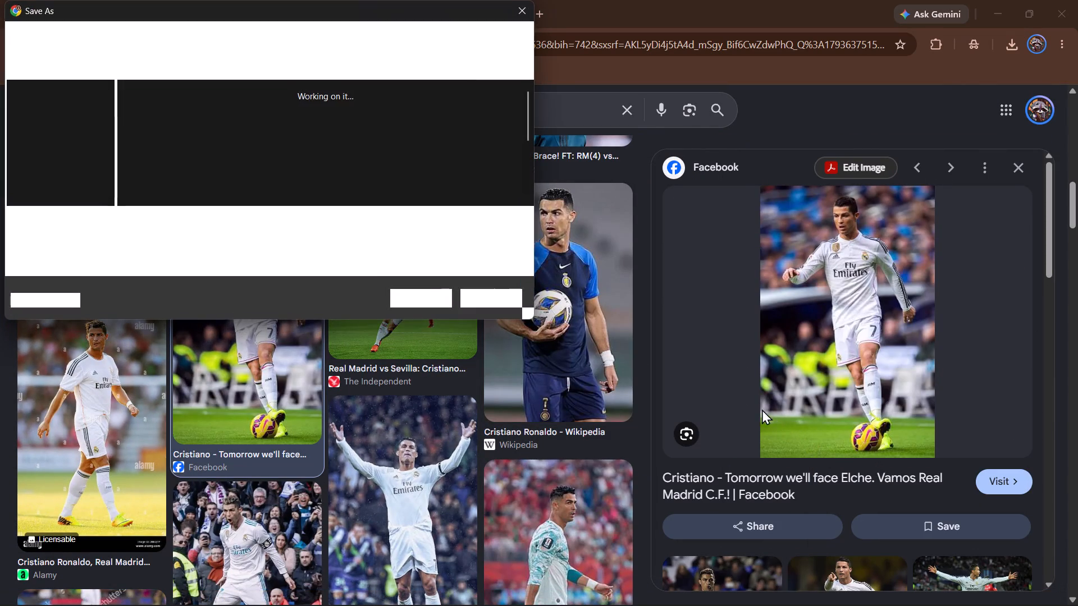
pyautogui.click(422, 296)
# Switch to the Canva poster, upload images (13).jpeg and place the Ronaldo photo on page 15.
pyautogui.click(310, 0)
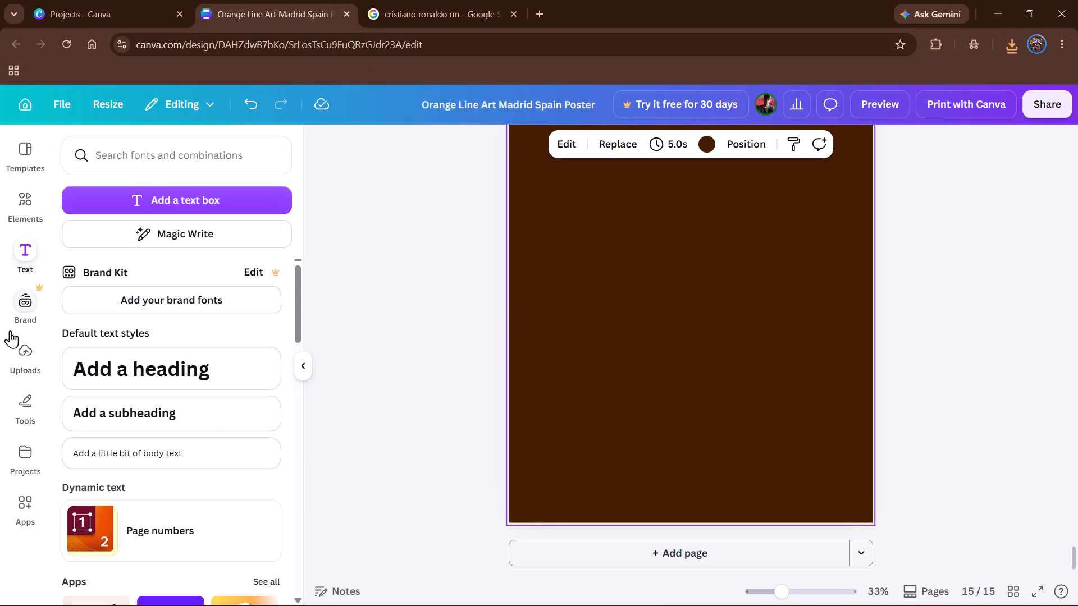
pyautogui.click(35, 360)
pyautogui.click(220, 205)
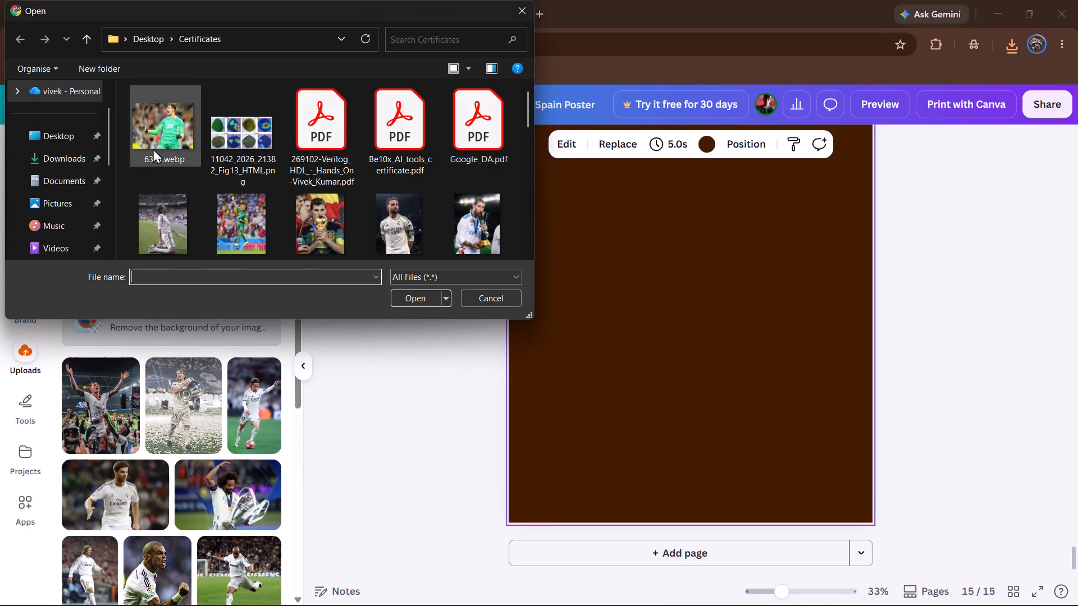
pyautogui.scroll(-3, 311, 207)
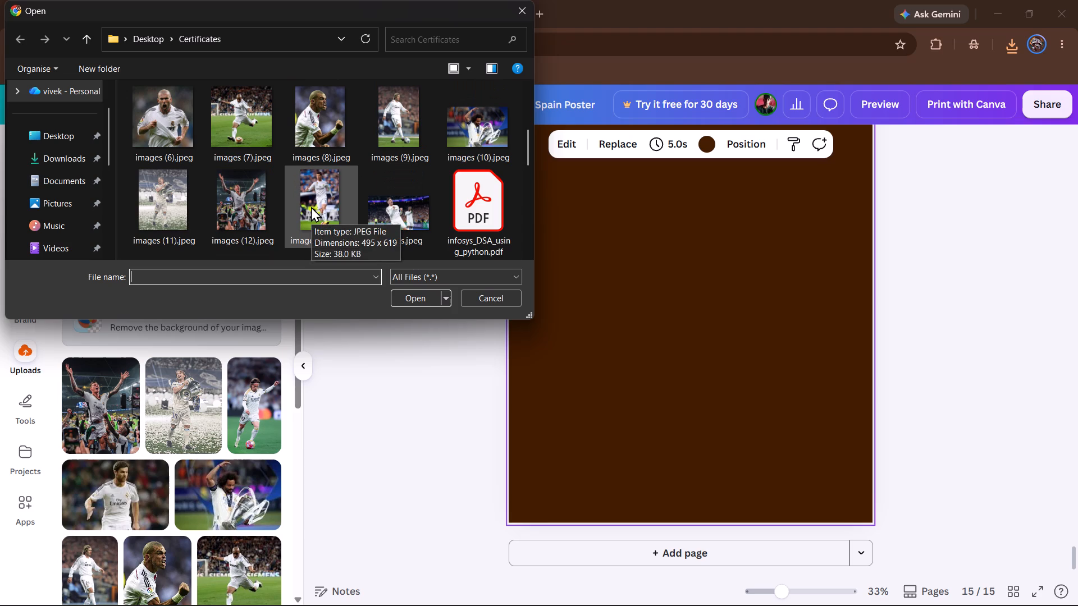
pyautogui.scroll(-2, 311, 206)
pyautogui.scroll(2, 293, 205)
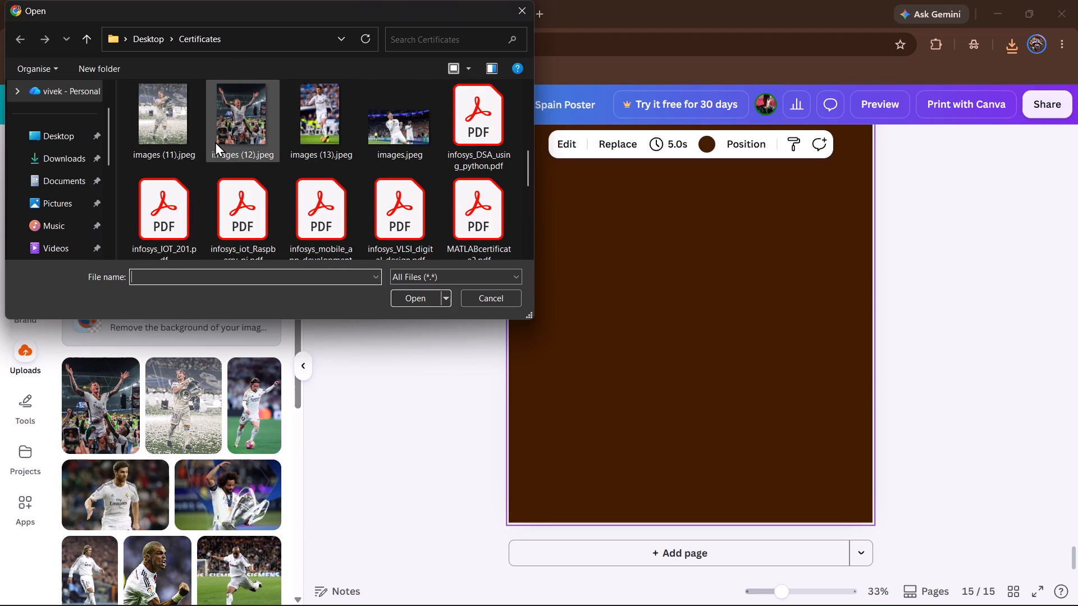
pyautogui.click(321, 117)
pyautogui.click(417, 299)
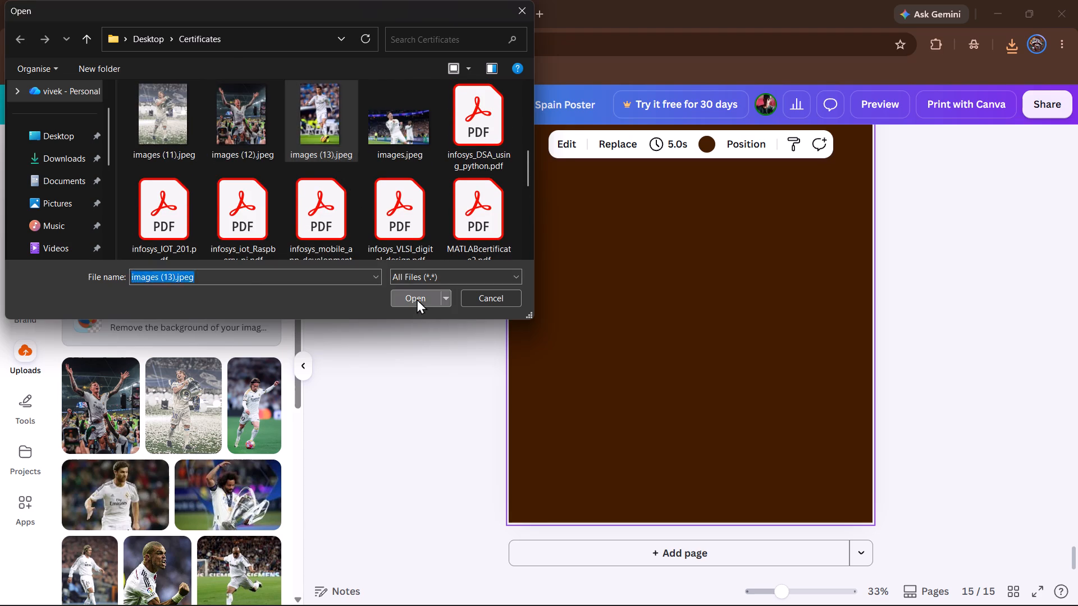
pyautogui.click(103, 401)
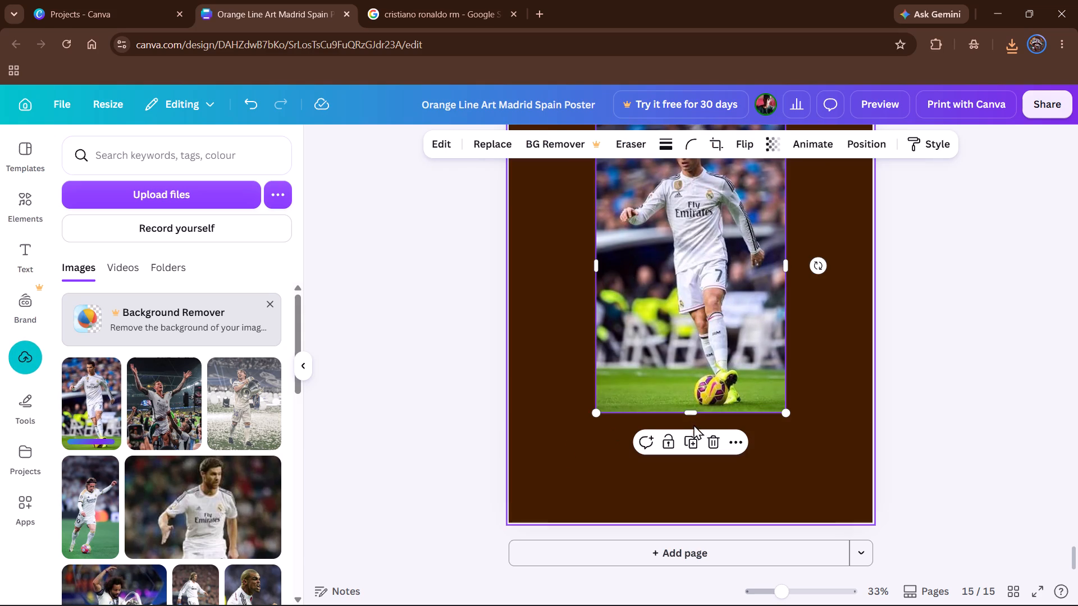
# Stretch the Ronaldo photo's lower edge to a height of about 46.7 and move the photo up the page.
pyautogui.moveTo(693, 411); pyautogui.dragTo(693, 517)
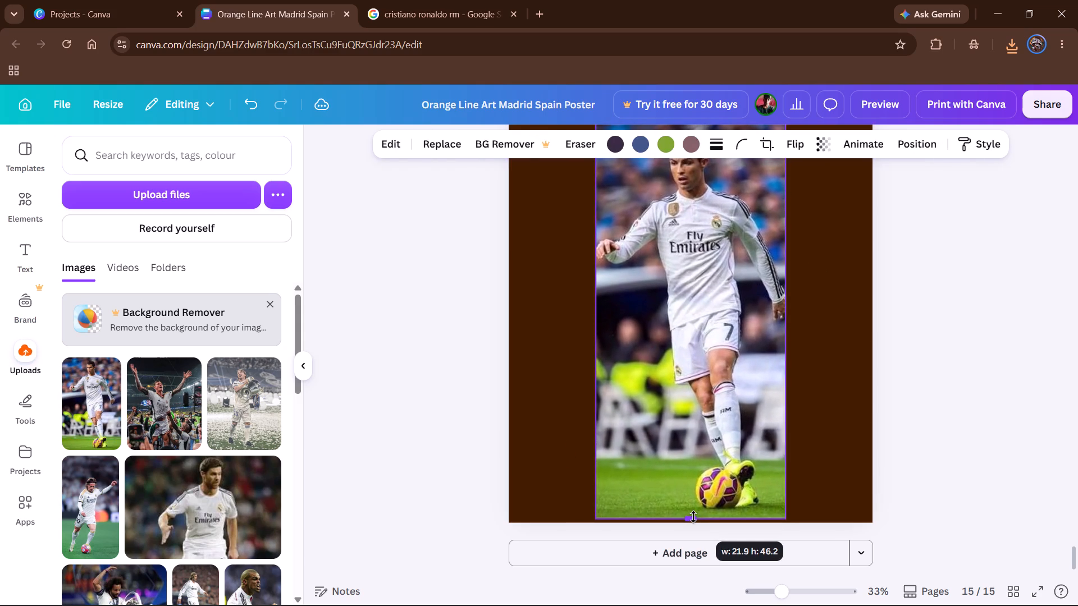
pyautogui.moveTo(693, 517); pyautogui.dragTo(693, 520)
pyautogui.scroll(2, 719, 386)
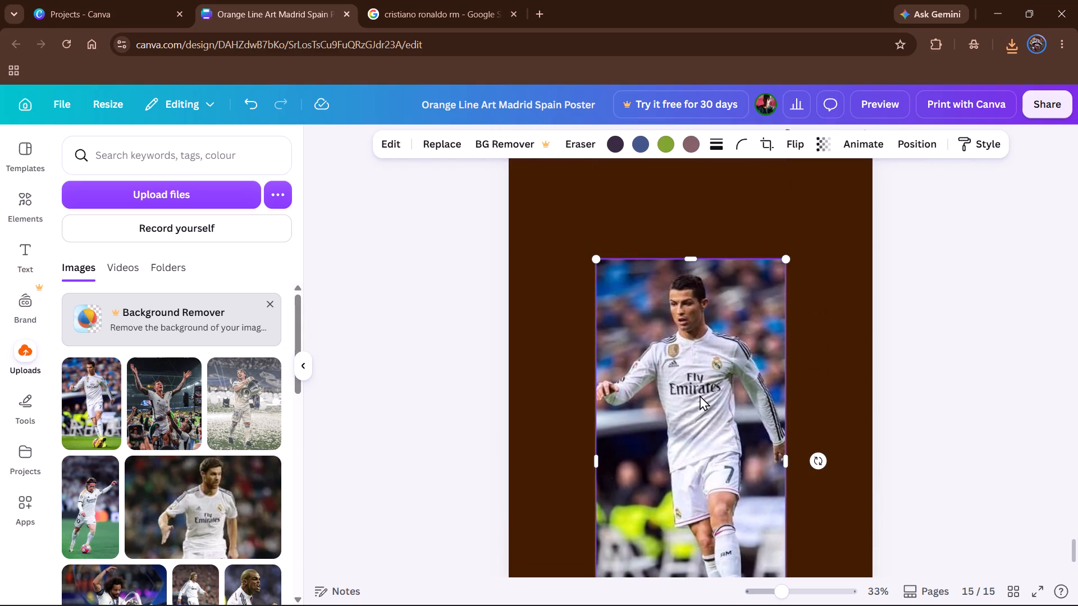
pyautogui.moveTo(700, 395); pyautogui.dragTo(701, 298)
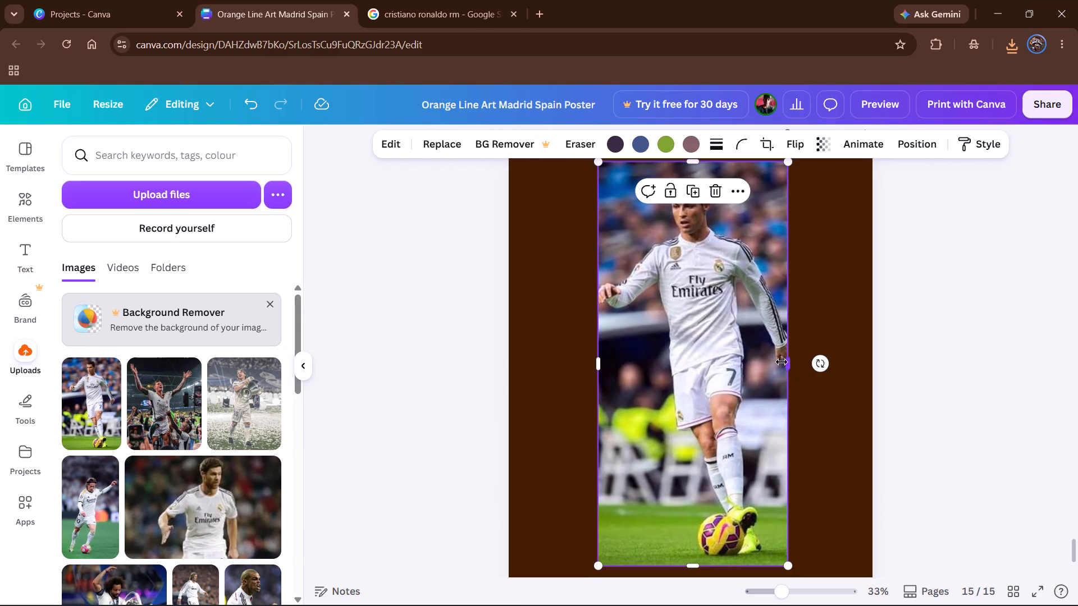
# Shift the Ronaldo photo and widen it from both sides until it spans nearly the full width of page 15.
pyautogui.click(782, 362)
pyautogui.moveTo(787, 362); pyautogui.dragTo(829, 369)
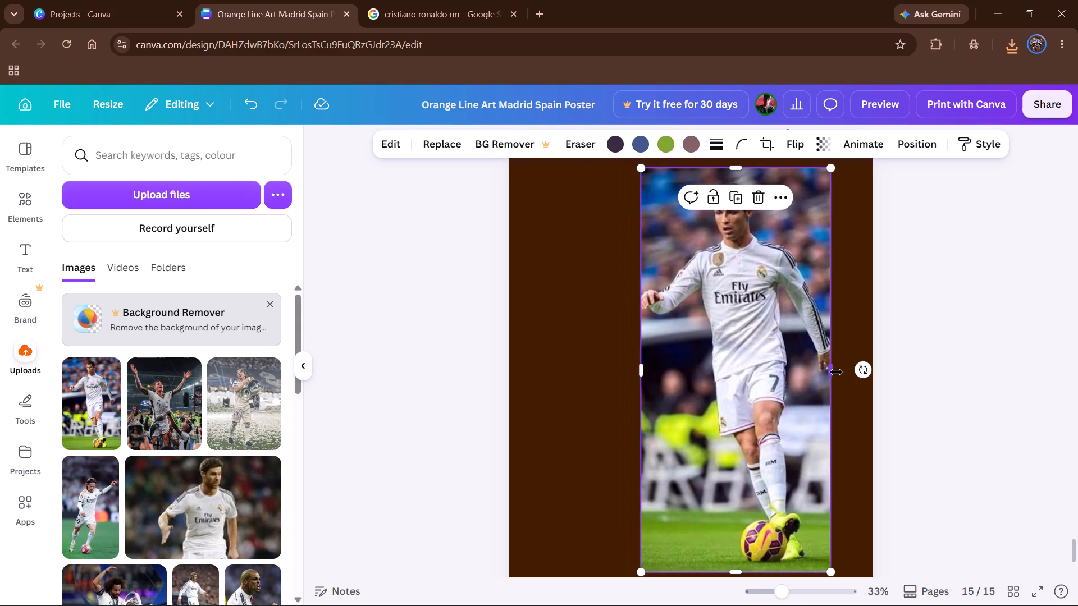
pyautogui.moveTo(661, 370); pyautogui.dragTo(626, 369)
pyautogui.moveTo(607, 370); pyautogui.dragTo(515, 369)
pyautogui.moveTo(800, 368); pyautogui.dragTo(862, 378)
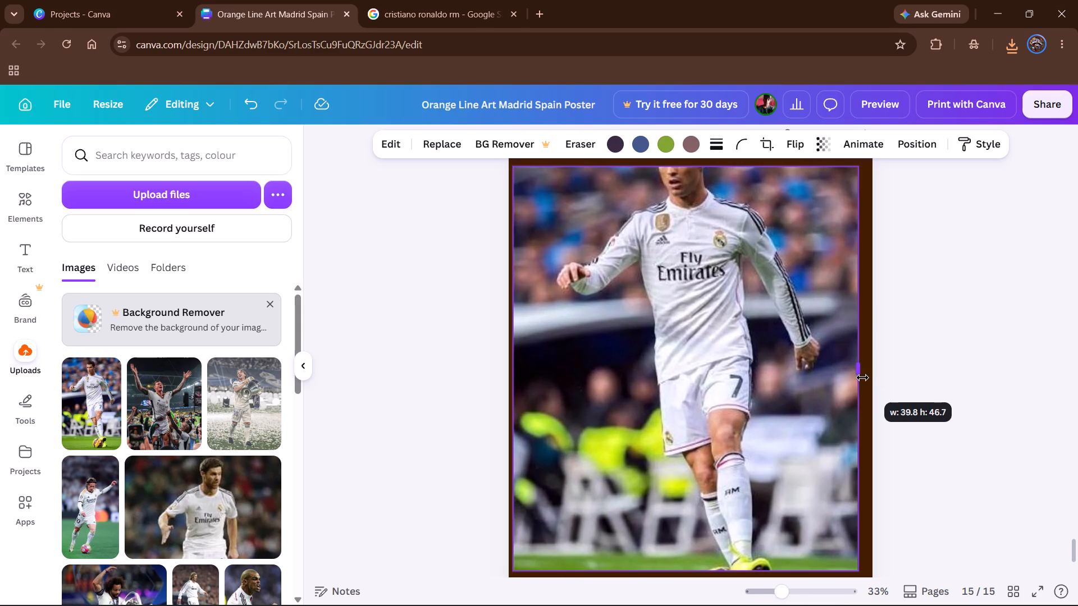
pyautogui.moveTo(862, 378); pyautogui.dragTo(869, 378)
# Reposition the Ronaldo photo and extend its top, bottom and side edges so it covers all of page 15.
pyautogui.scroll(3, 719, 392)
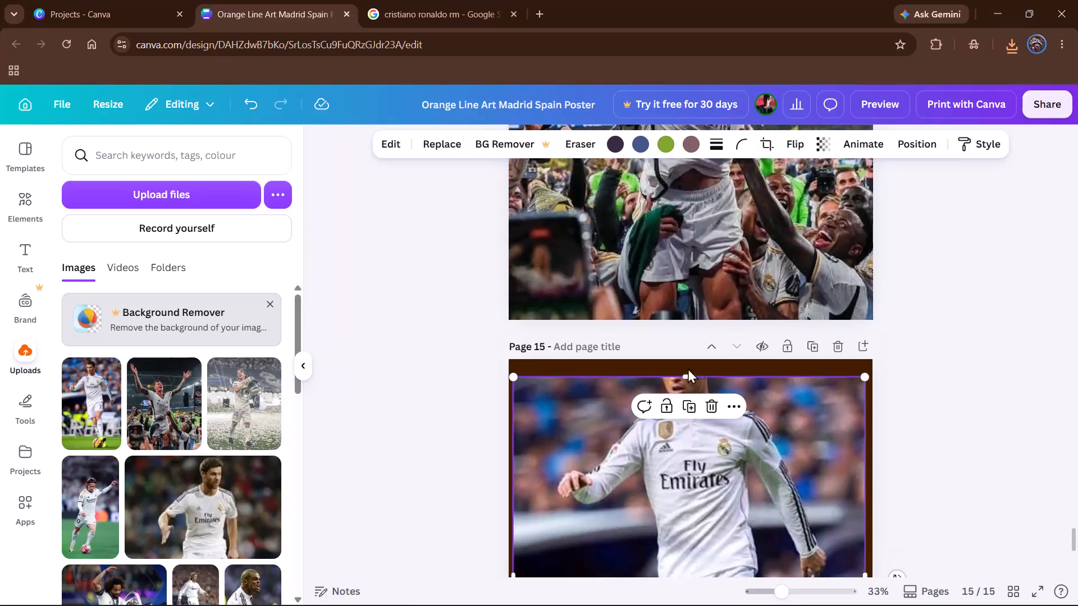
pyautogui.moveTo(685, 376); pyautogui.dragTo(688, 360)
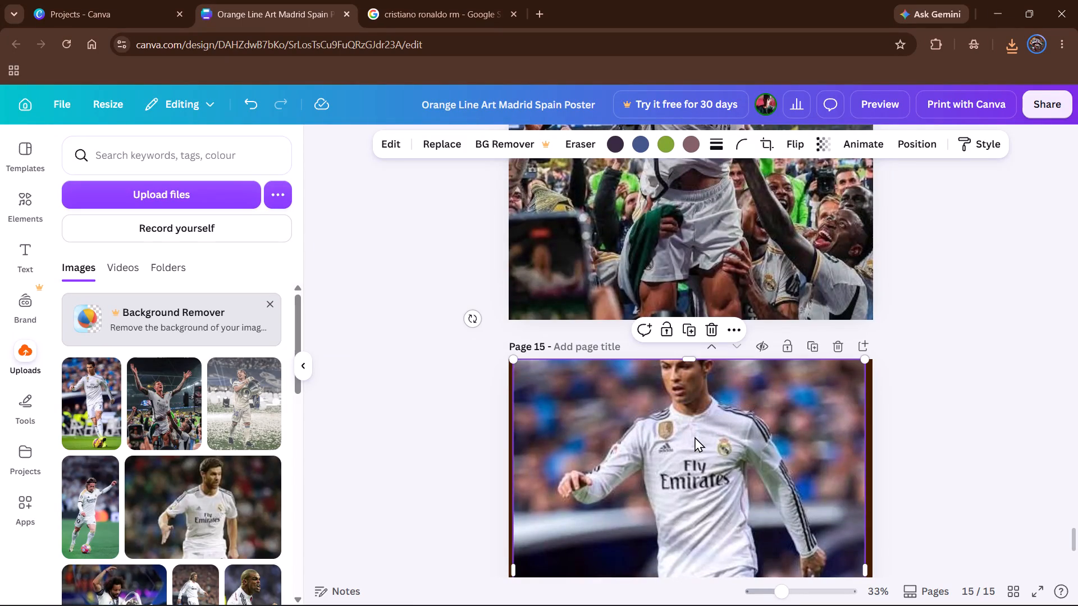
pyautogui.moveTo(696, 437); pyautogui.dragTo(698, 484)
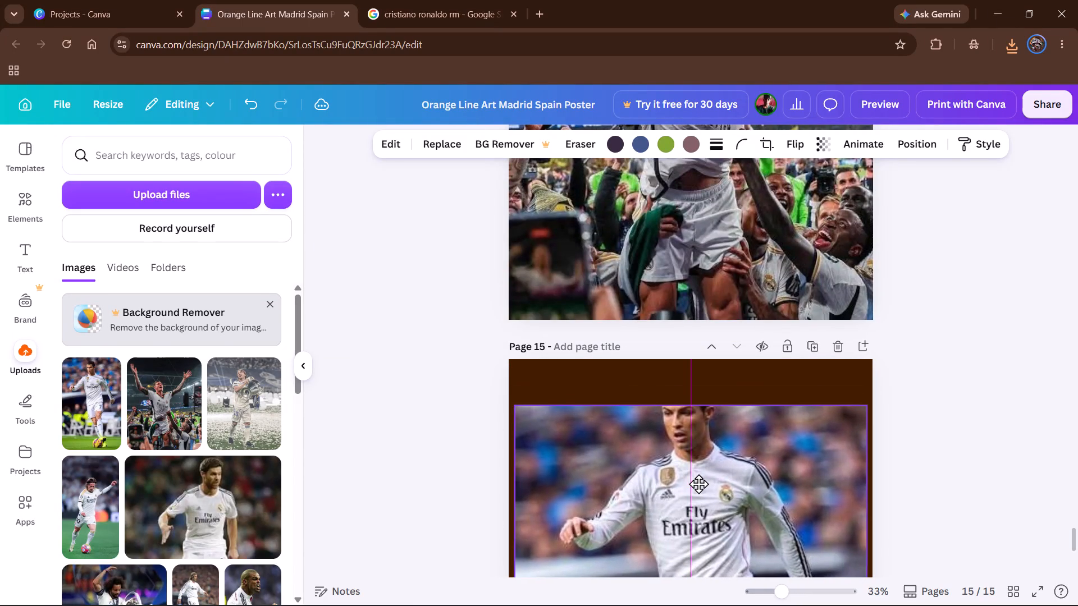
pyautogui.moveTo(698, 484); pyautogui.dragTo(697, 488)
pyautogui.moveTo(693, 413); pyautogui.dragTo(691, 362)
pyautogui.scroll(-5, 691, 368)
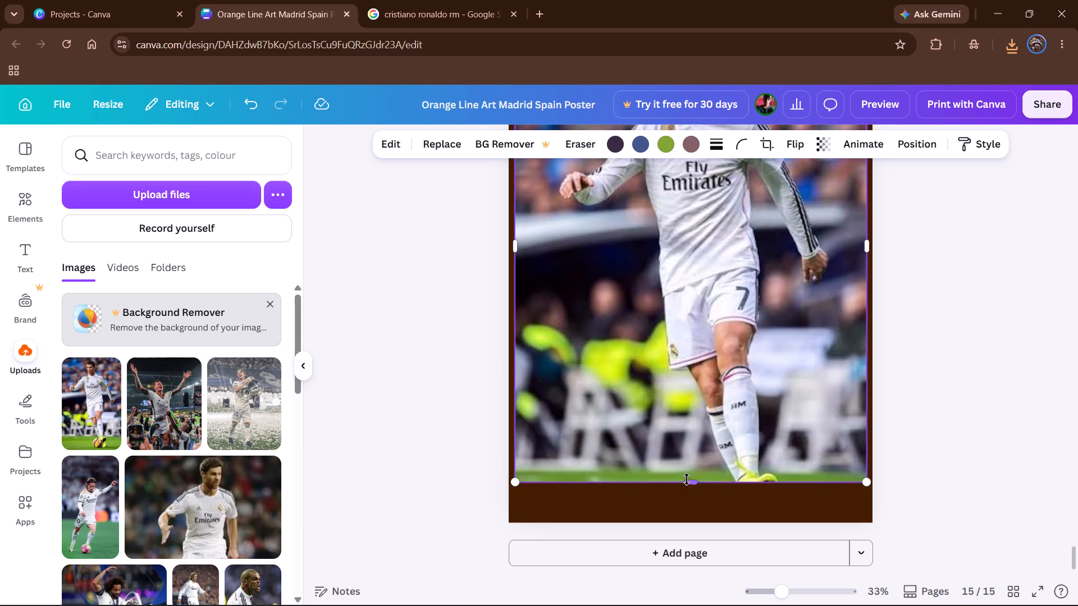
pyautogui.moveTo(687, 479); pyautogui.dragTo(687, 520)
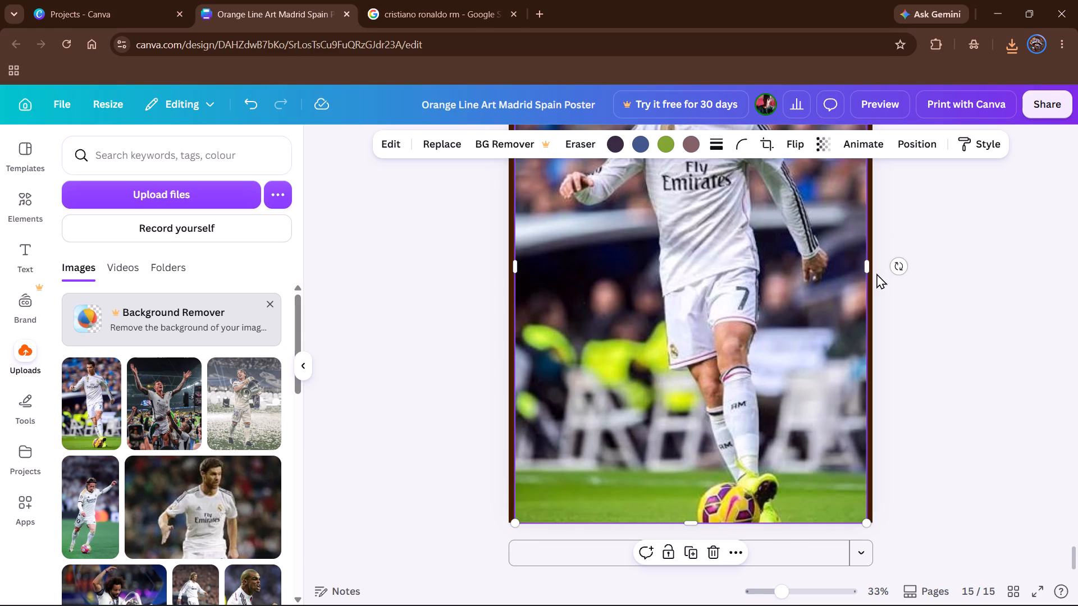
pyautogui.moveTo(866, 268); pyautogui.dragTo(871, 268)
pyautogui.moveTo(515, 264); pyautogui.dragTo(508, 266)
# Extend the Ronaldo photo's height slightly and recentre it vertically so it runs just past the page's top and bottom edges.
pyautogui.scroll(4, 610, 334)
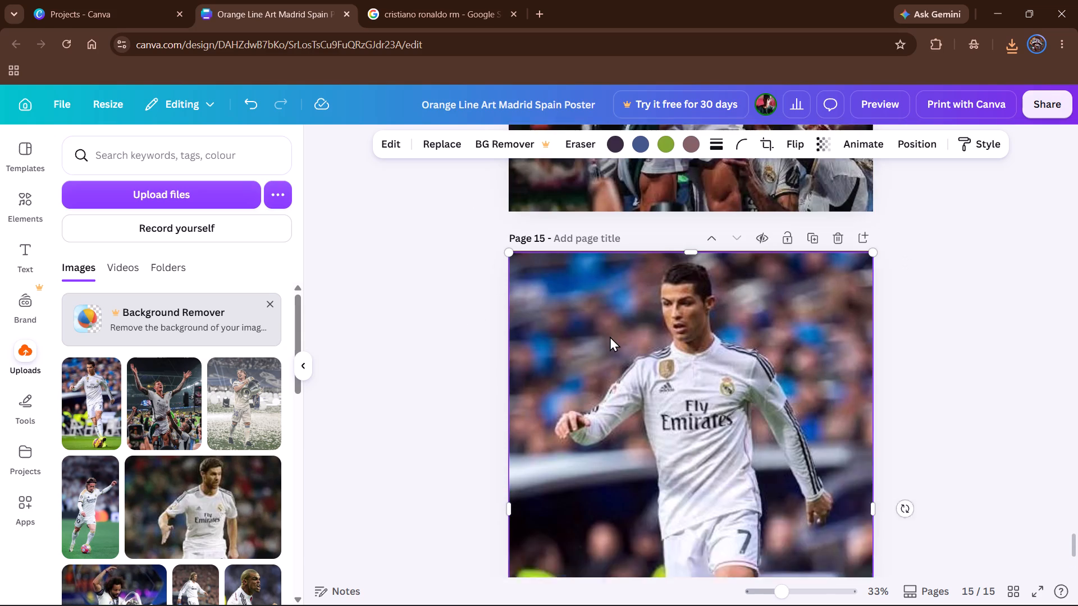
pyautogui.scroll(-4, 610, 336)
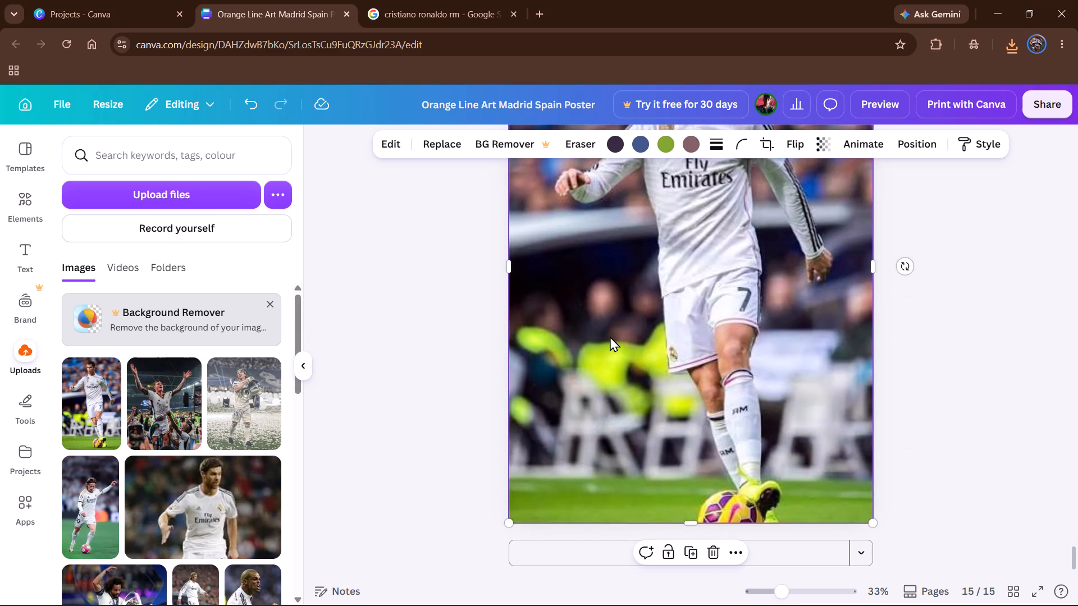
pyautogui.moveTo(607, 392); pyautogui.dragTo(607, 373)
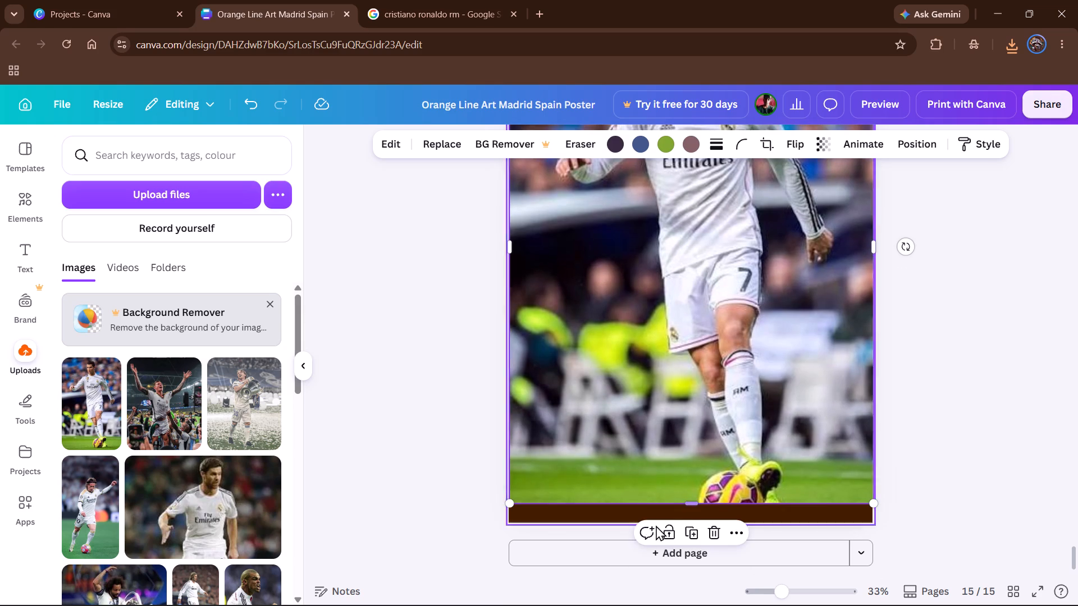
pyautogui.moveTo(687, 506); pyautogui.dragTo(689, 525)
pyautogui.scroll(3, 689, 472)
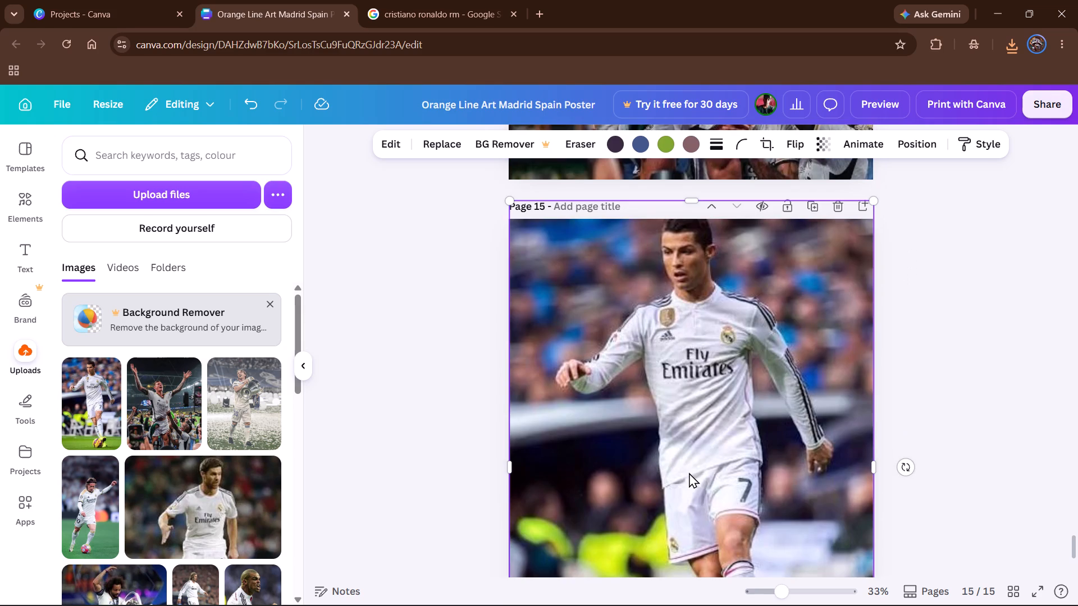
pyautogui.moveTo(688, 446); pyautogui.dragTo(688, 455)
pyautogui.scroll(-1, 687, 449)
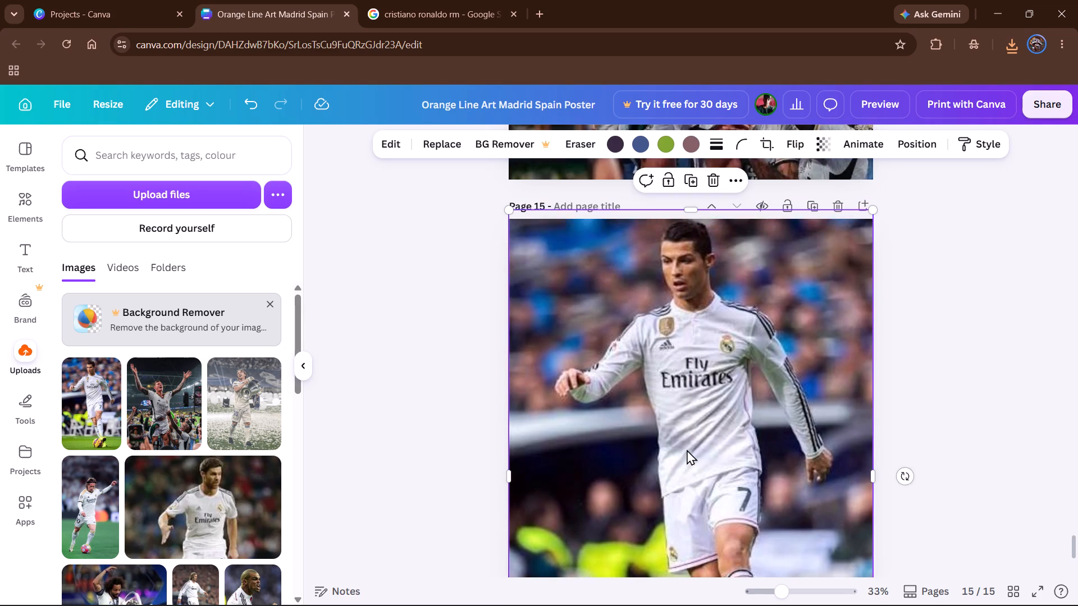
pyautogui.scroll(-4, 687, 449)
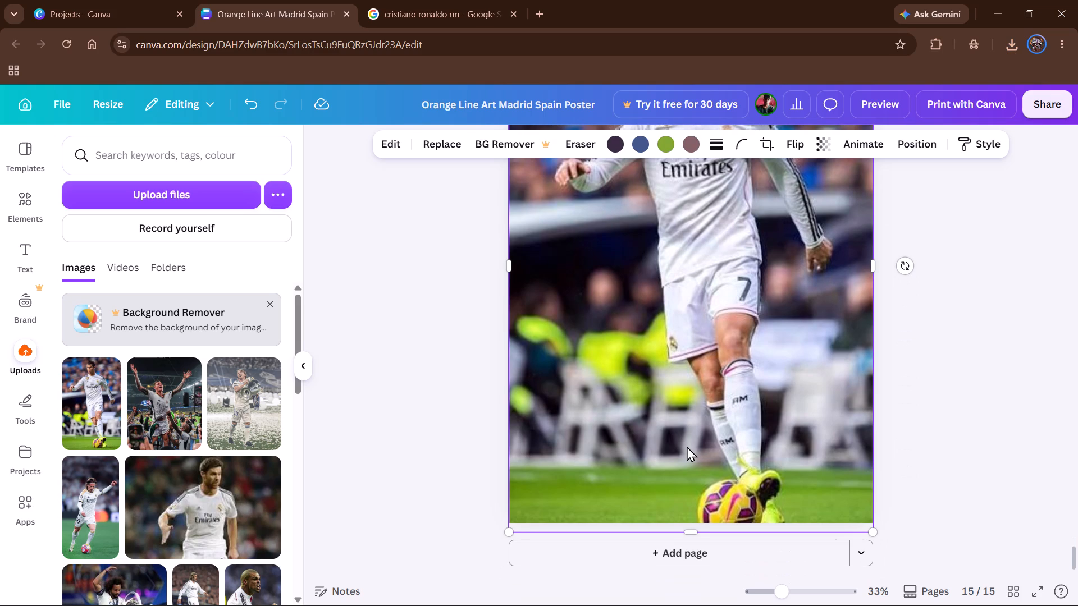
pyautogui.scroll(2, 696, 396)
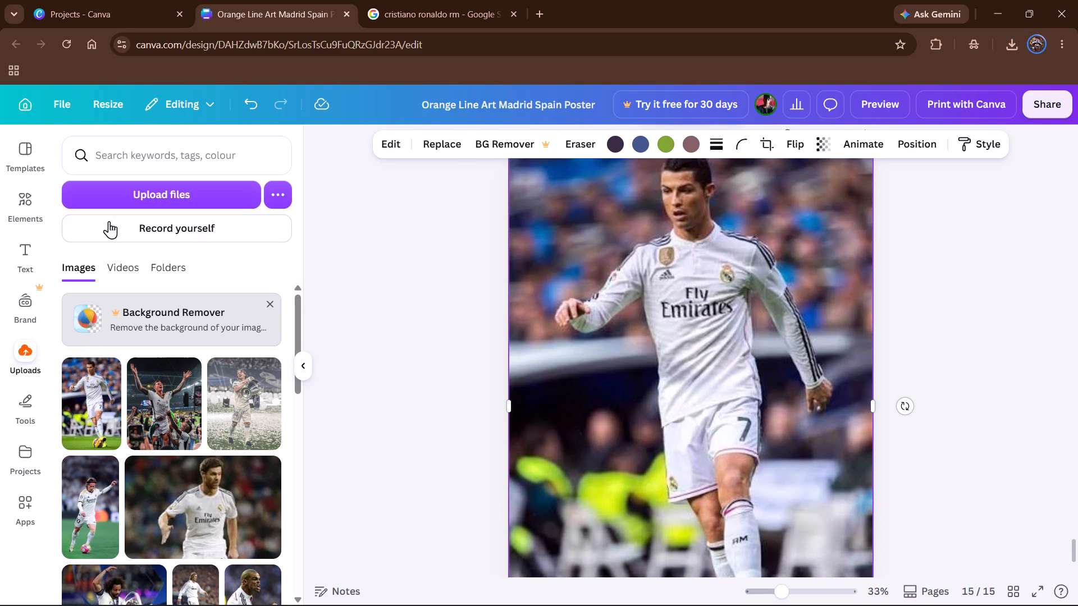
# Add a text box reading CRISTIANO over the photo on page 15.
pyautogui.click(22, 248)
pyautogui.click(214, 204)
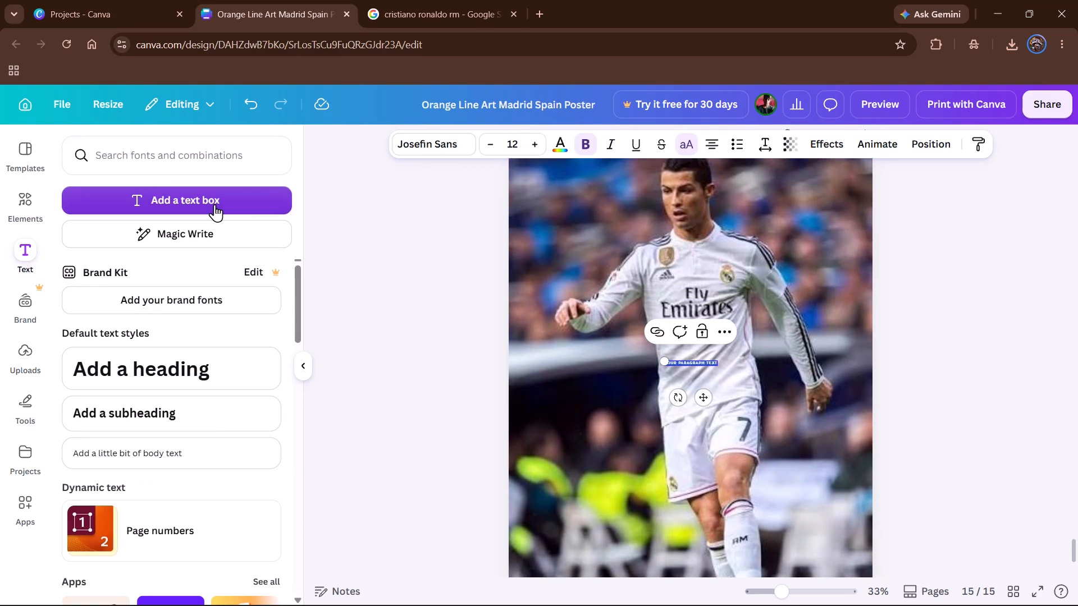
pyautogui.write('crist')
pyautogui.write('iano')
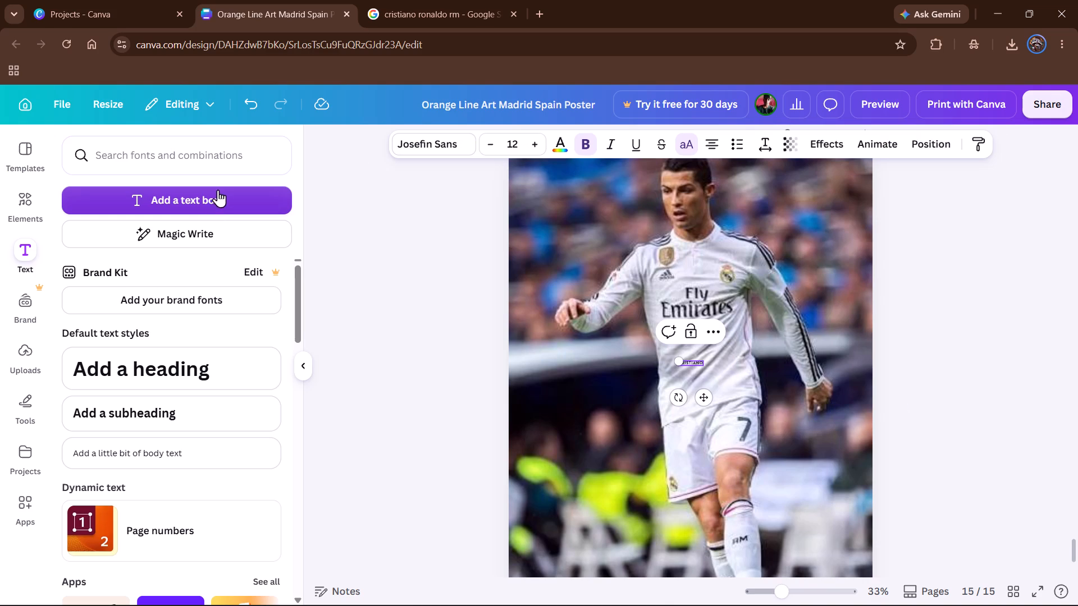
# Increase the CRISTIANO text's font size to 35.
pyautogui.doubleClick(535, 139)
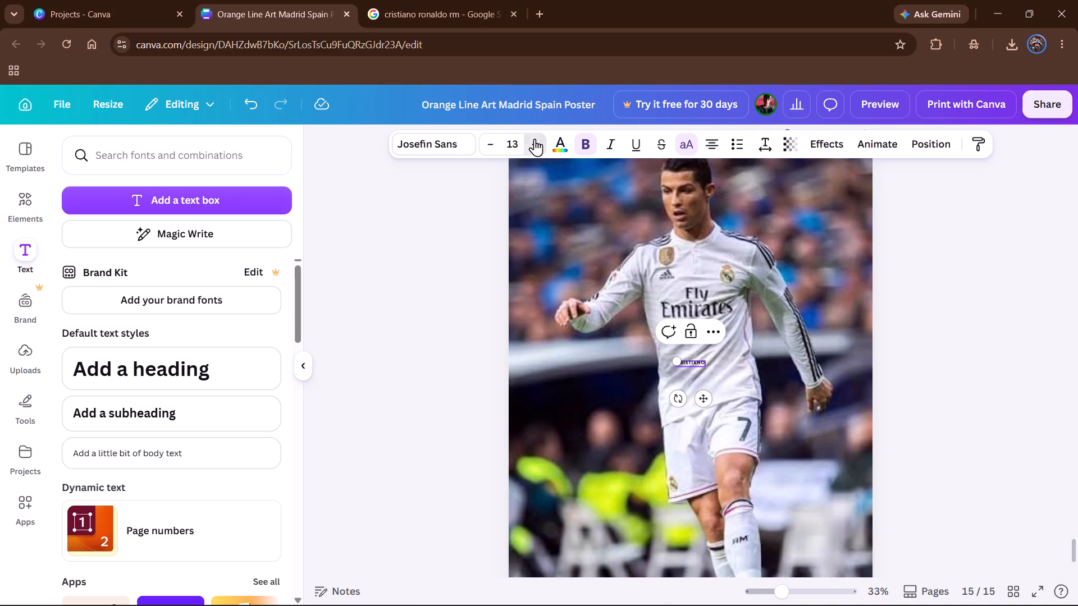
pyautogui.tripleClick(535, 139)
pyautogui.tripleClick(535, 139)
pyautogui.tripleClick(535, 138)
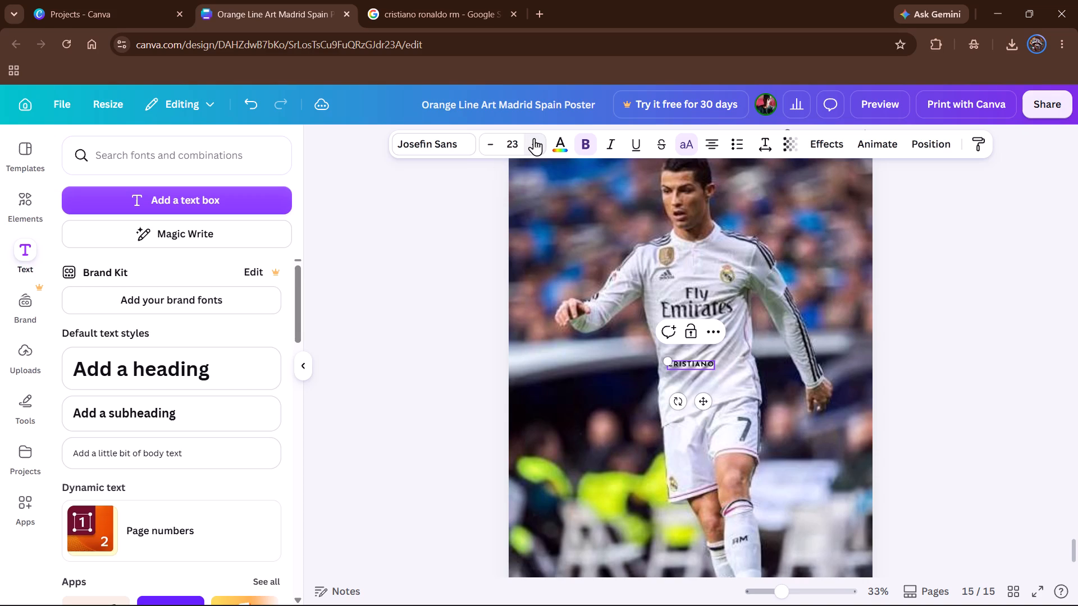
pyautogui.click(534, 138)
pyautogui.tripleClick(534, 138)
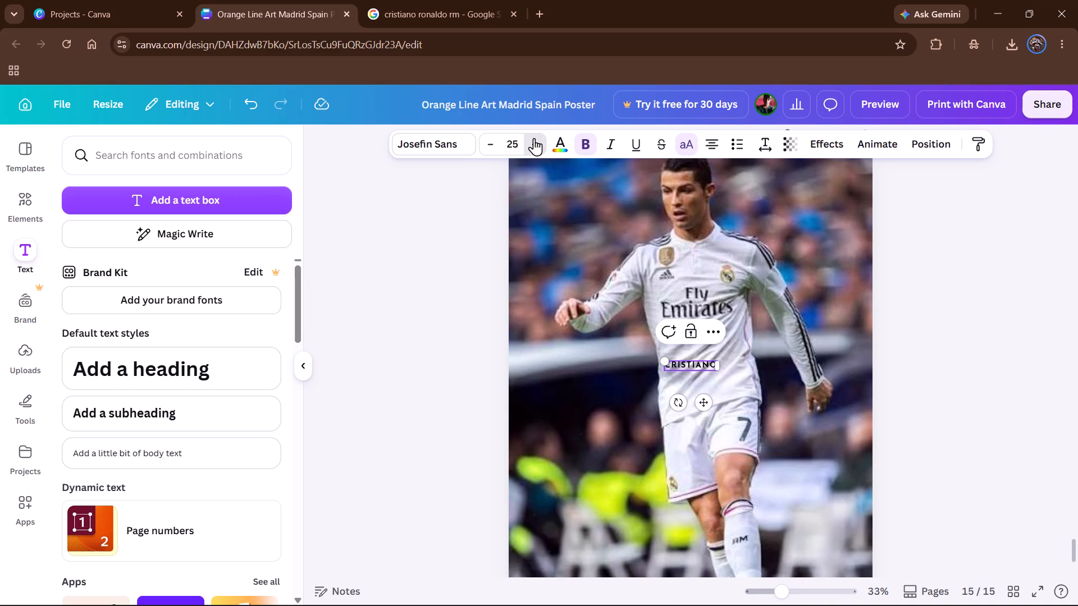
pyautogui.tripleClick(534, 138)
pyautogui.tripleClick(534, 138)
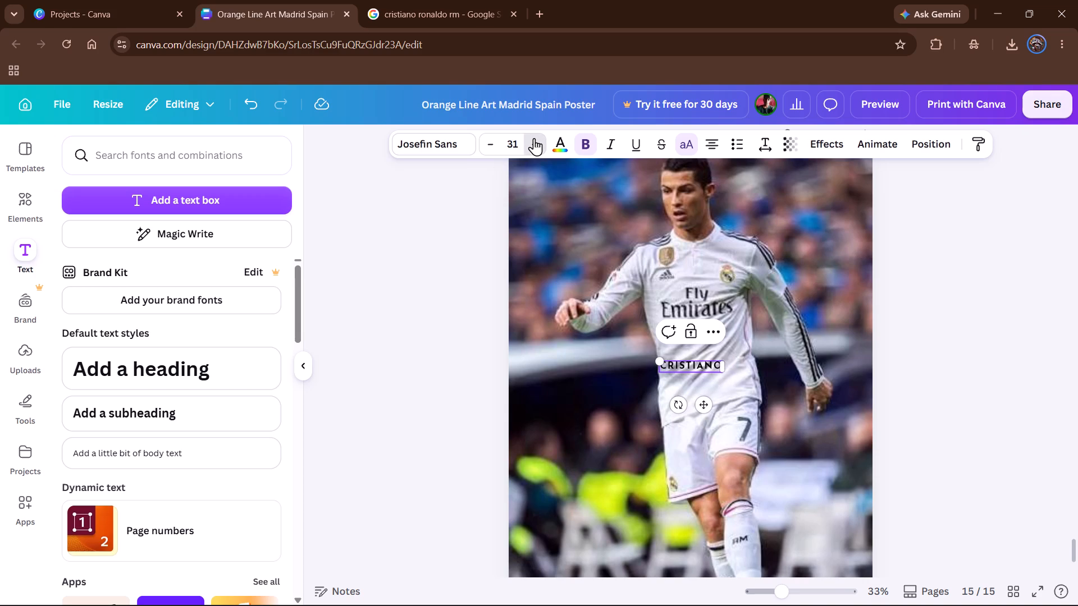
pyautogui.doubleClick(534, 138)
# Recolour the whole CRISTIANO text on page 15 in the design's grey-brown text colour.
pyautogui.scroll(1, 747, 378)
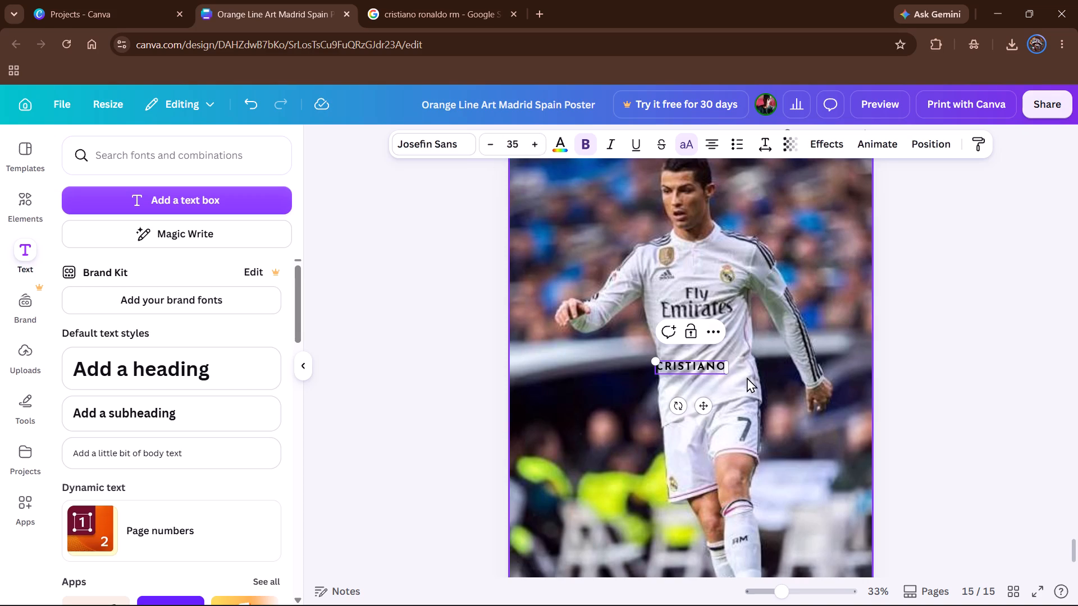
pyautogui.click(565, 144)
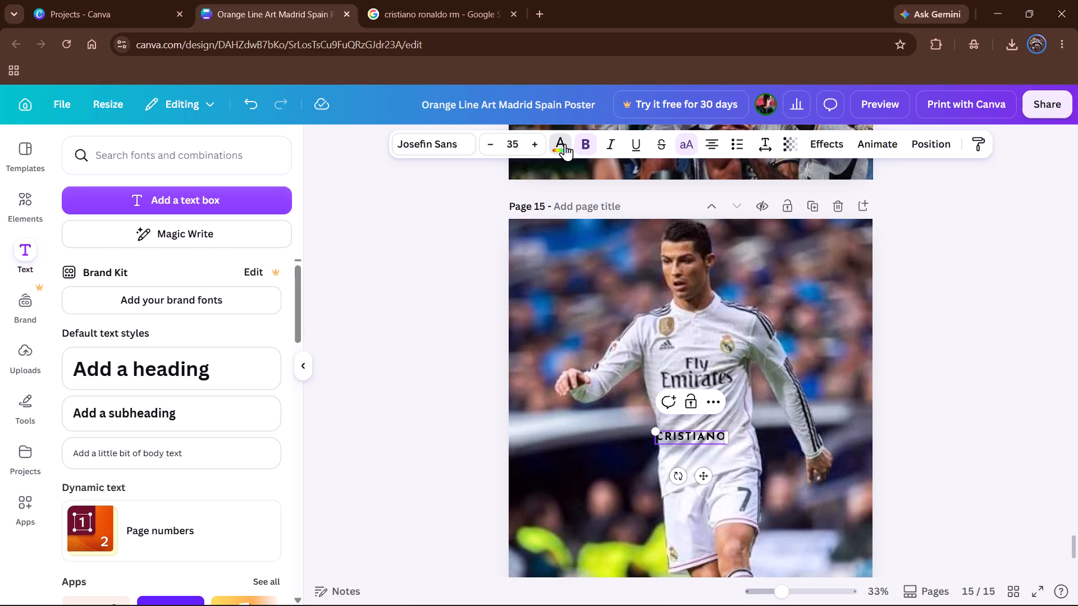
pyautogui.click(98, 277)
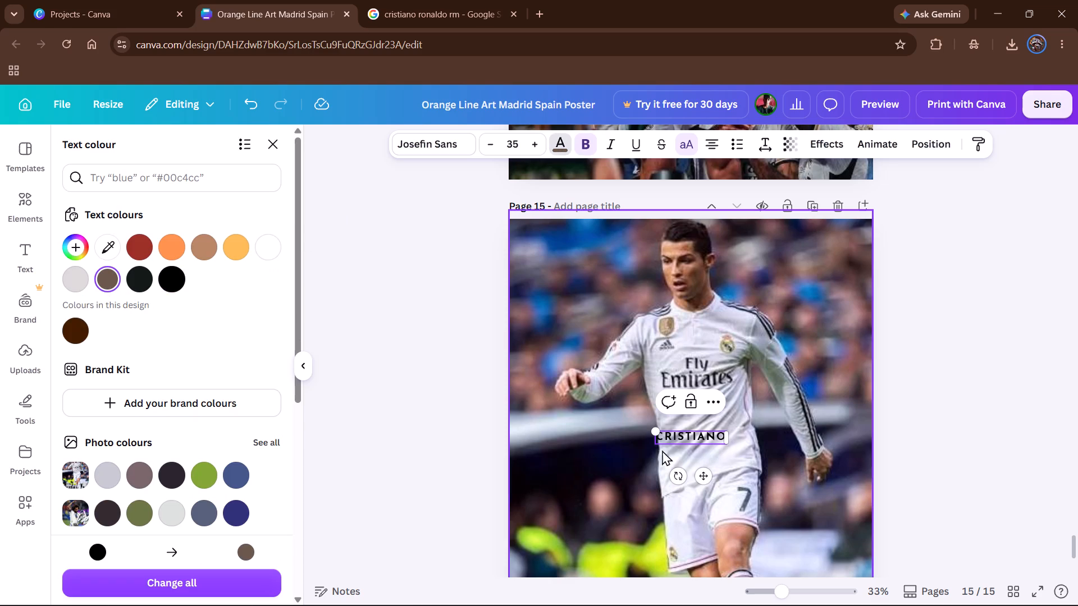
pyautogui.click(716, 436)
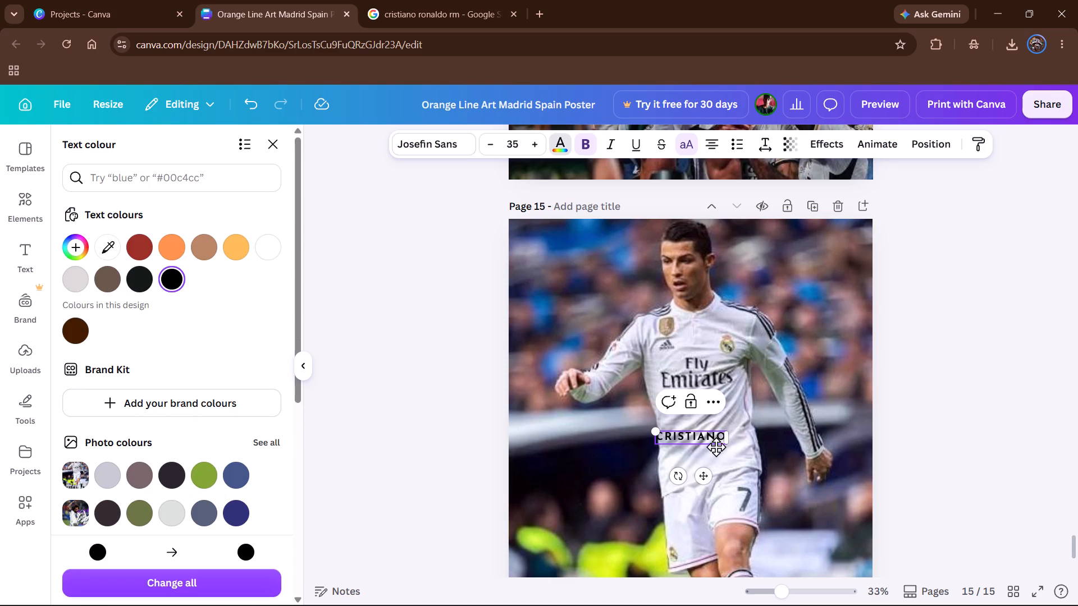
pyautogui.hotkey('ctrl', 'a')
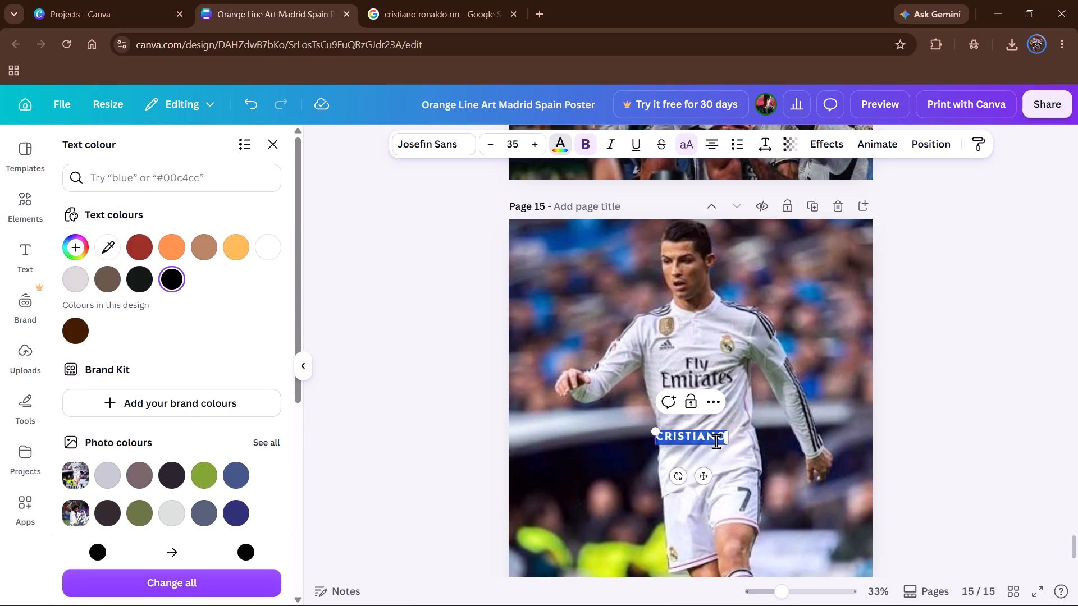
pyautogui.click(96, 277)
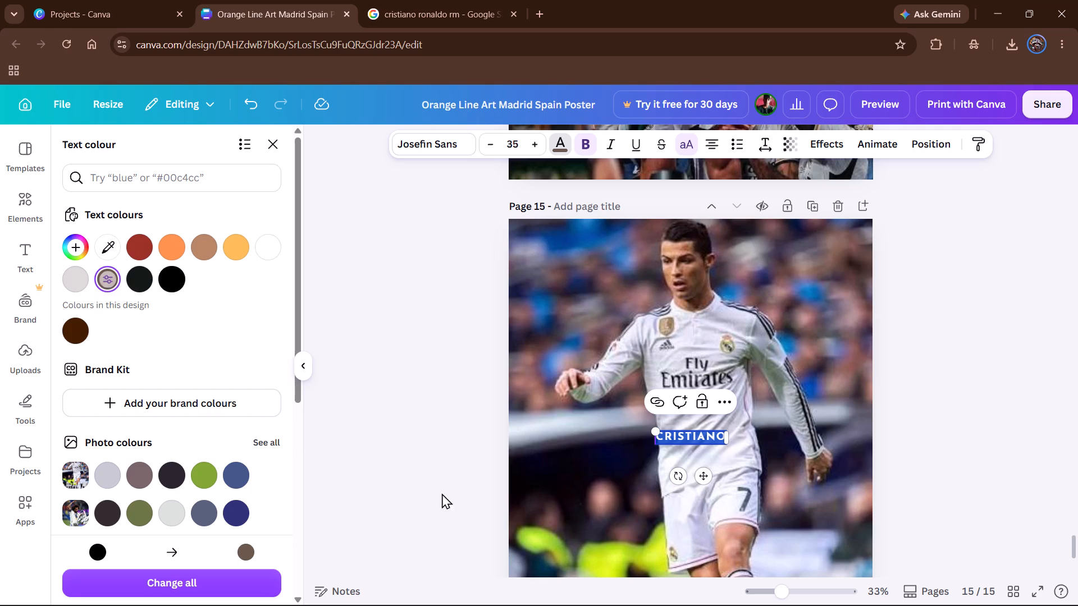
# Move the CRISTIANO text to the upper right of the photo, beside Ronaldo's head.
pyautogui.moveTo(697, 478); pyautogui.dragTo(801, 282)
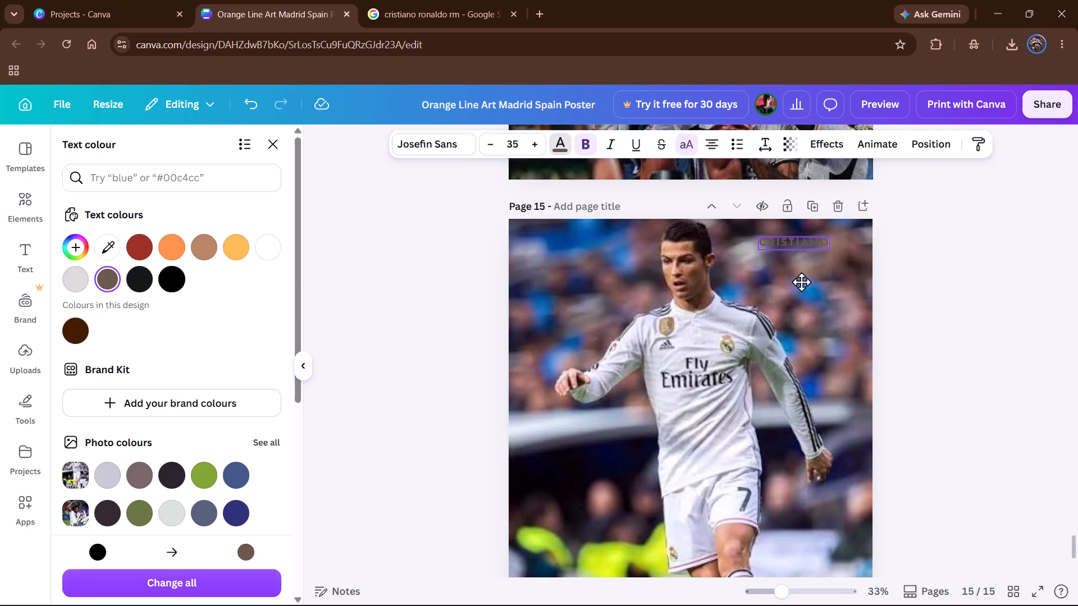
pyautogui.moveTo(801, 282); pyautogui.dragTo(806, 279)
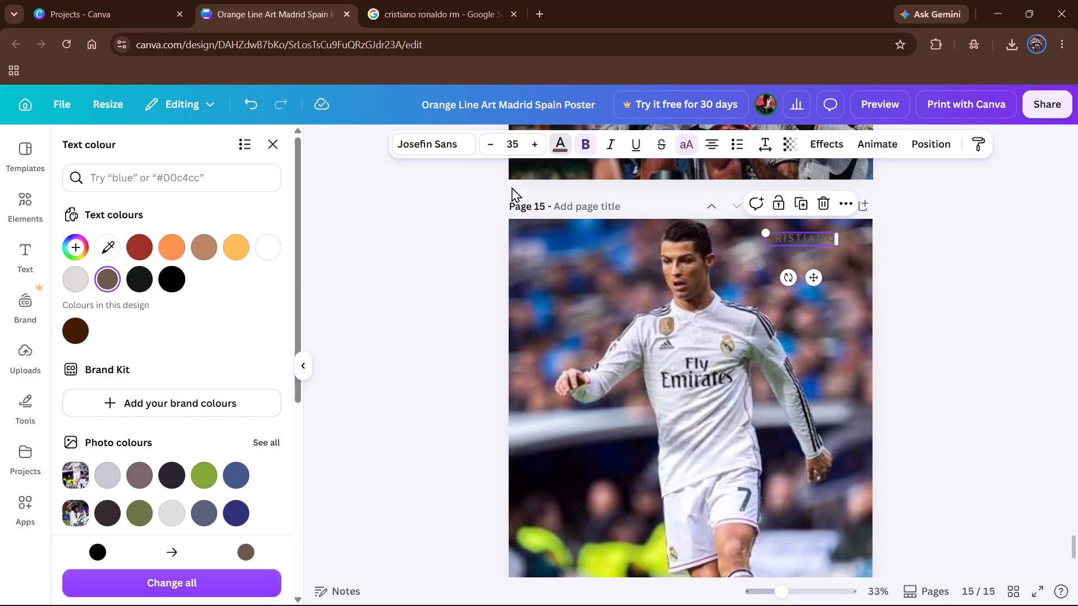
# Add a text box reading RONALDO directly below CRISTIANO on page 15.
pyautogui.click(24, 255)
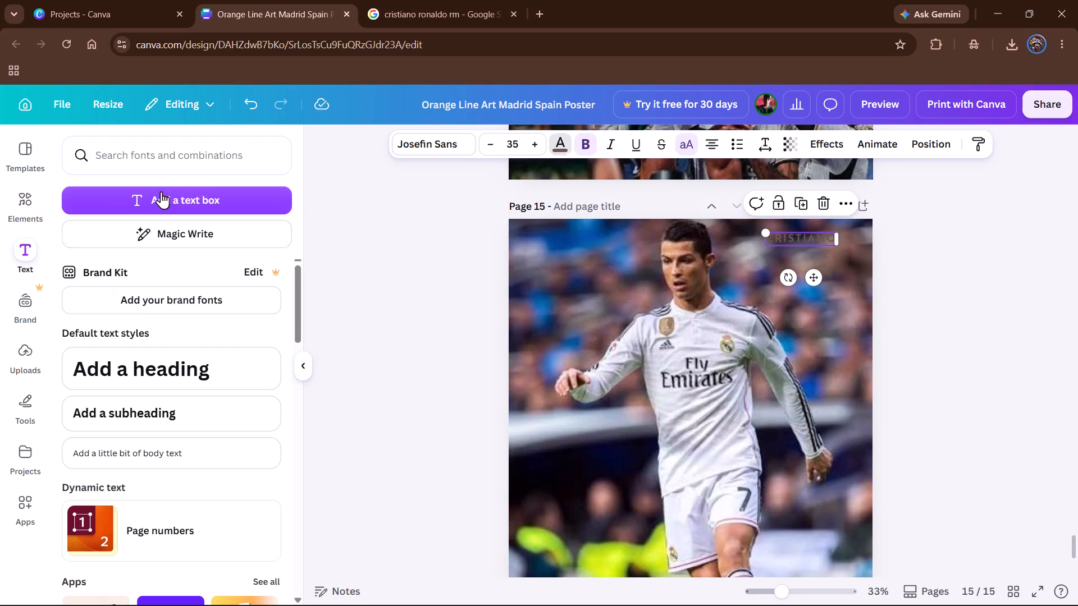
pyautogui.click(166, 186)
pyautogui.click(164, 206)
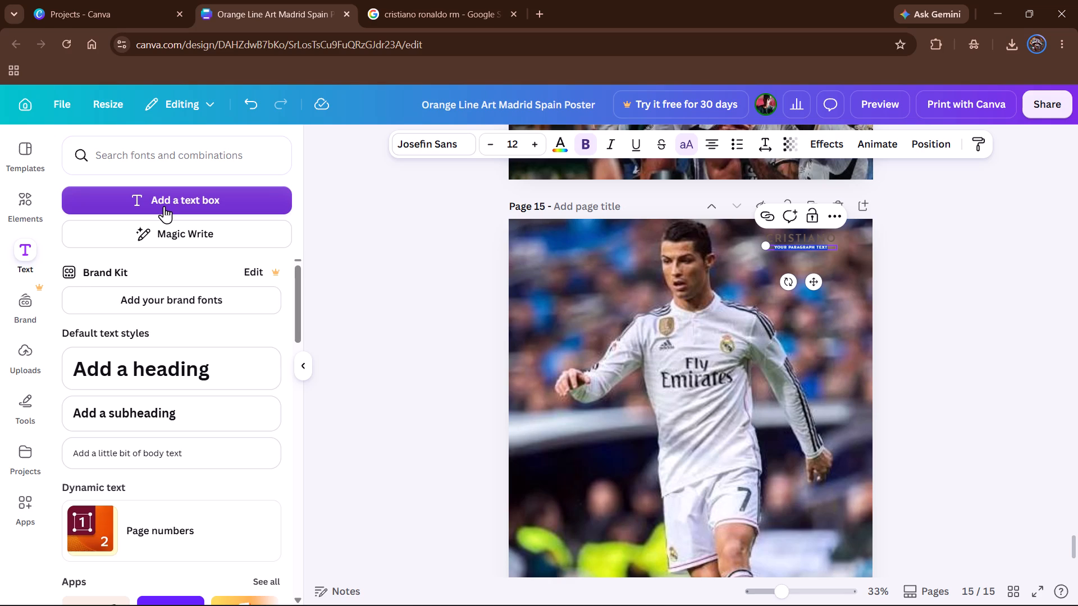
pyautogui.write('ronaldo')
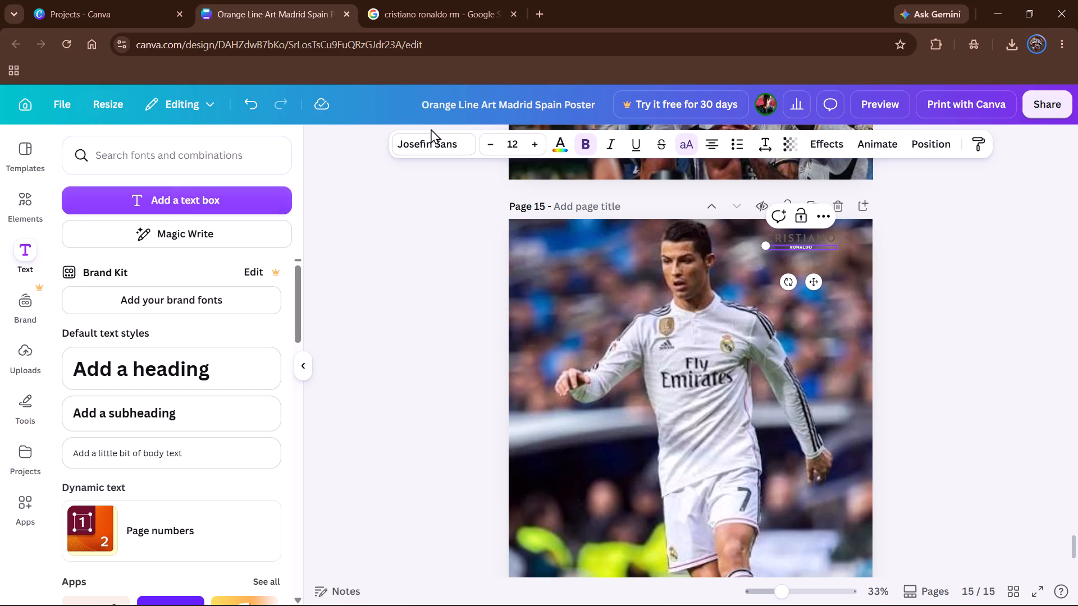
# Increase the RONALDO text's font size to 54.
pyautogui.tripleClick(529, 143)
pyautogui.tripleClick(529, 143)
pyautogui.tripleClick(529, 143)
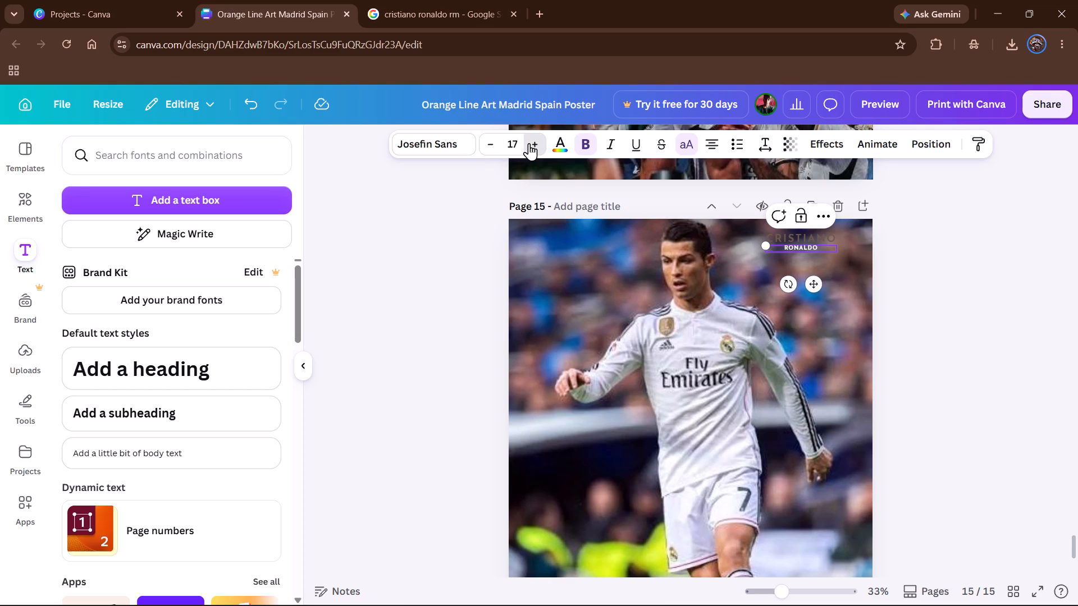
pyautogui.tripleClick(529, 143)
pyautogui.tripleClick(529, 143)
pyautogui.tripleClick(529, 144)
pyautogui.tripleClick(529, 144)
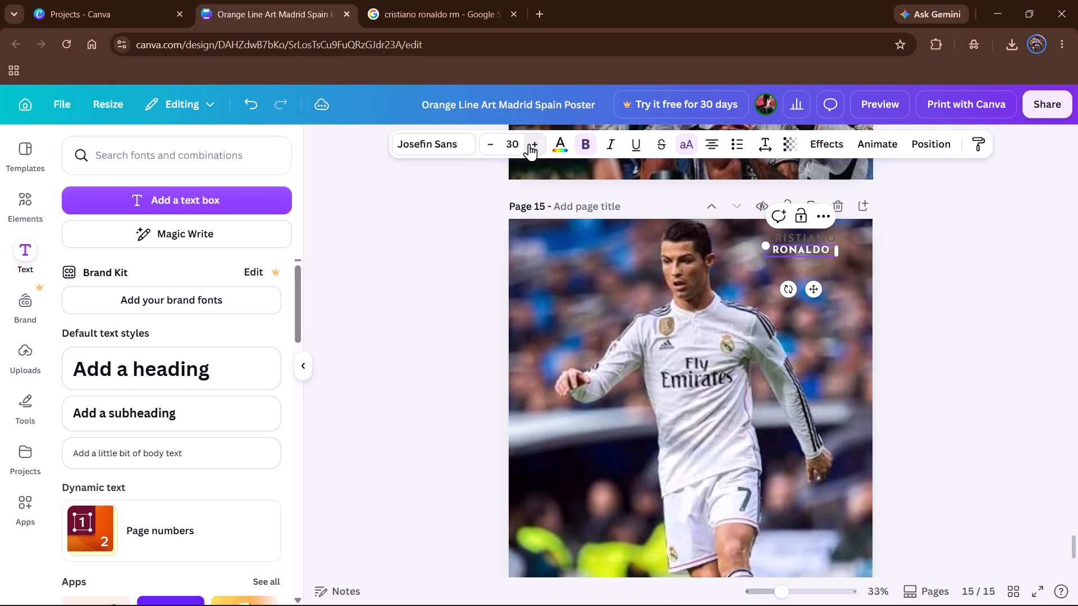
pyautogui.tripleClick(529, 144)
pyautogui.tripleClick(529, 144)
pyautogui.tripleClick(529, 144)
pyautogui.tripleClick(529, 144)
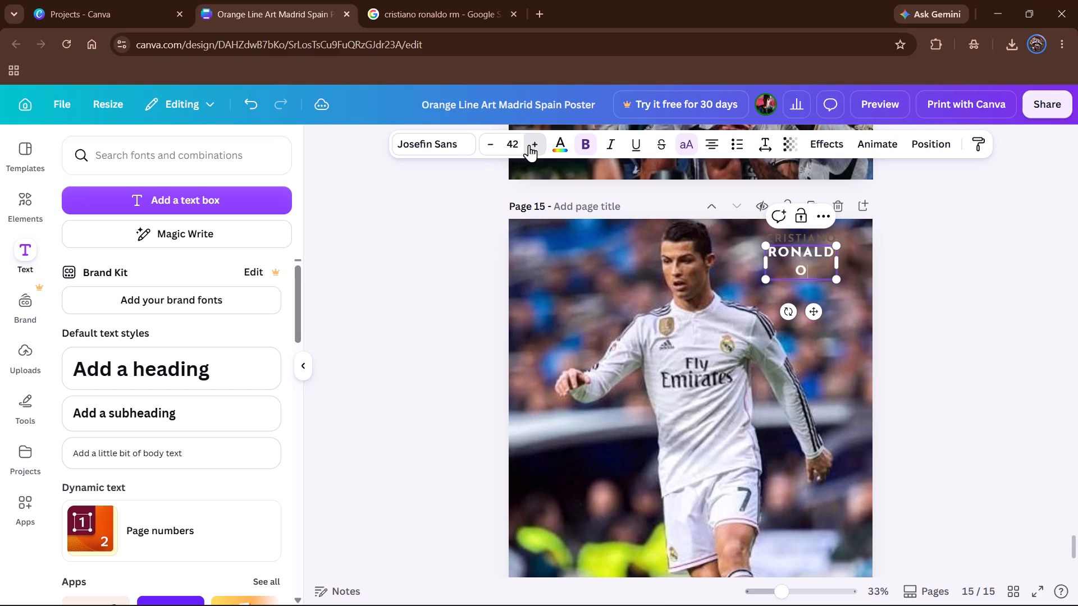
pyautogui.tripleClick(529, 145)
pyautogui.tripleClick(529, 146)
pyautogui.tripleClick(529, 146)
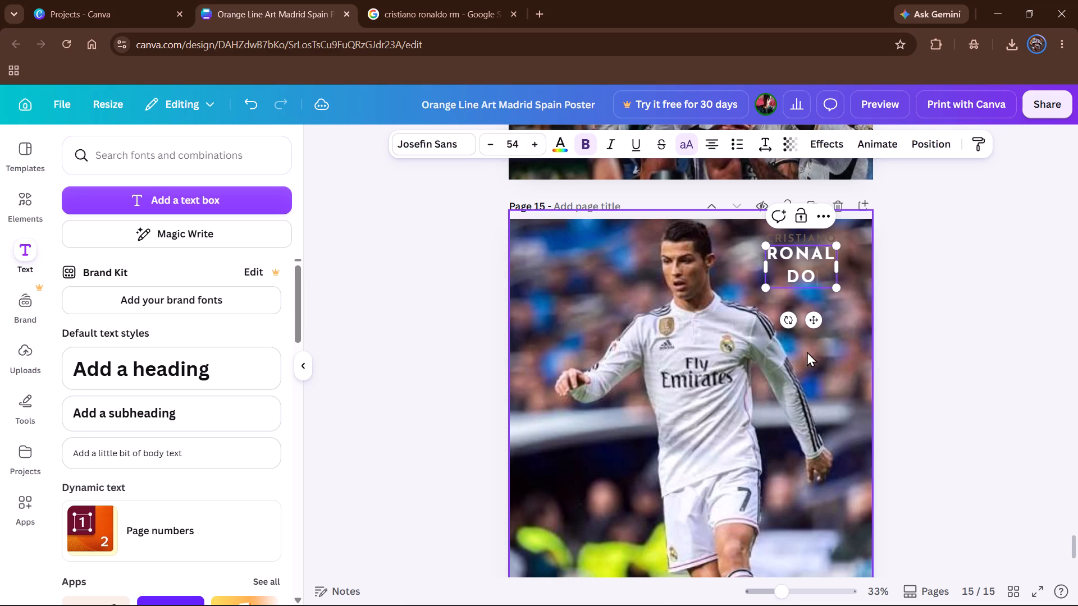
# Widen the RONALDO text box on both sides so the name fits on one line and the box reaches the page's right edge.
pyautogui.moveTo(765, 269); pyautogui.dragTo(729, 259)
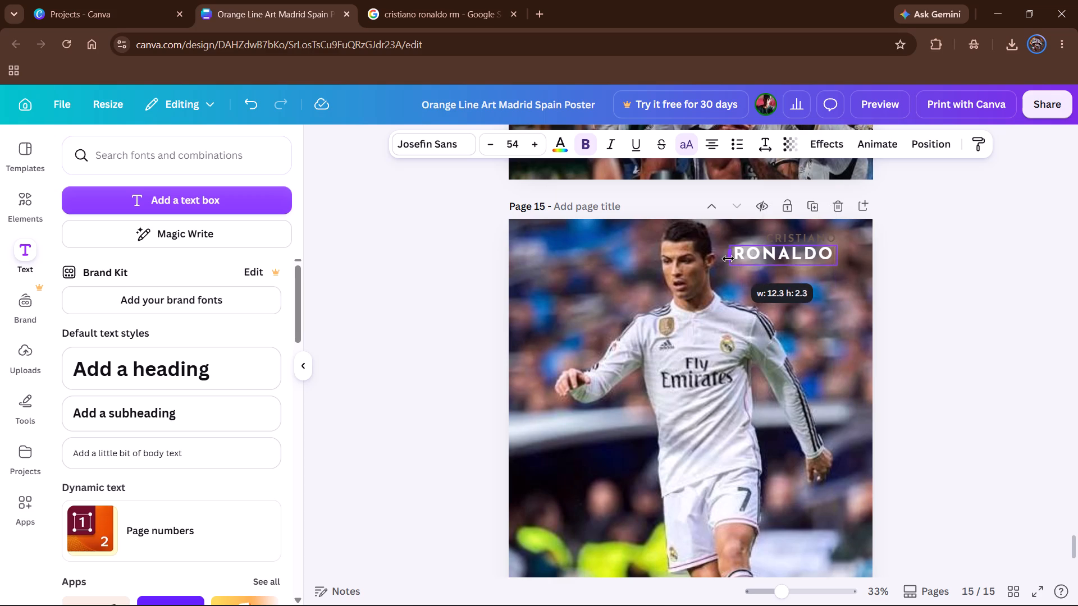
pyautogui.moveTo(837, 258); pyautogui.dragTo(869, 263)
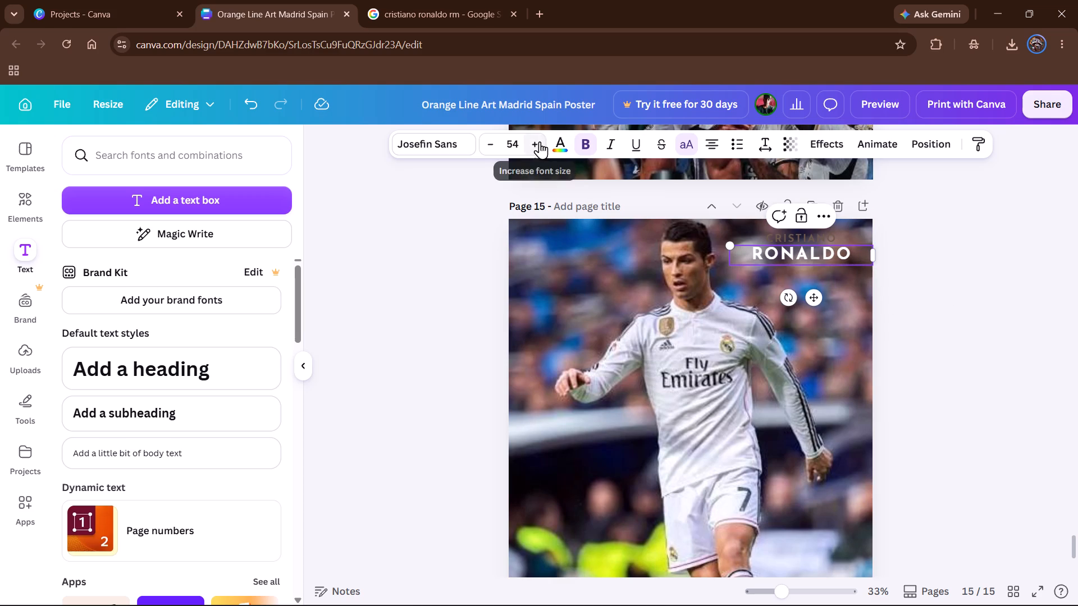
# Enlarge the RONALDO text a little more, to a font size of about 61.
pyautogui.tripleClick(540, 141)
pyautogui.tripleClick(539, 141)
pyautogui.click(539, 141)
pyautogui.doubleClick(539, 141)
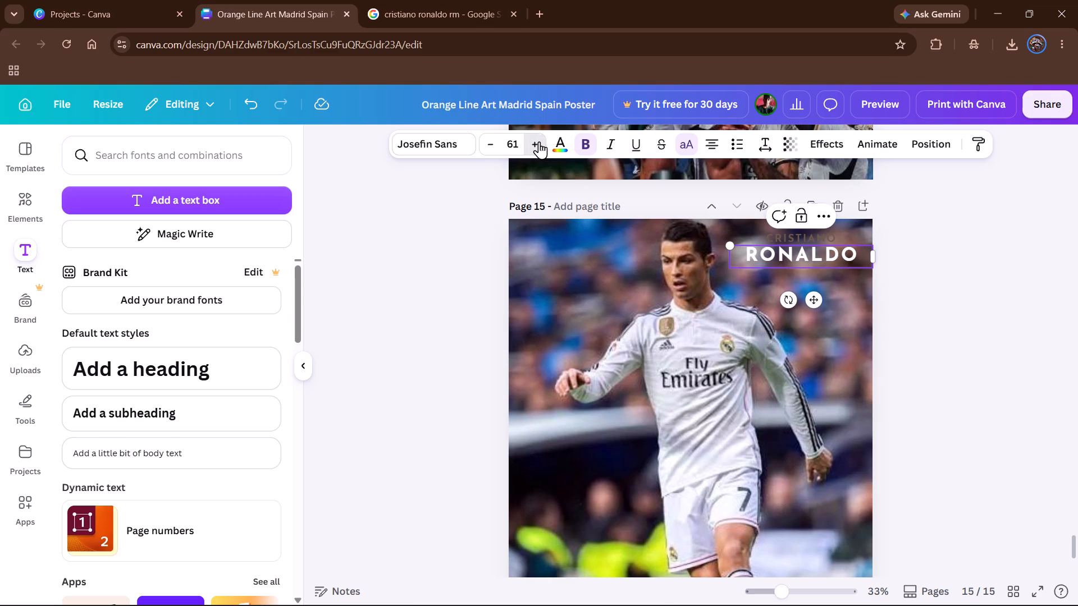
pyautogui.click(1021, 299)
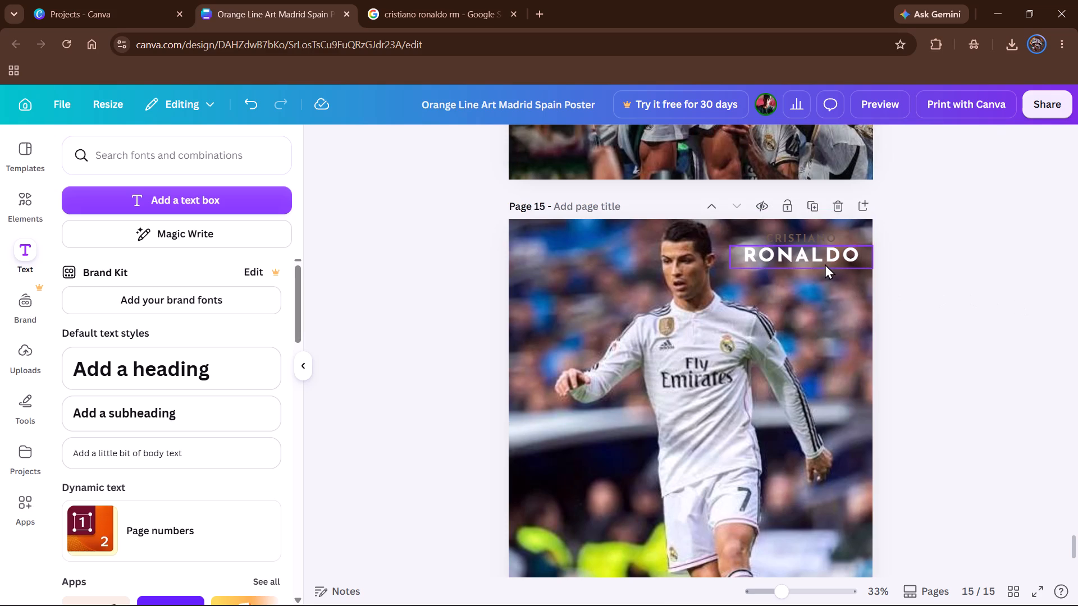
# Shift the RONALDO text slightly up so it overlaps the lower part of CRISTIANO.
pyautogui.click(823, 260)
pyautogui.moveTo(812, 304); pyautogui.dragTo(812, 295)
pyautogui.click(930, 292)
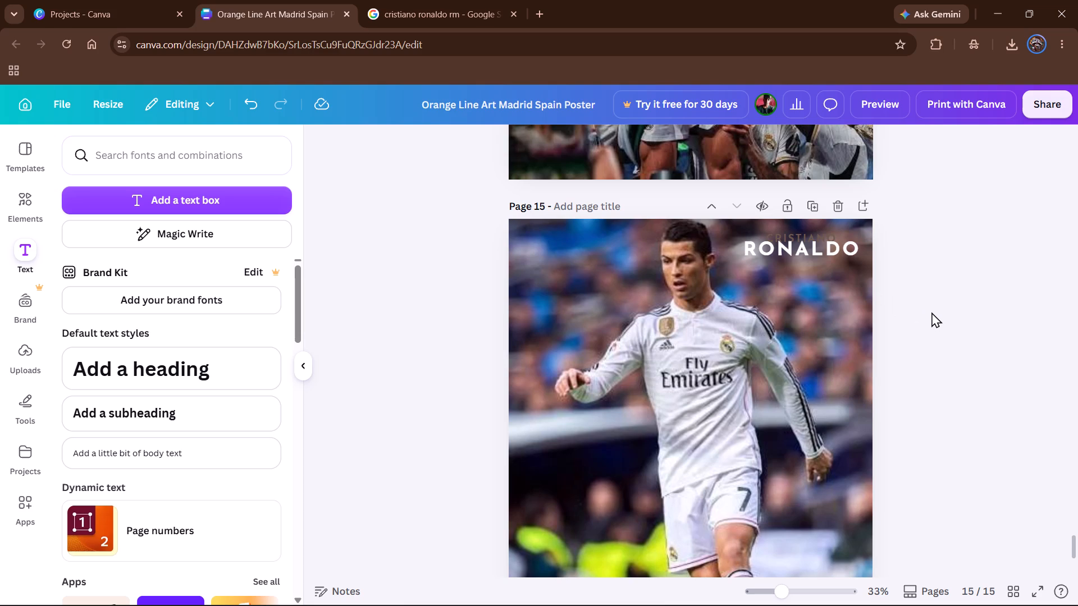
# Add a new blank page 16 after the Ronaldo page.
pyautogui.scroll(-7, 931, 314)
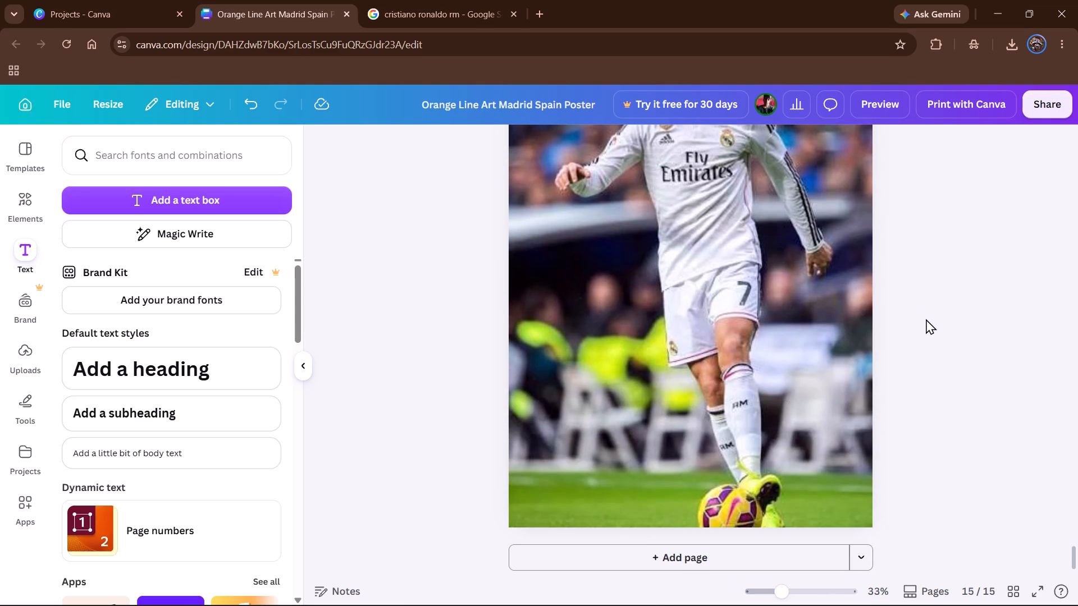
pyautogui.click(715, 553)
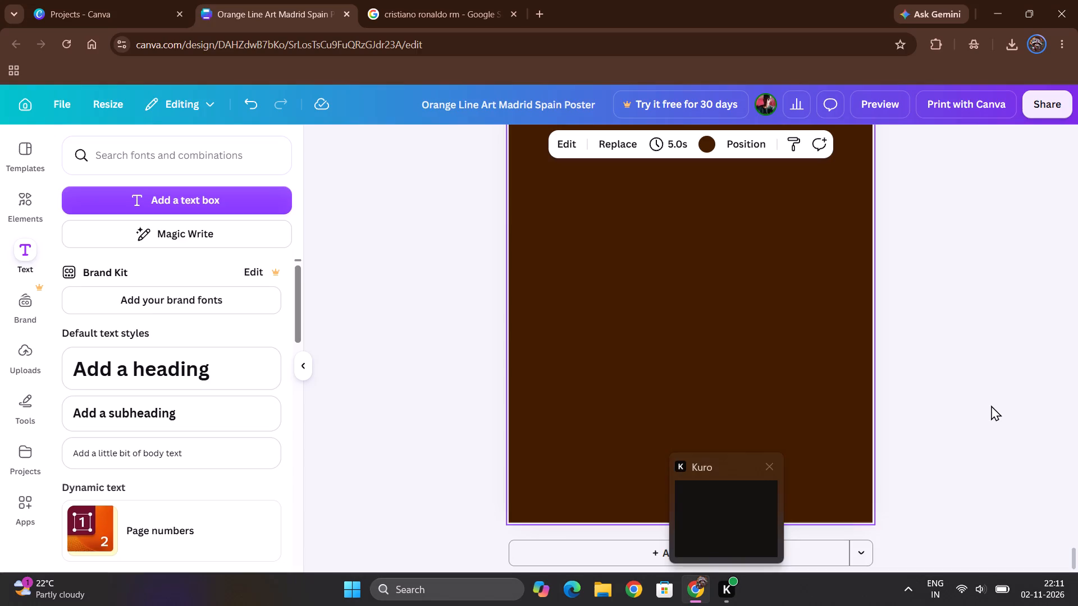
# Move the RAUL page down the page order to page 14, directly before the Cristiano Ronaldo page.
pyautogui.scroll(6, 929, 428)
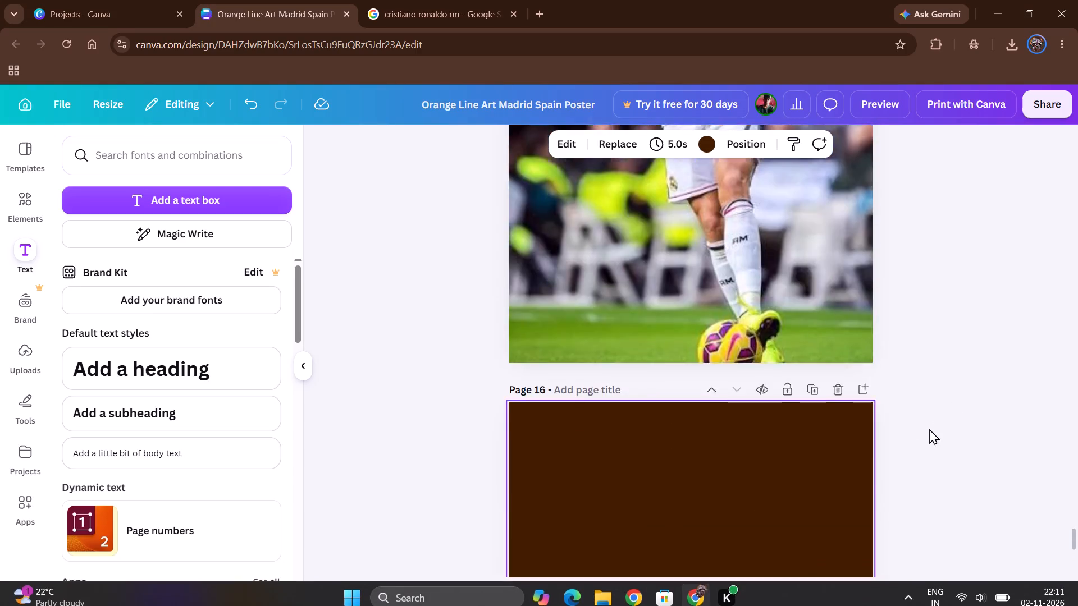
pyautogui.scroll(14, 929, 429)
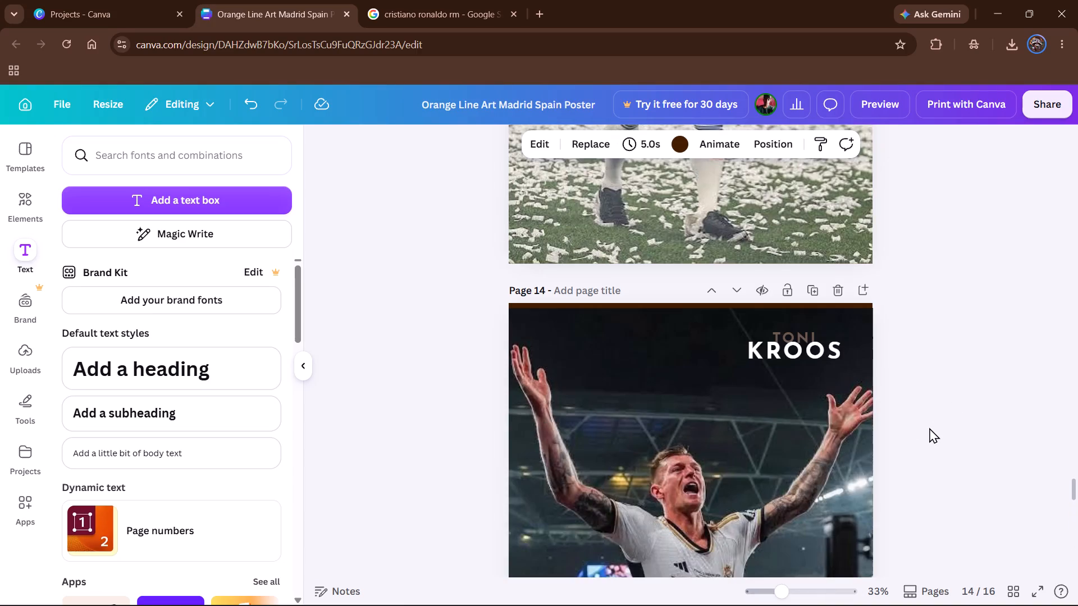
pyautogui.scroll(16, 929, 428)
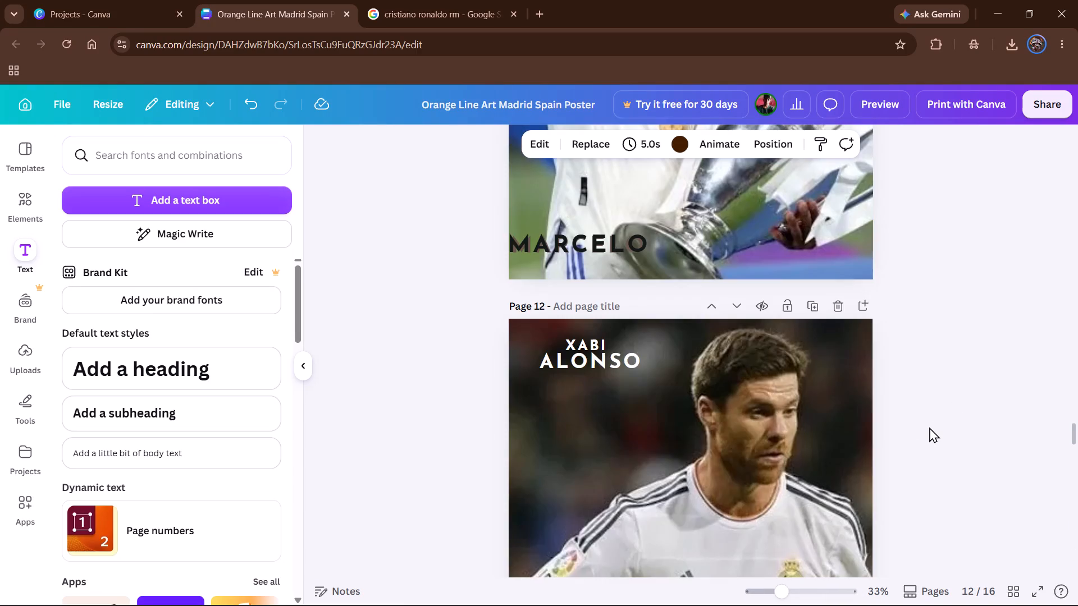
pyautogui.scroll(14, 929, 427)
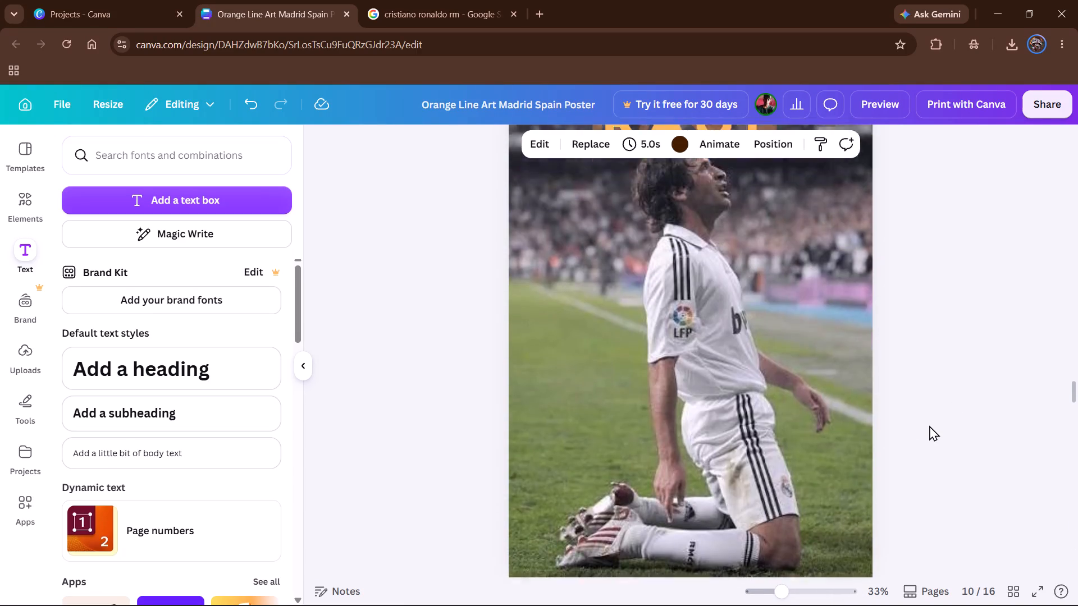
pyautogui.scroll(2, 929, 425)
pyautogui.click(735, 324)
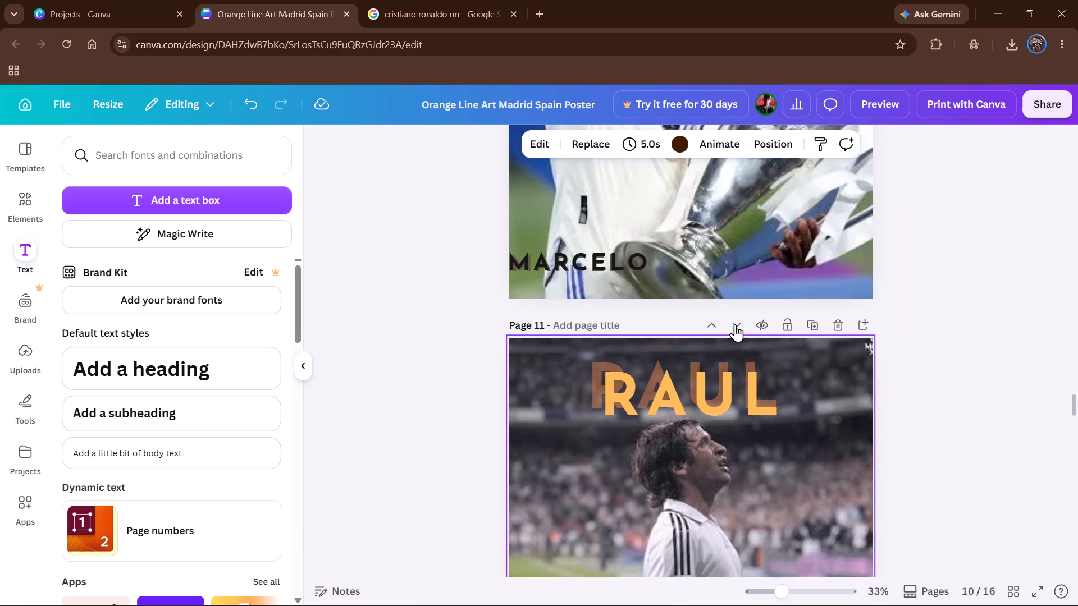
pyautogui.click(735, 324)
pyautogui.click(735, 324)
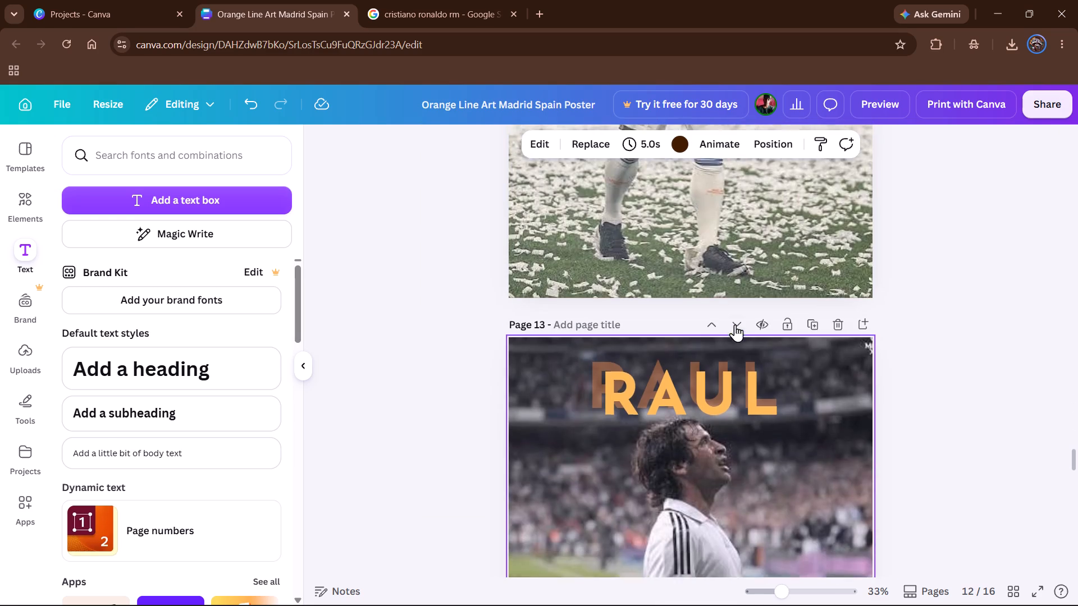
pyautogui.click(735, 324)
pyautogui.click(735, 324)
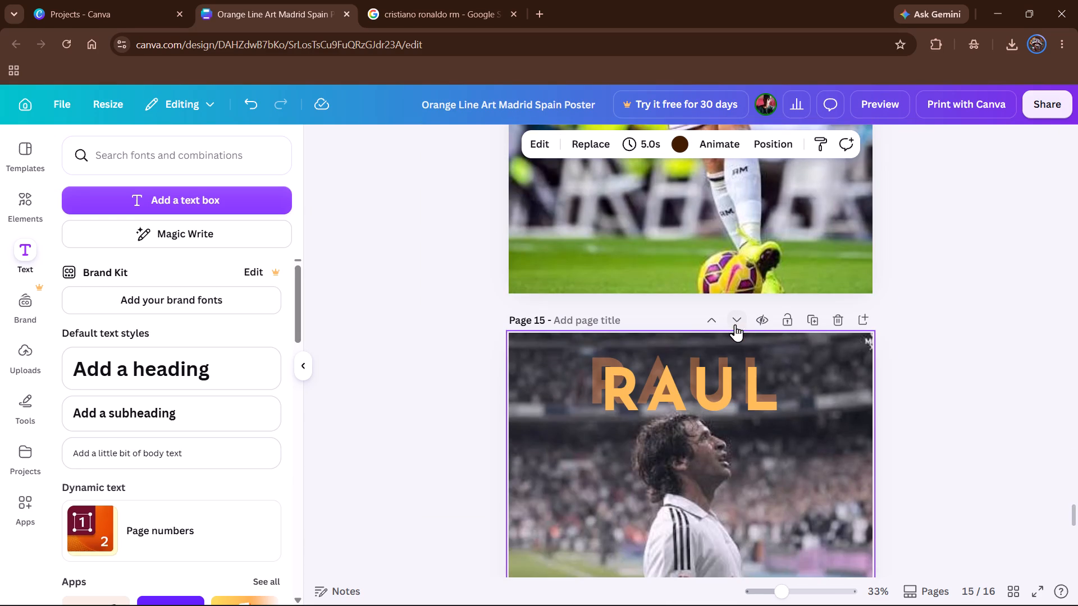
pyautogui.click(715, 324)
# Review the order of the player pages, from blank page 16 back to the DANI CARVAHAL page.
pyautogui.scroll(-3, 782, 428)
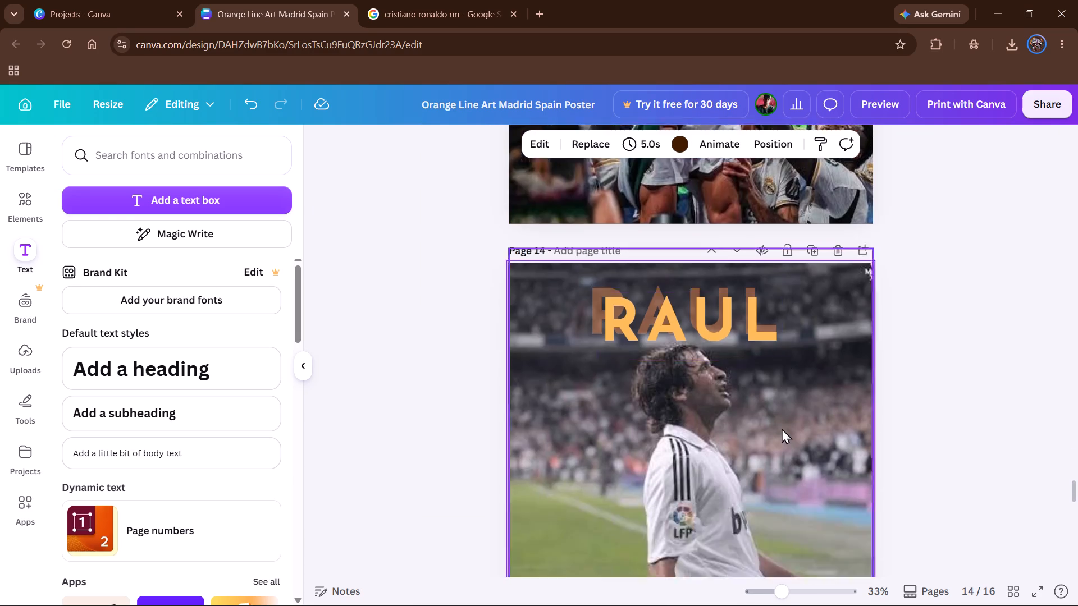
pyautogui.scroll(-12, 782, 428)
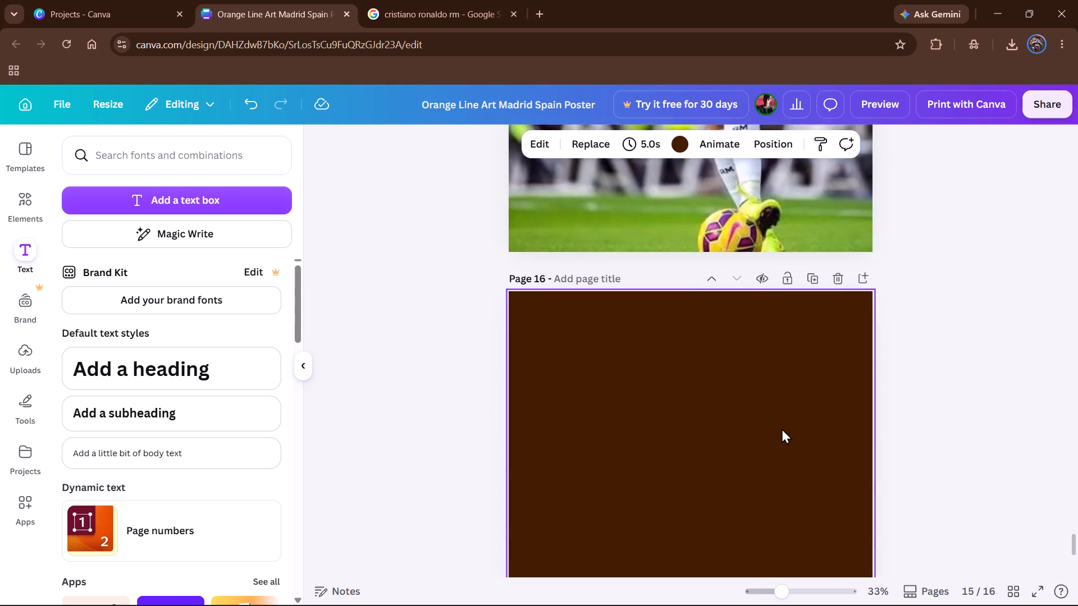
pyautogui.scroll(12, 782, 428)
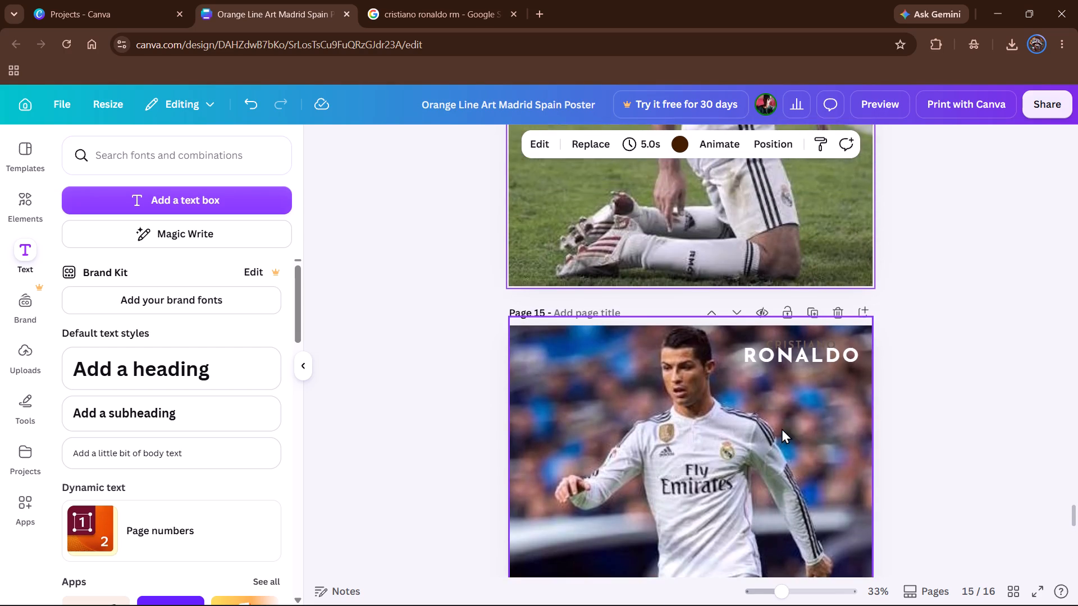
pyautogui.scroll(10, 782, 428)
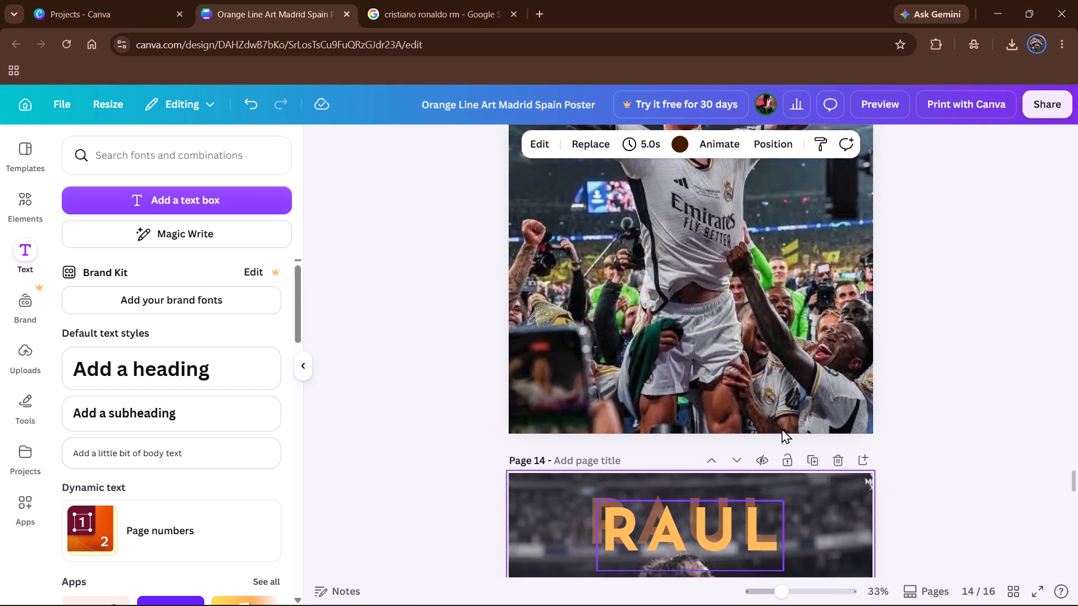
pyautogui.scroll(5, 782, 428)
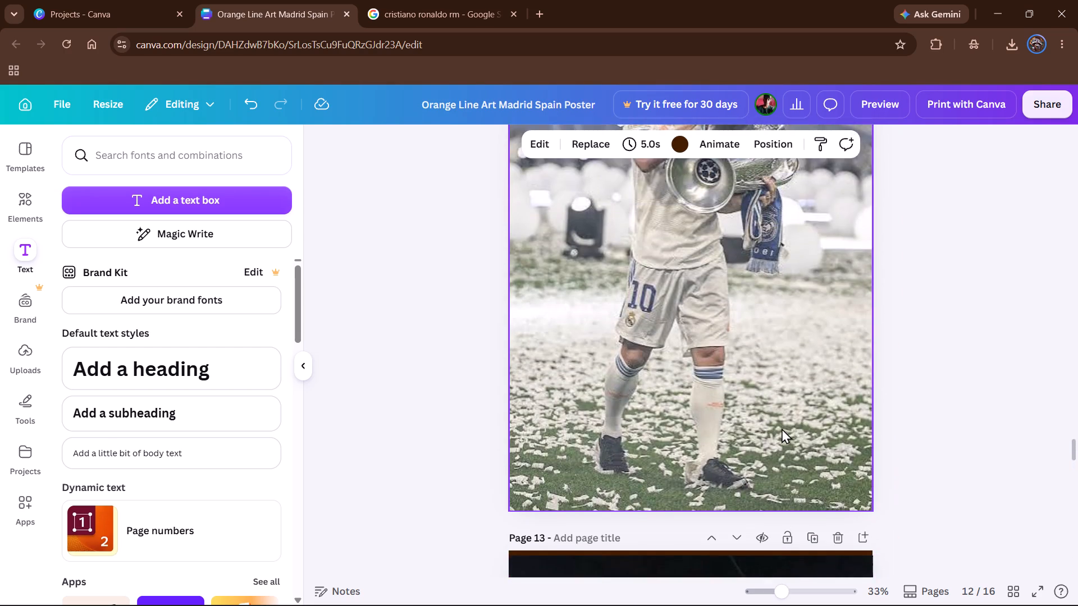
pyautogui.scroll(18, 782, 428)
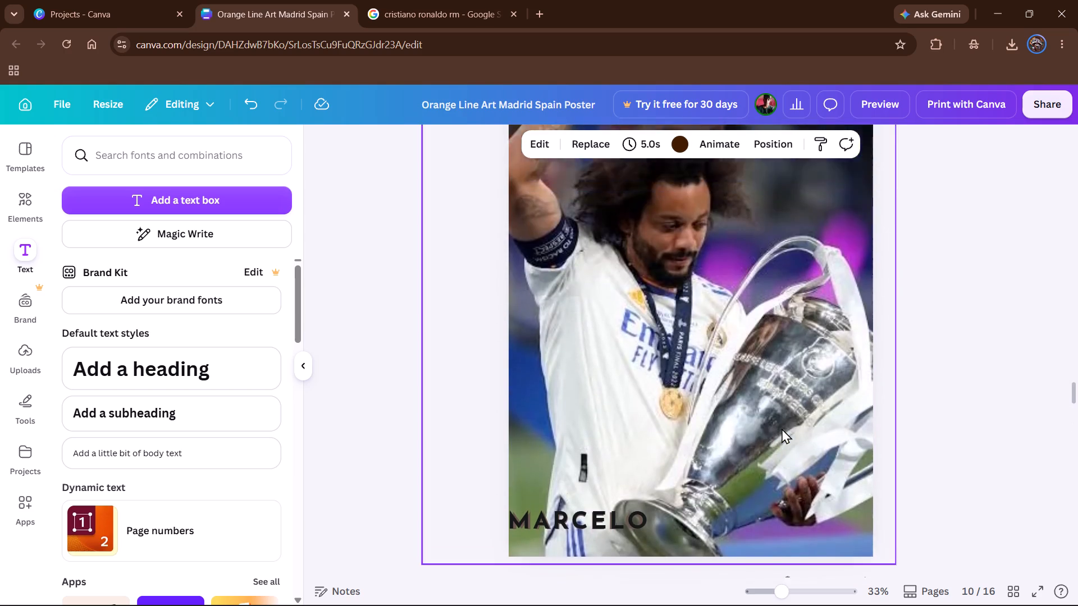
pyautogui.scroll(17, 782, 428)
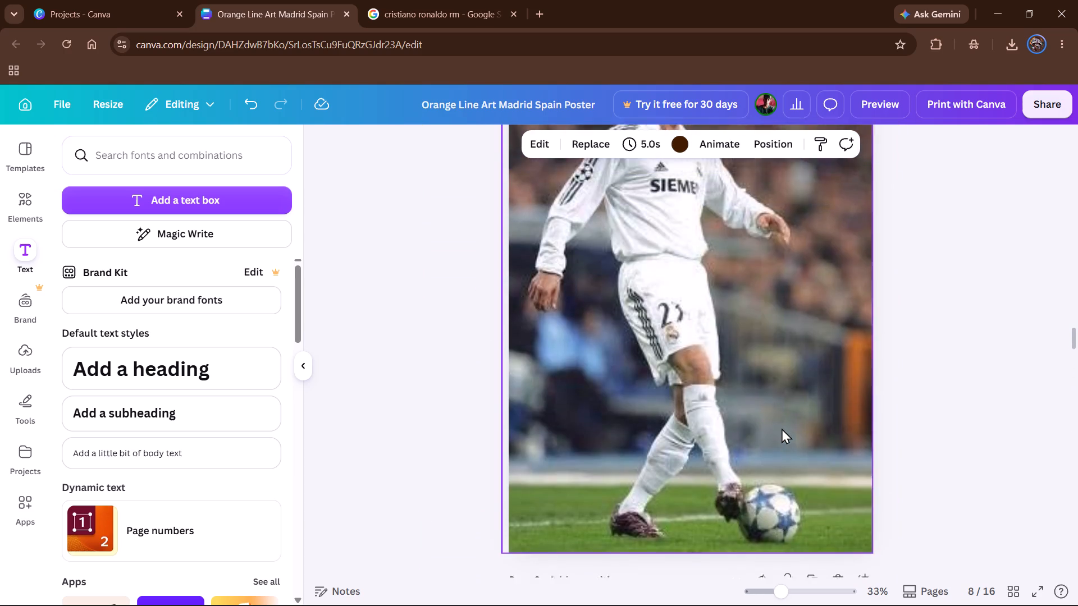
pyautogui.scroll(14, 782, 428)
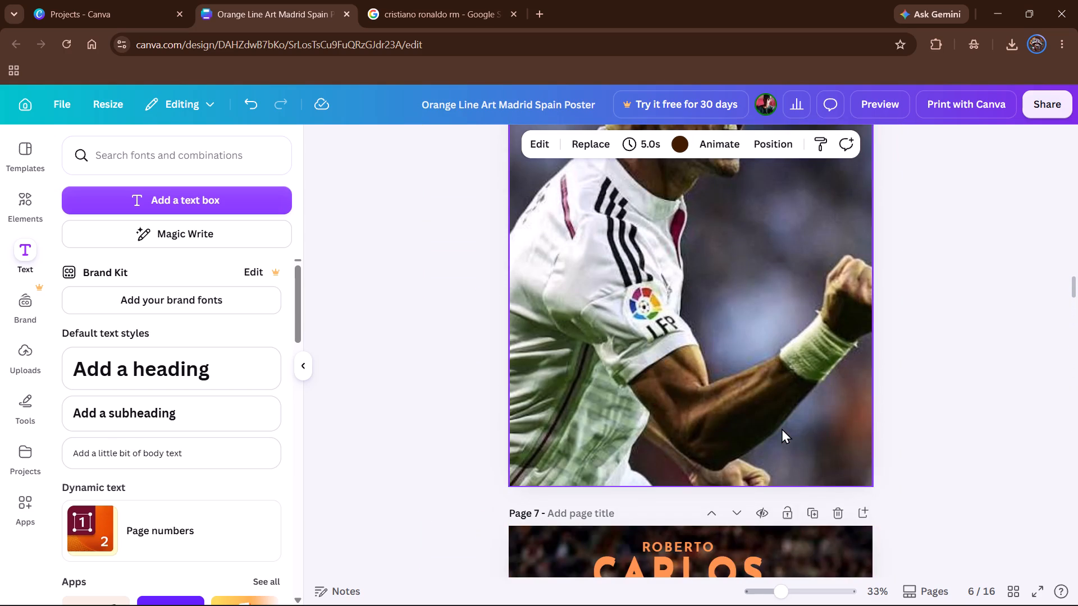
pyautogui.scroll(17, 782, 428)
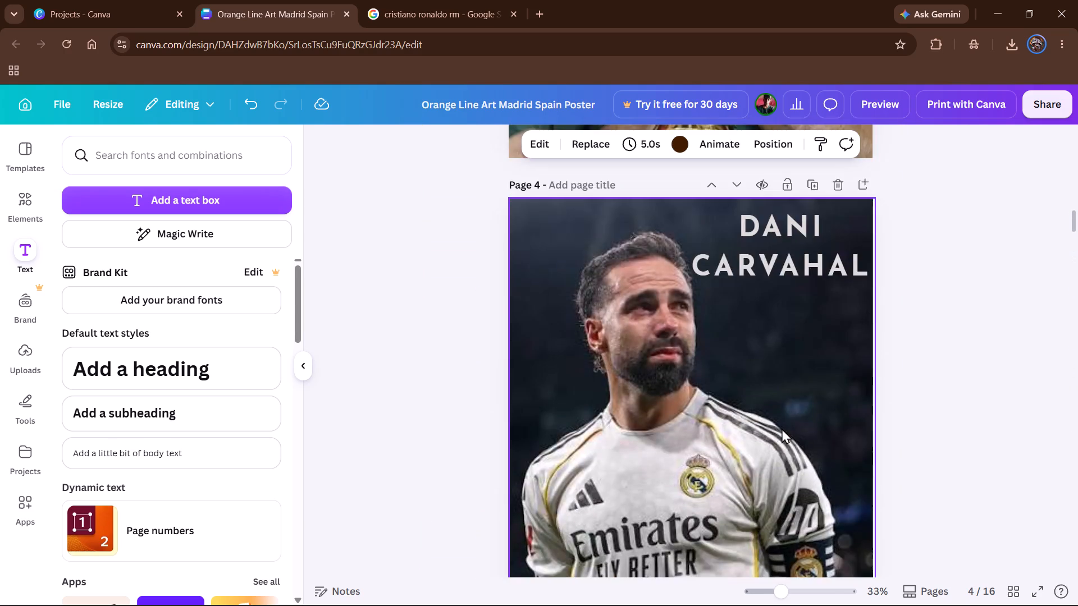
pyautogui.scroll(4, 782, 428)
# Move the MARCELO page up the page order to page 8, directly before the DAVID BECKHAM page.
pyautogui.scroll(-7, 782, 427)
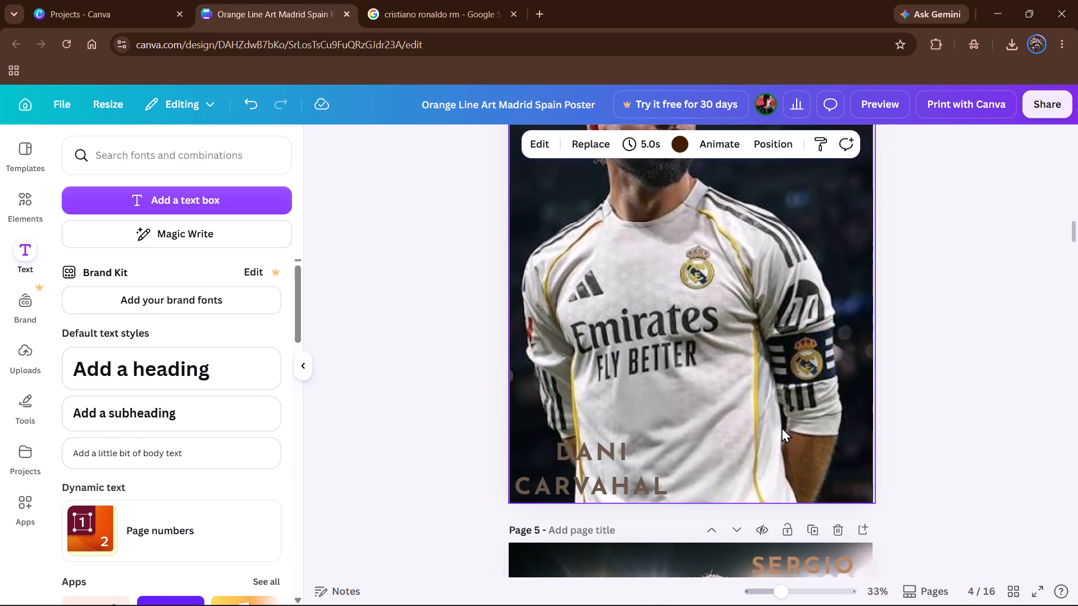
pyautogui.scroll(-15, 782, 427)
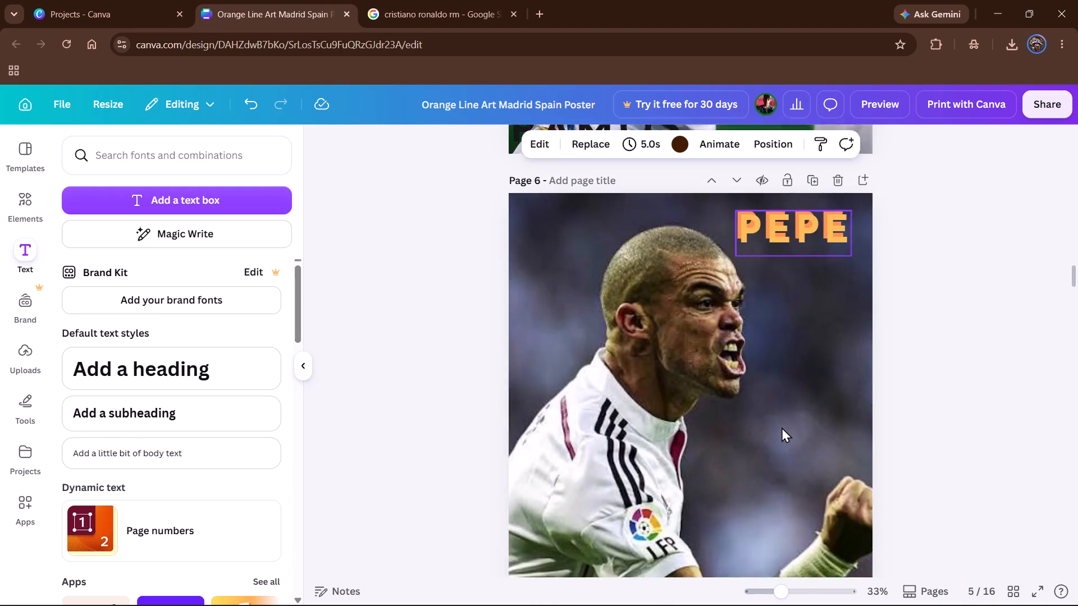
pyautogui.scroll(-13, 782, 427)
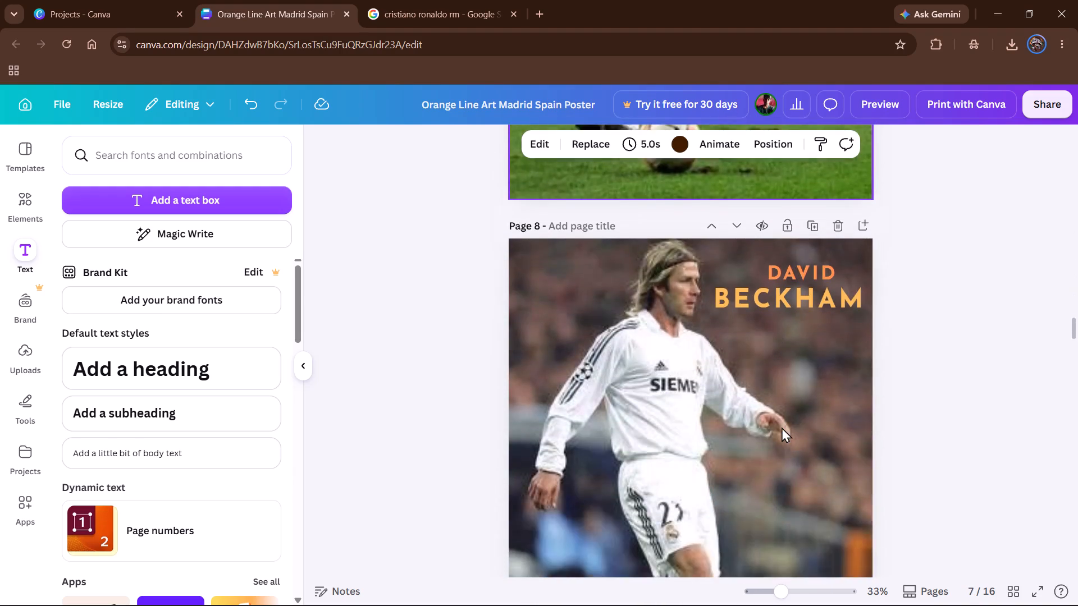
pyautogui.scroll(-7, 782, 427)
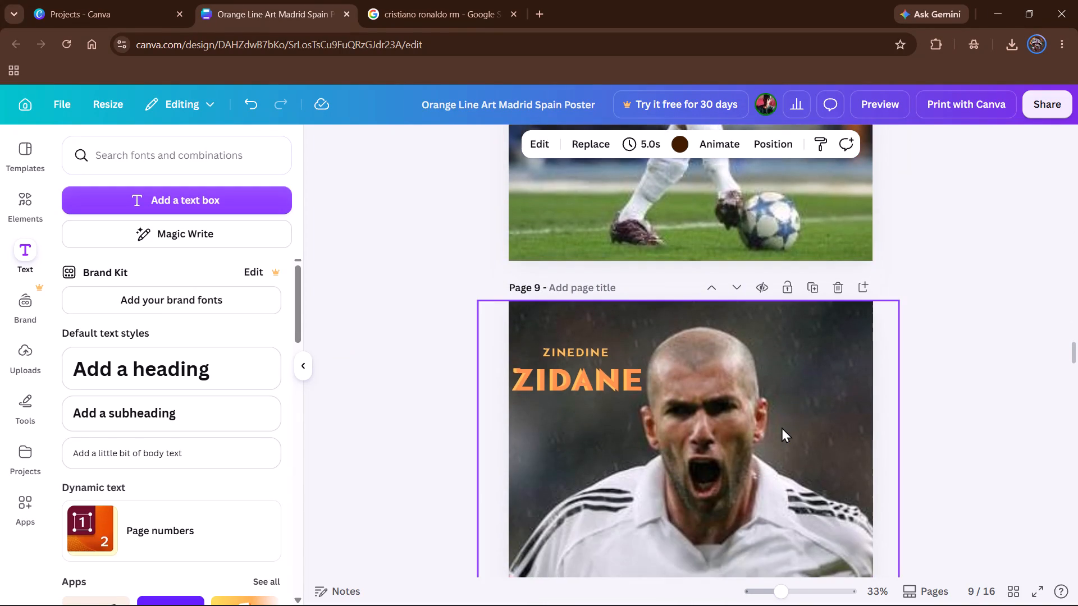
pyautogui.scroll(-4, 782, 427)
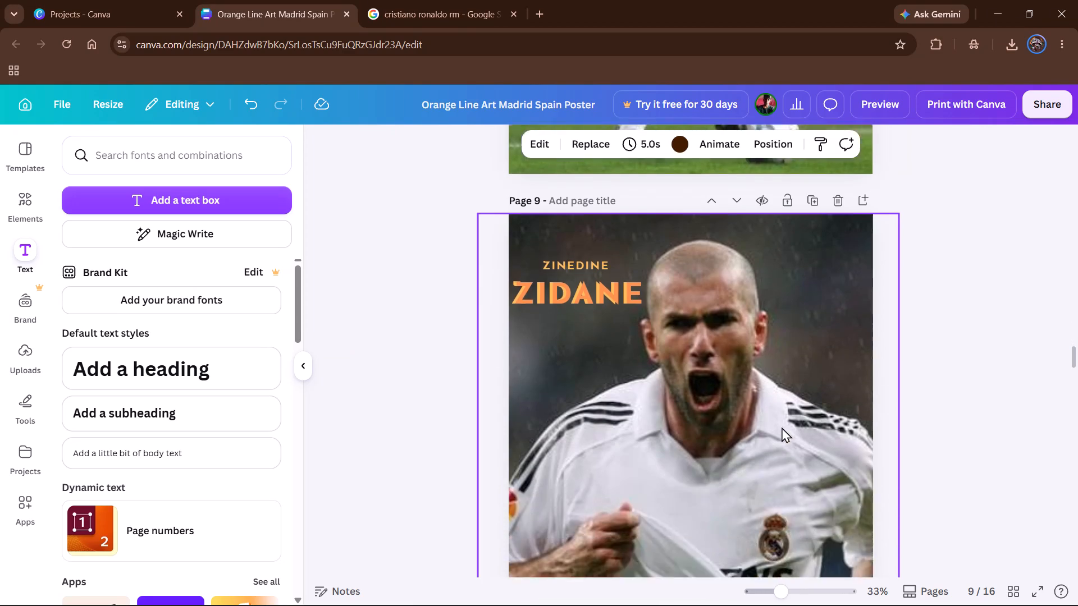
pyautogui.scroll(-10, 782, 427)
pyautogui.scroll(5, 782, 427)
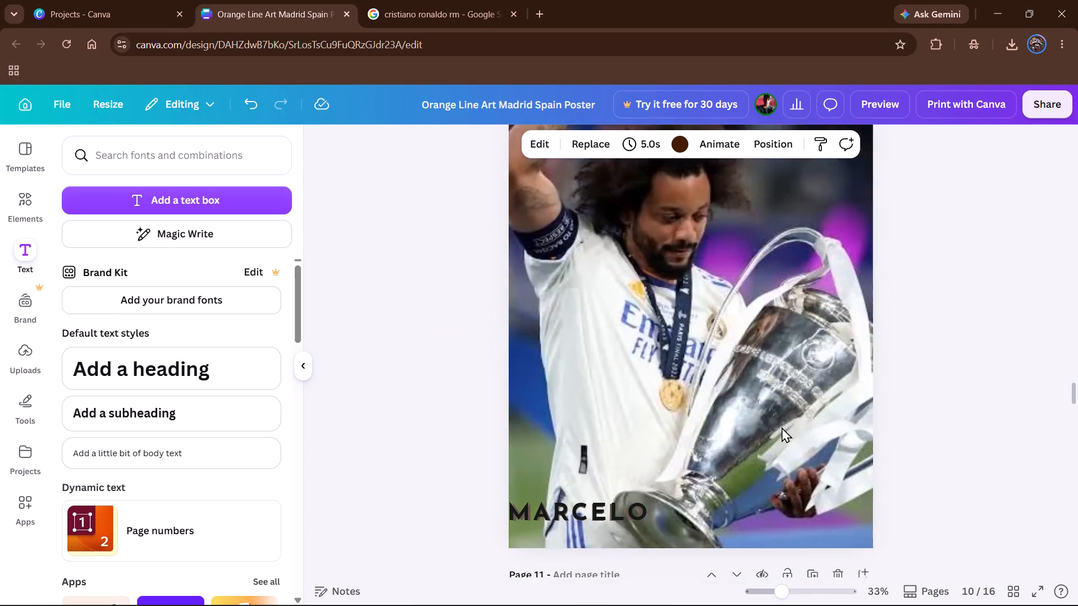
pyautogui.scroll(1, 782, 427)
pyautogui.click(711, 281)
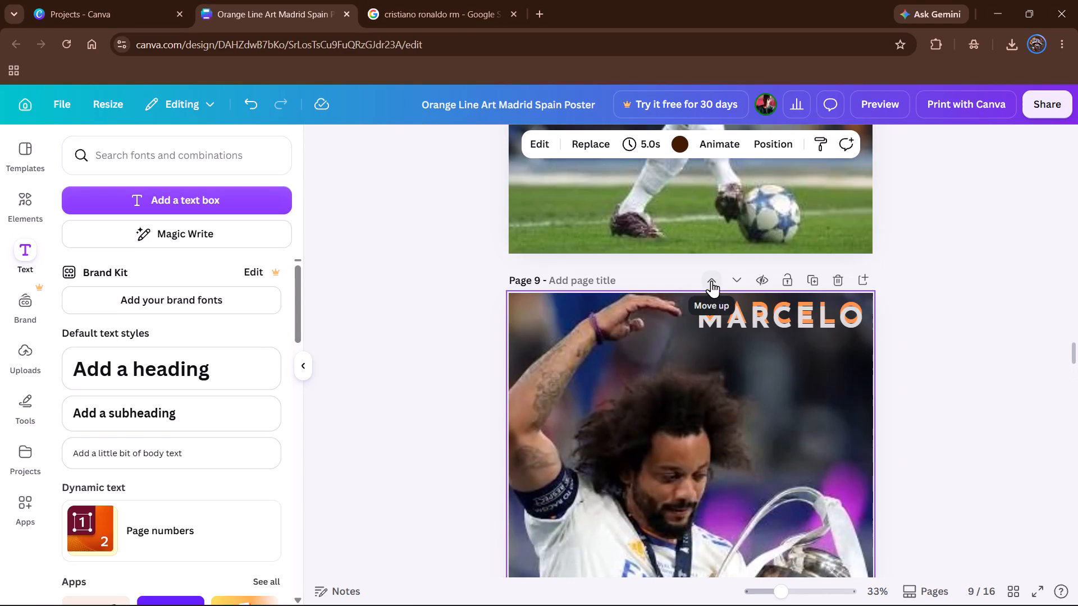
pyautogui.click(711, 281)
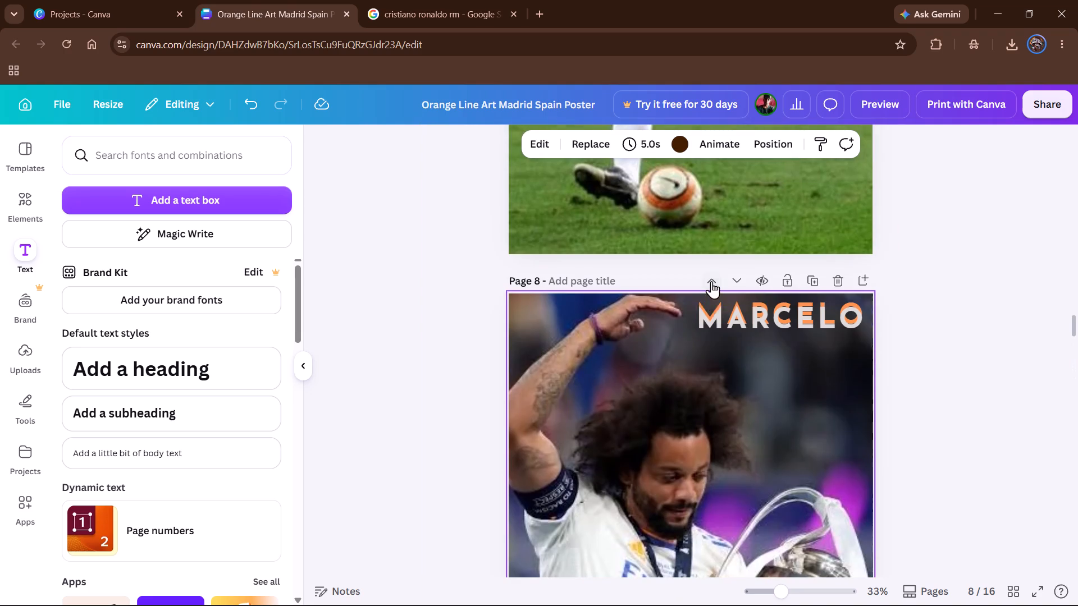
# Check the order of the player pages between DANI CARVAHAL on page 4 and MARCELO on page 8.
pyautogui.scroll(17, 700, 362)
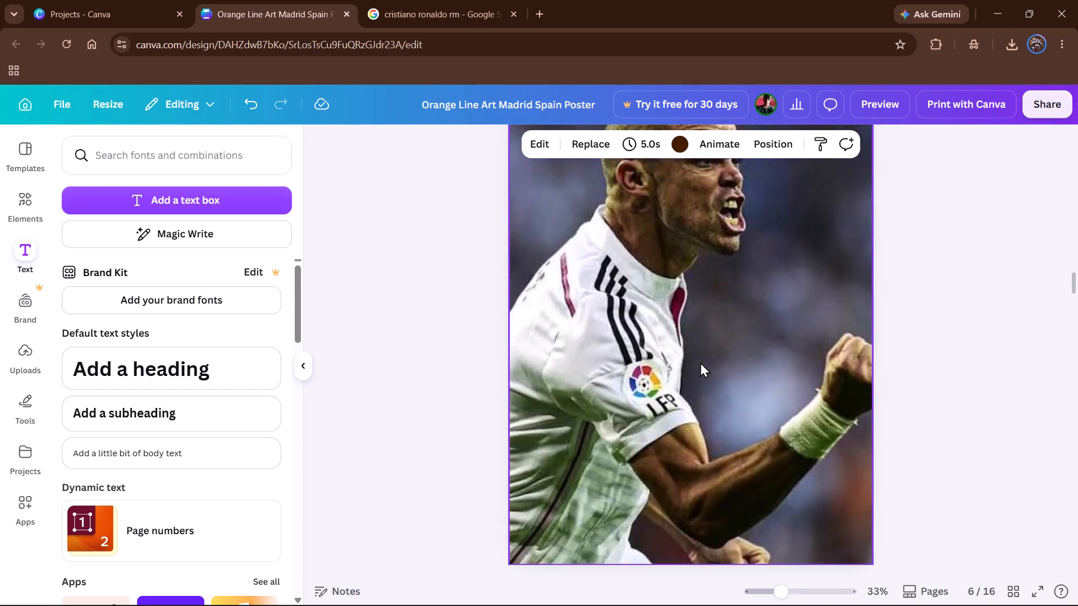
pyautogui.scroll(13, 700, 362)
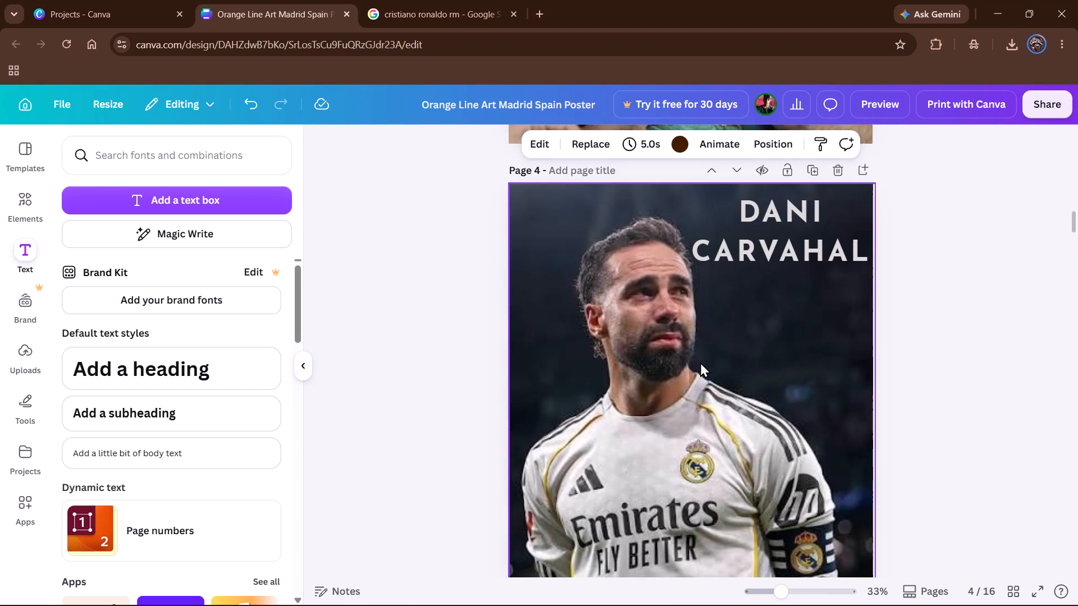
pyautogui.scroll(5, 700, 362)
pyautogui.scroll(-18, 700, 362)
pyautogui.scroll(-5, 700, 362)
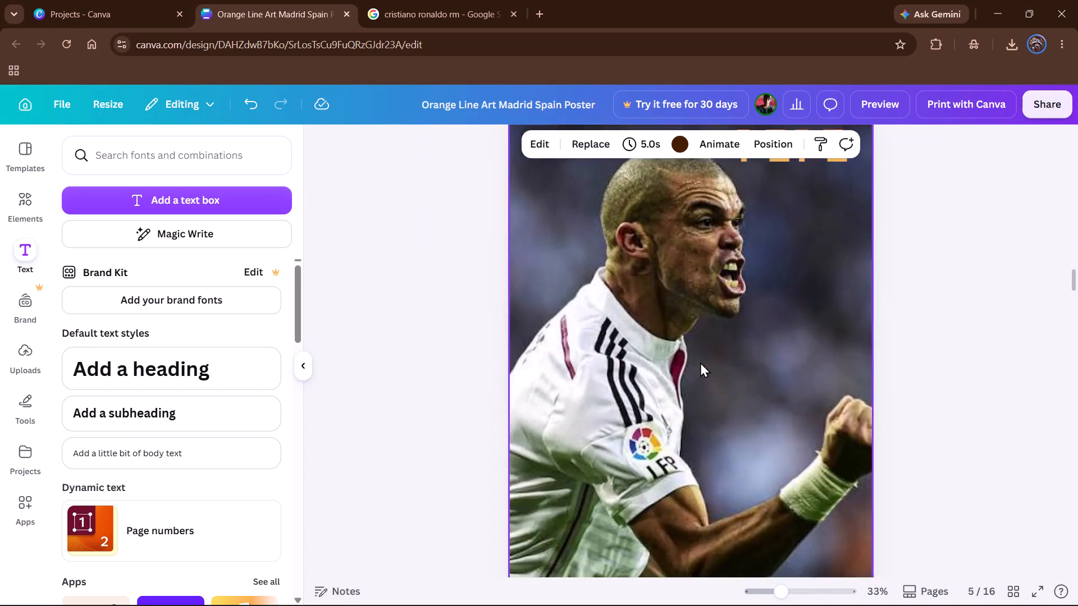
pyautogui.scroll(-12, 700, 362)
pyautogui.scroll(5, 700, 362)
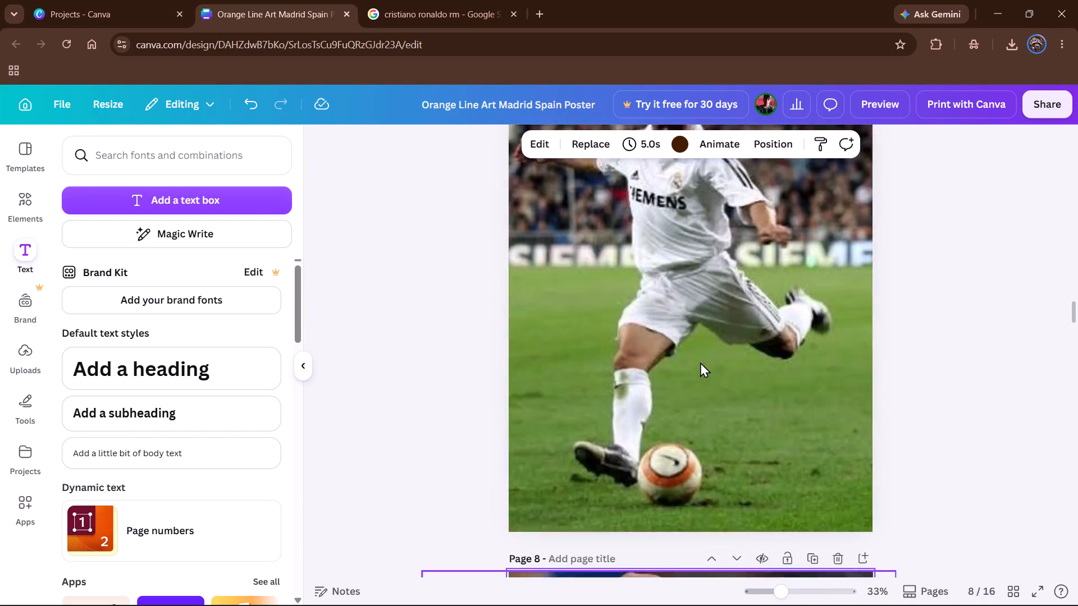
pyautogui.scroll(17, 700, 362)
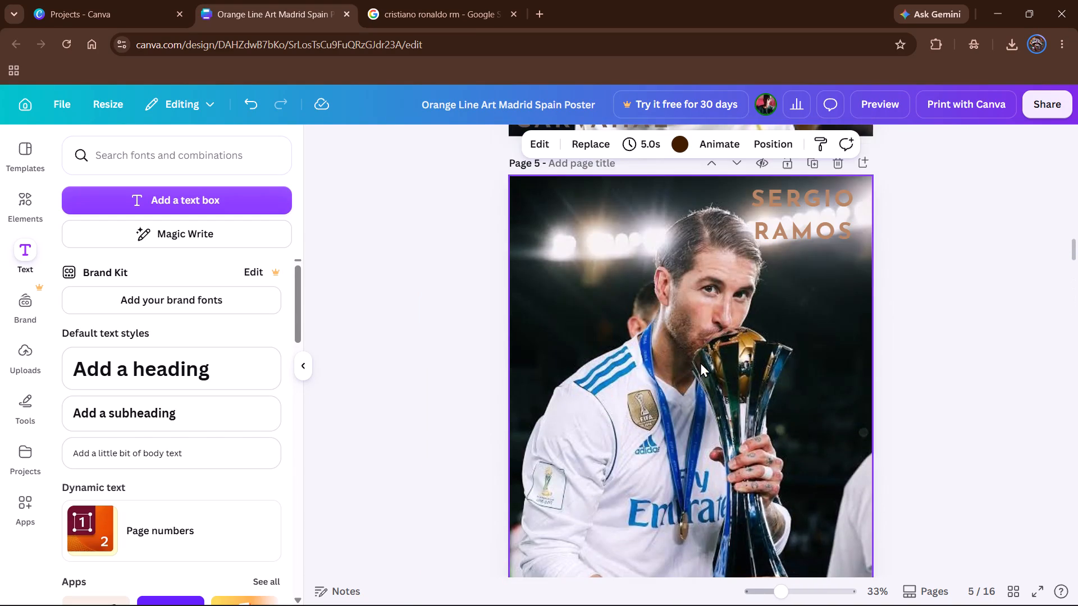
# Review the page sequence from the SERGIO RAMOS page through to the blank page 16.
pyautogui.scroll(-8, 700, 362)
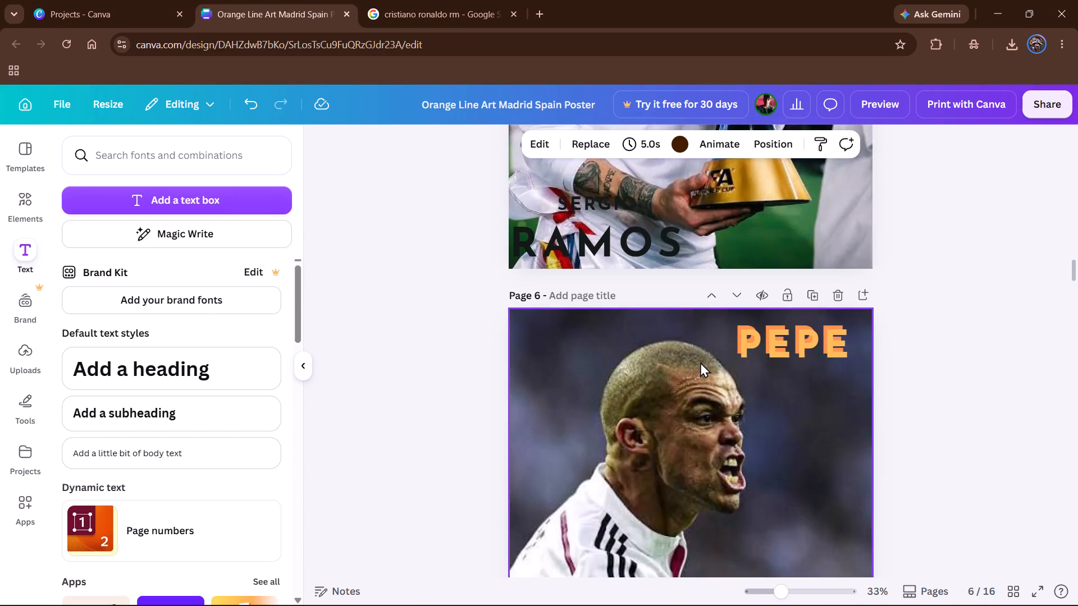
pyautogui.scroll(-17, 700, 362)
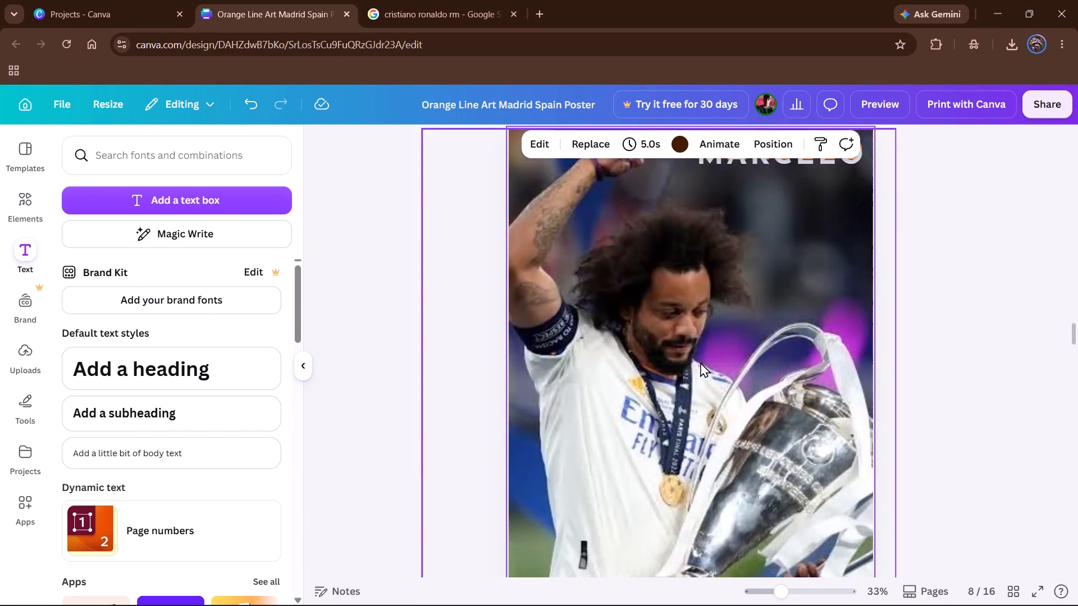
pyautogui.scroll(-17, 700, 362)
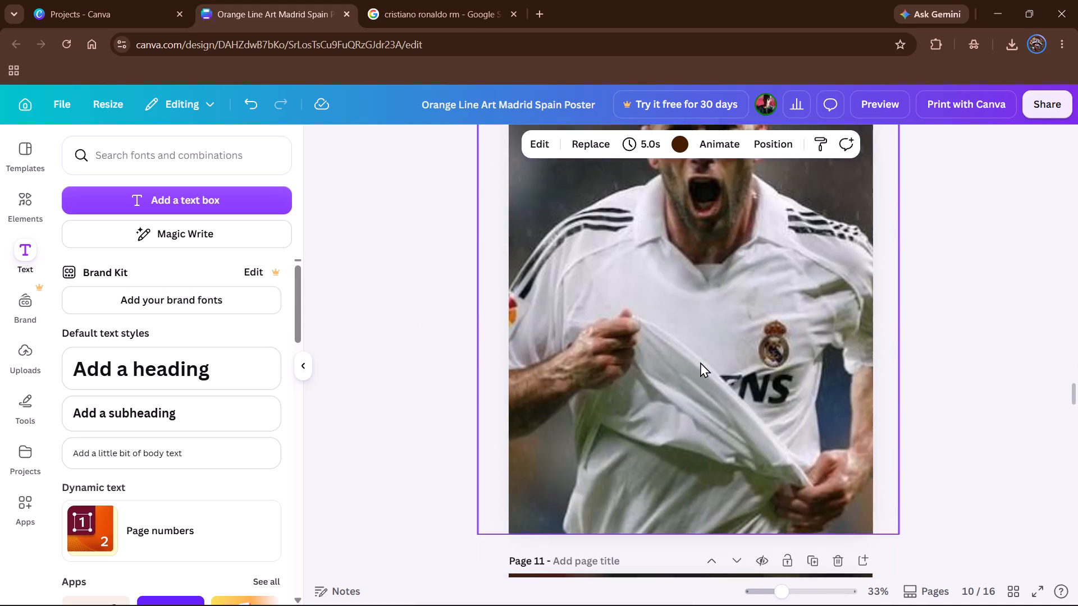
pyautogui.scroll(-15, 700, 362)
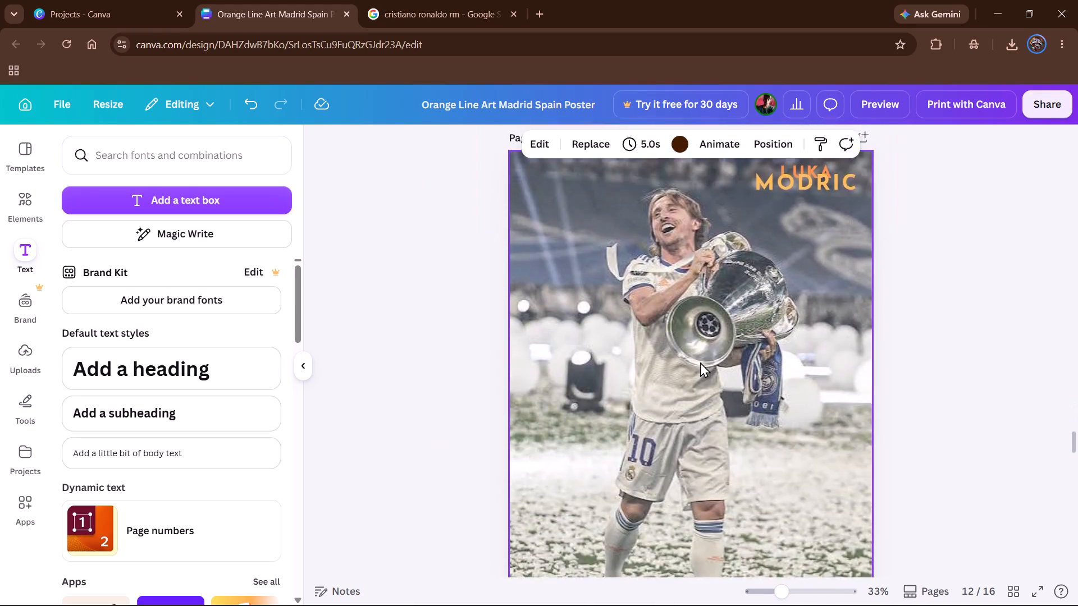
pyautogui.scroll(-19, 700, 362)
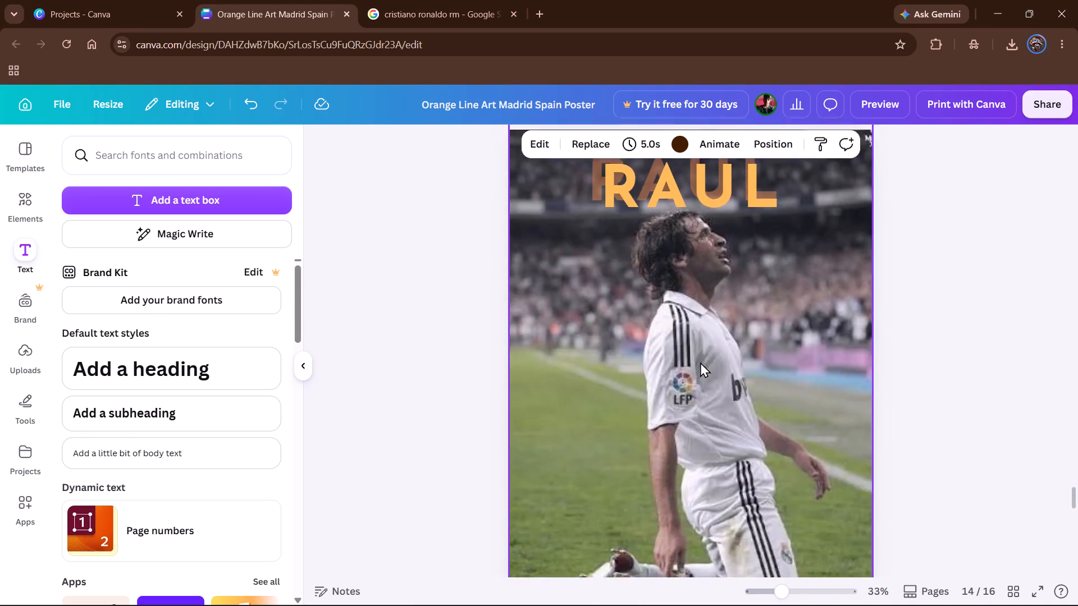
pyautogui.scroll(-9, 700, 362)
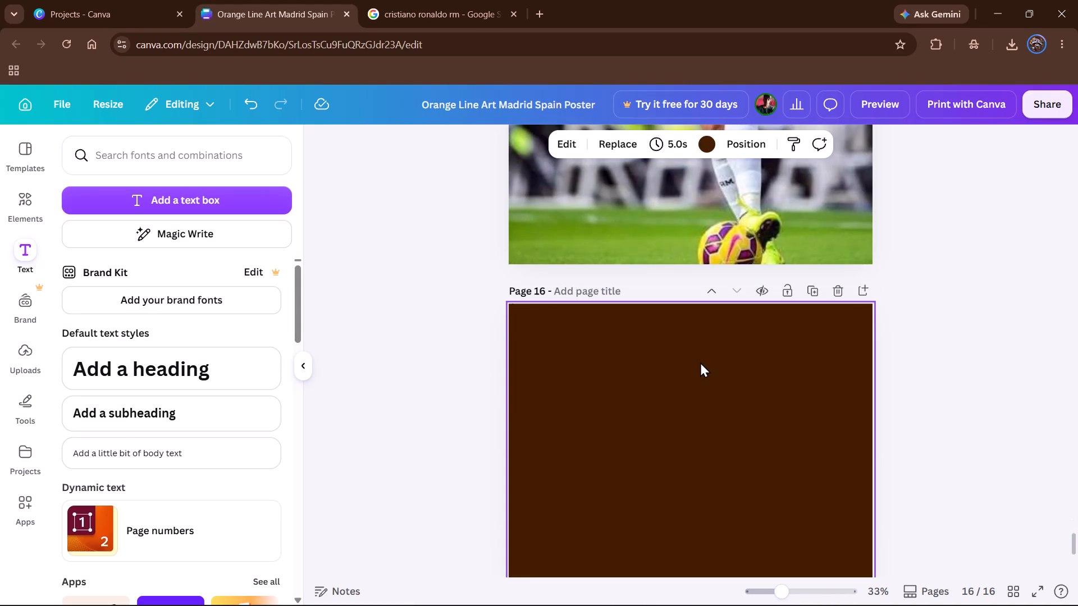
pyautogui.scroll(3, 700, 360)
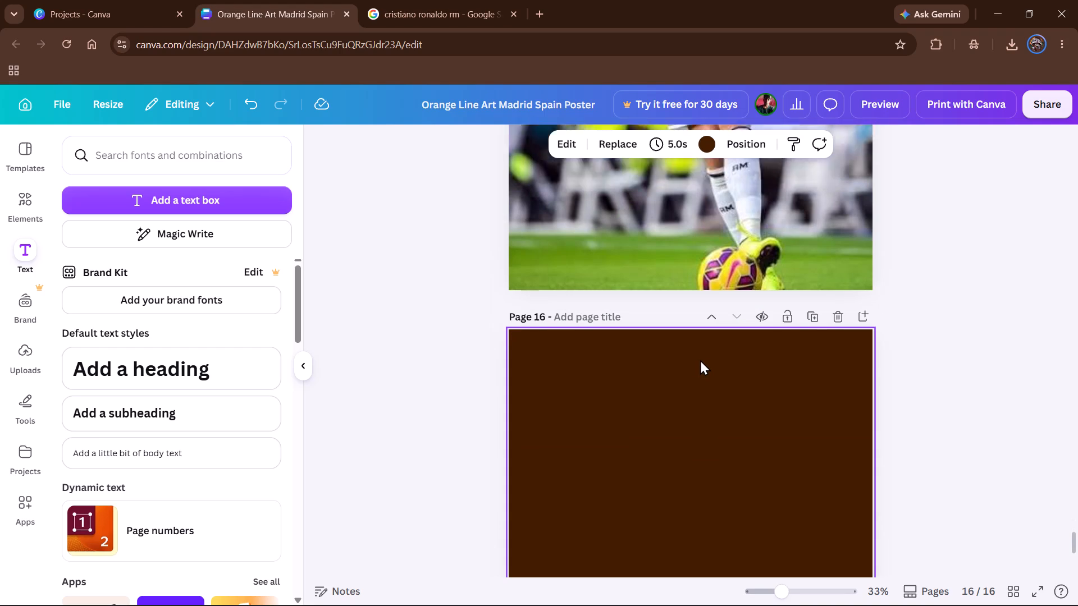
pyautogui.scroll(2, 820, 438)
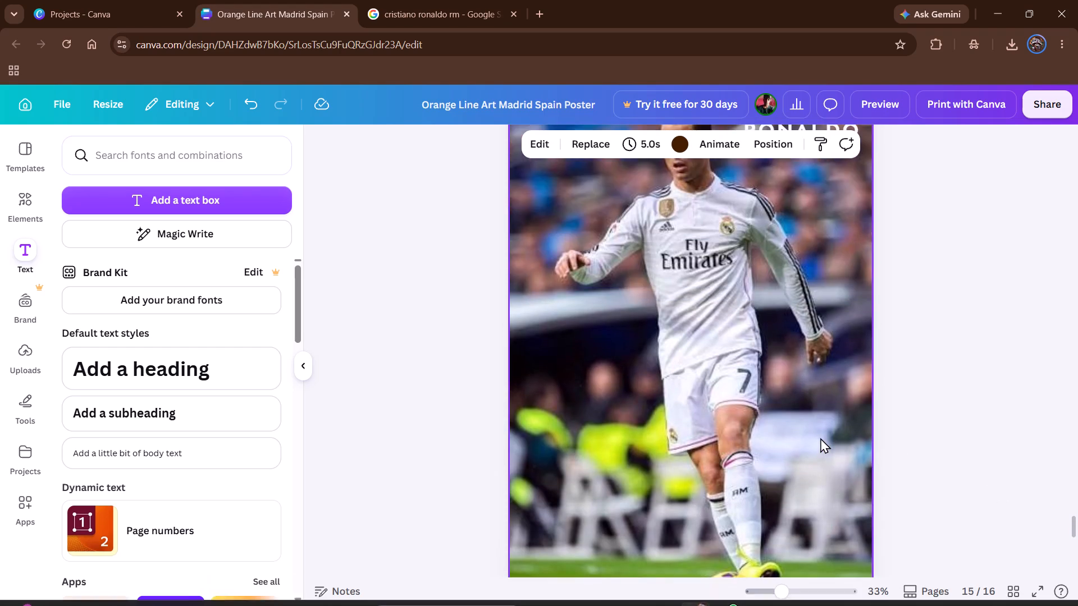
pyautogui.scroll(6, 820, 438)
pyautogui.scroll(-9, 820, 438)
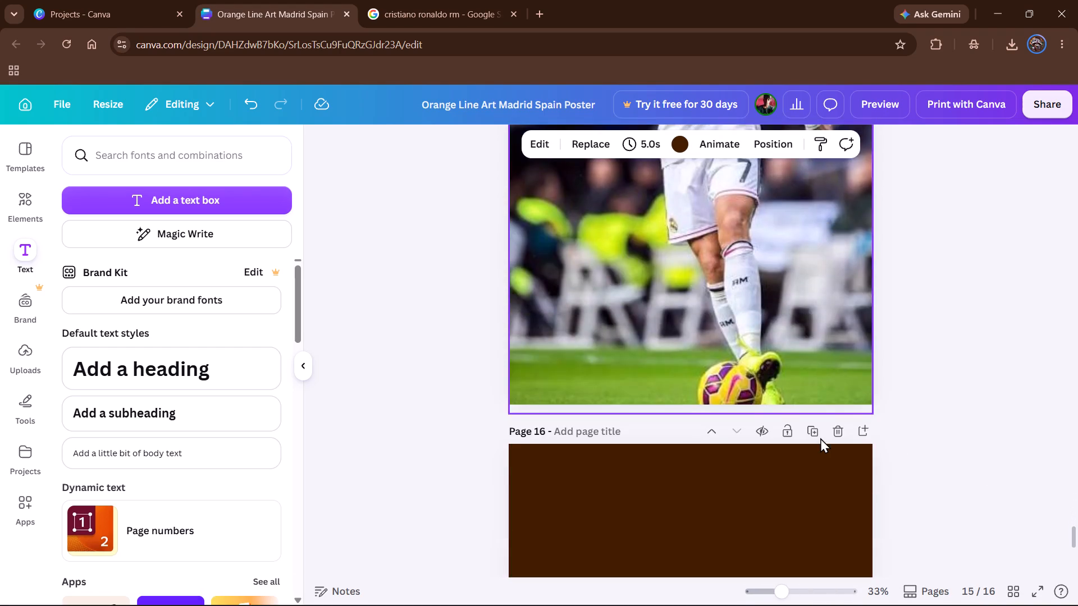
pyautogui.scroll(-3, 820, 438)
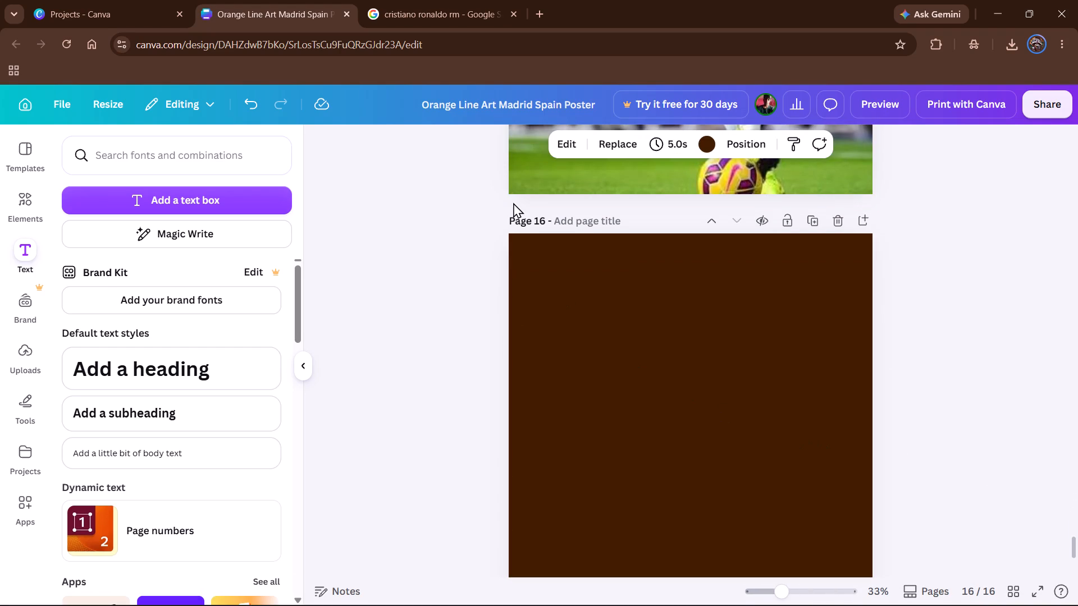
# In the Google Images tab, replace the search with benzema and narrow the results to the Madrid filter.
pyautogui.click(447, 0)
pyautogui.scroll(3, 468, 467)
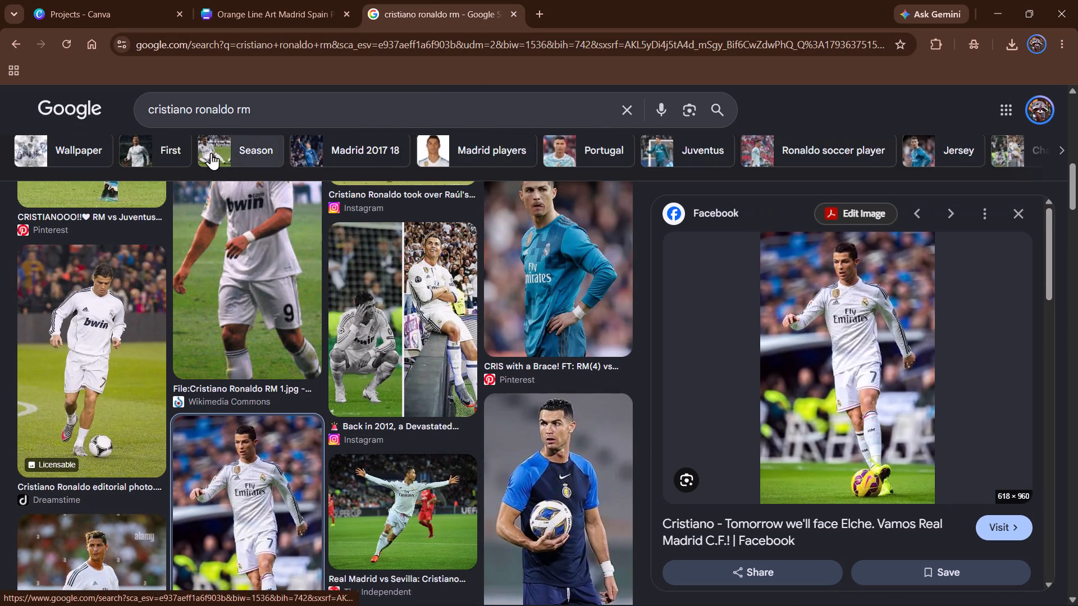
pyautogui.moveTo(257, 109); pyautogui.dragTo(159, 100)
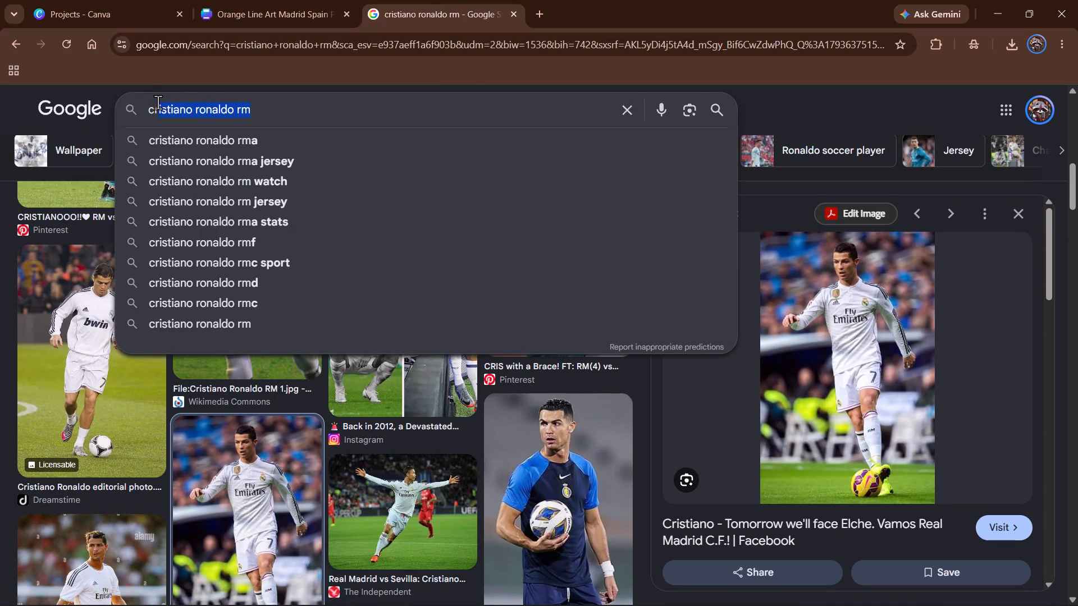
pyautogui.press('BackSpace')
pyautogui.press('BackSpace')
pyautogui.press('BackSpace')
pyautogui.write('benzema')
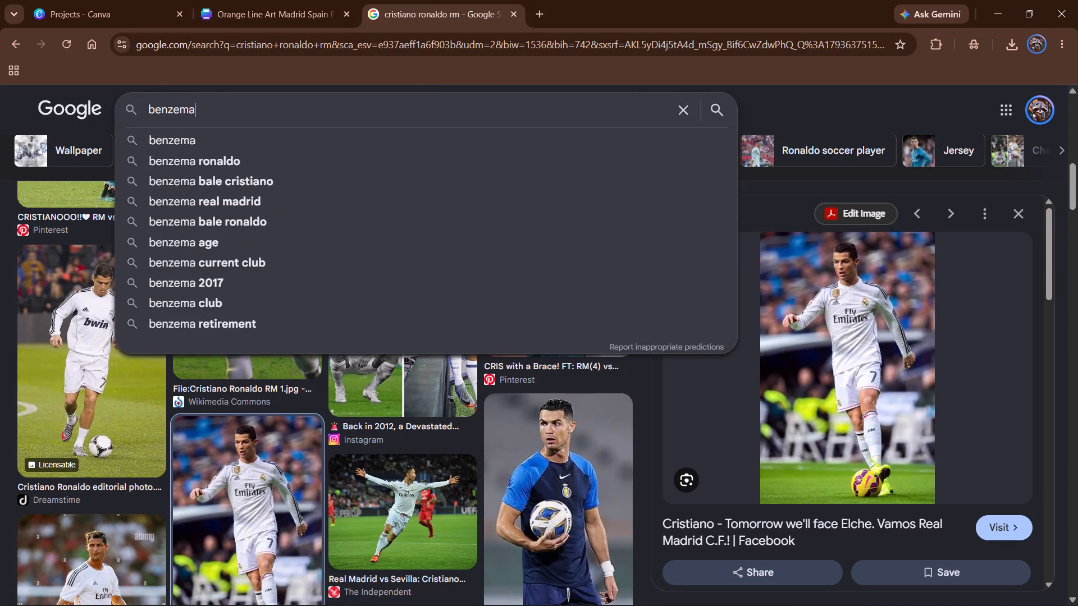
pyautogui.press('Return')
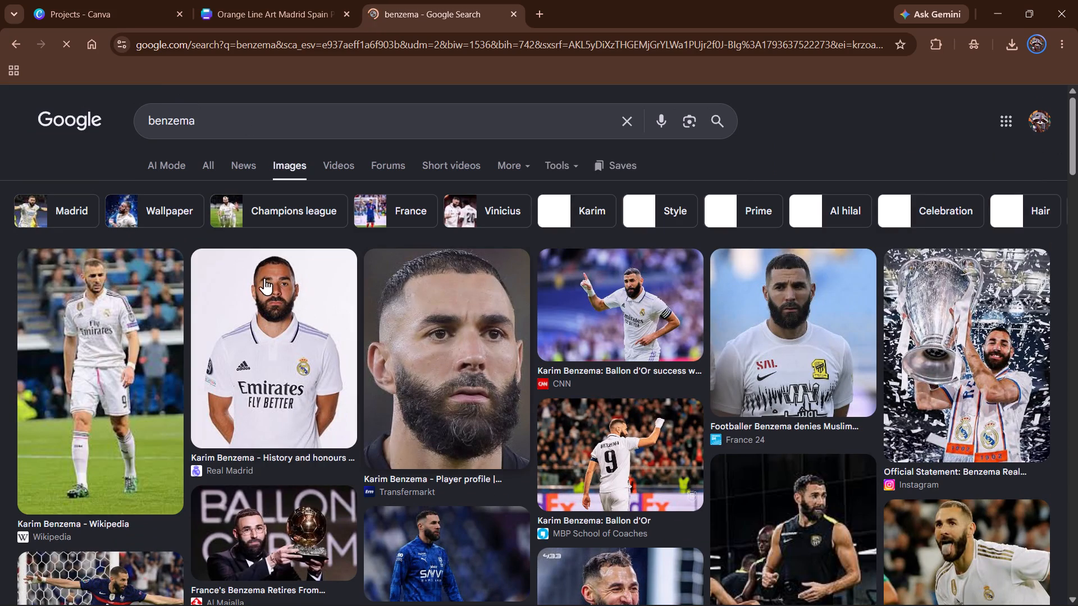
pyautogui.click(91, 211)
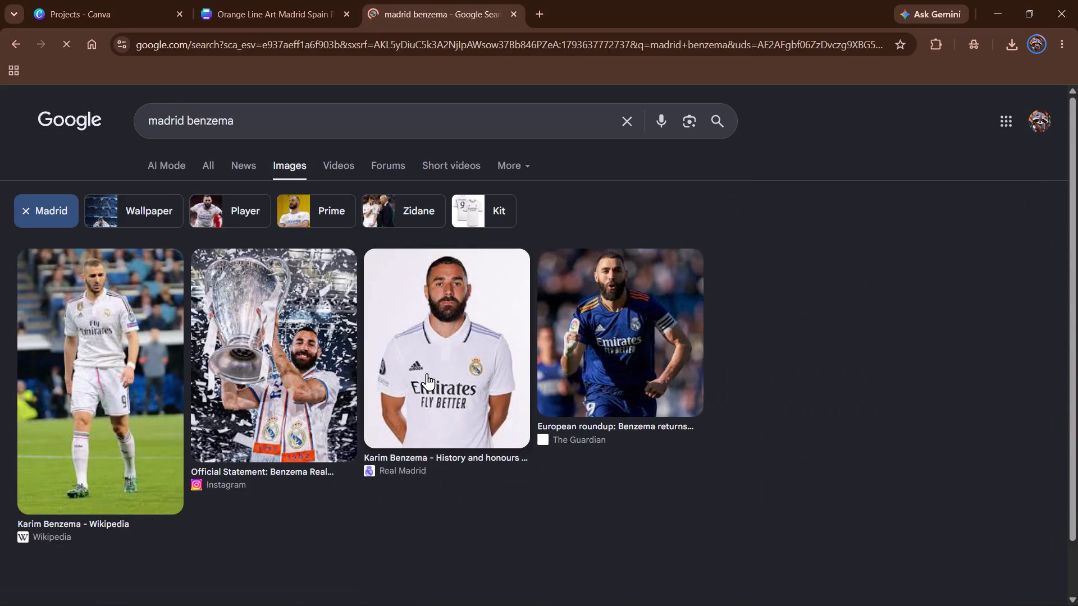
# Save The Independent's photo of Benzema shouting in the white Real Madrid shirt with the dark armband.
pyautogui.scroll(-3, 430, 371)
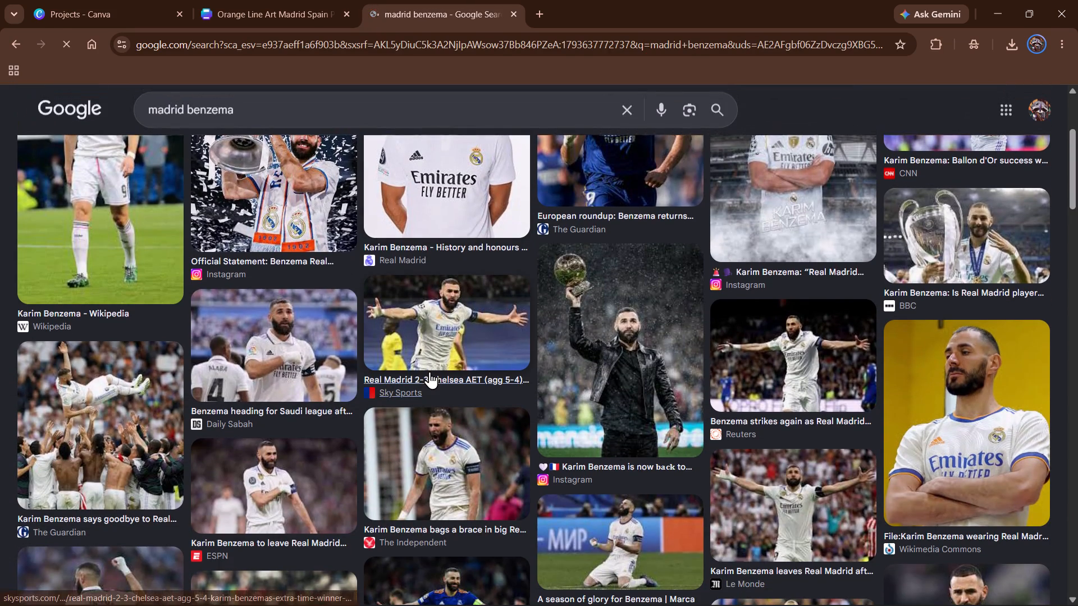
pyautogui.click(505, 463)
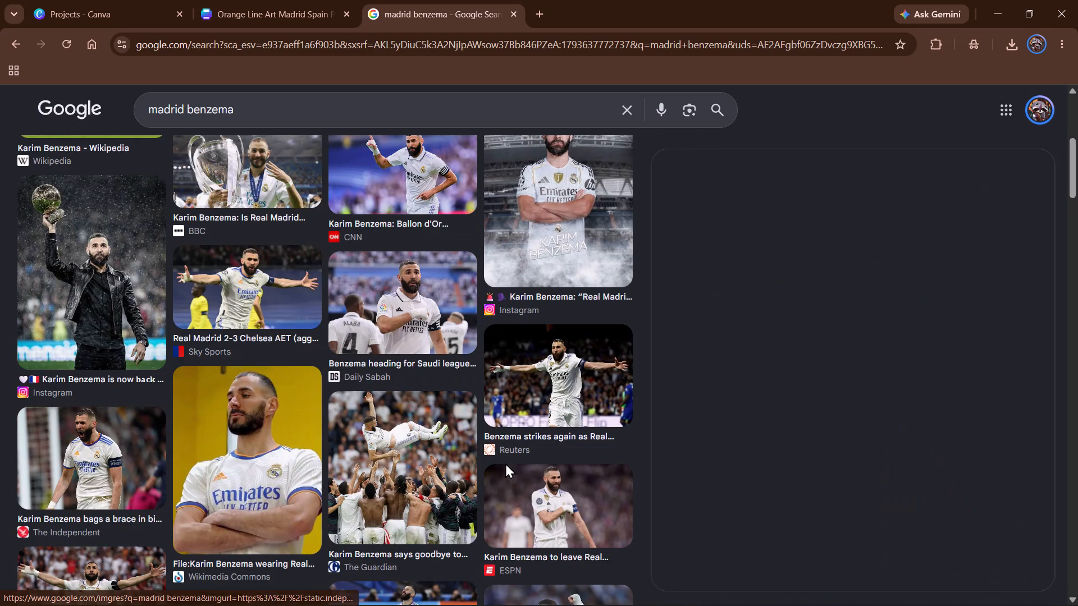
pyautogui.rightClick(836, 320)
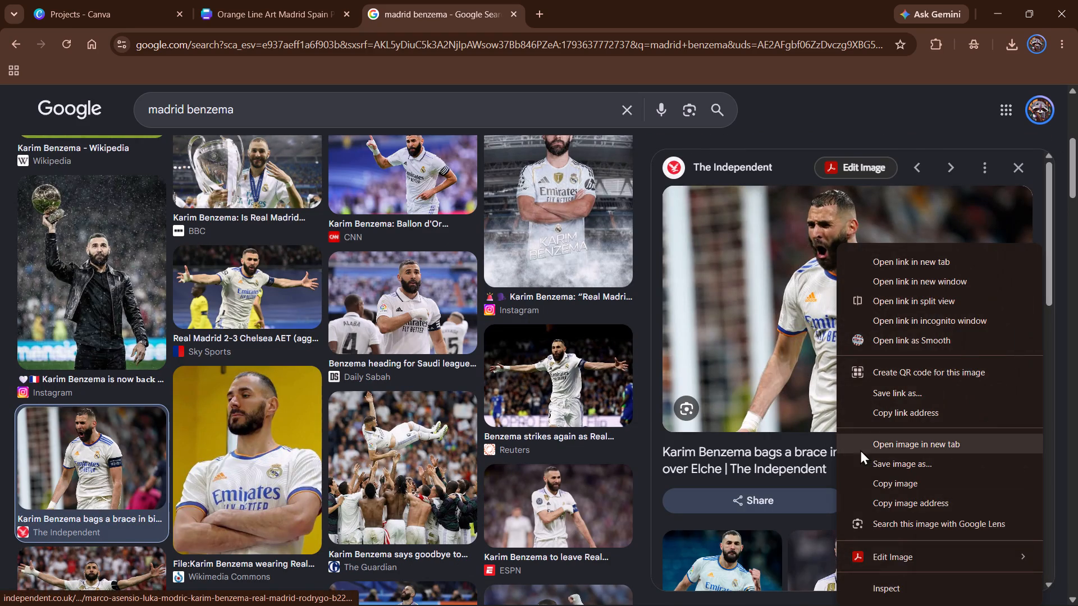
pyautogui.click(880, 465)
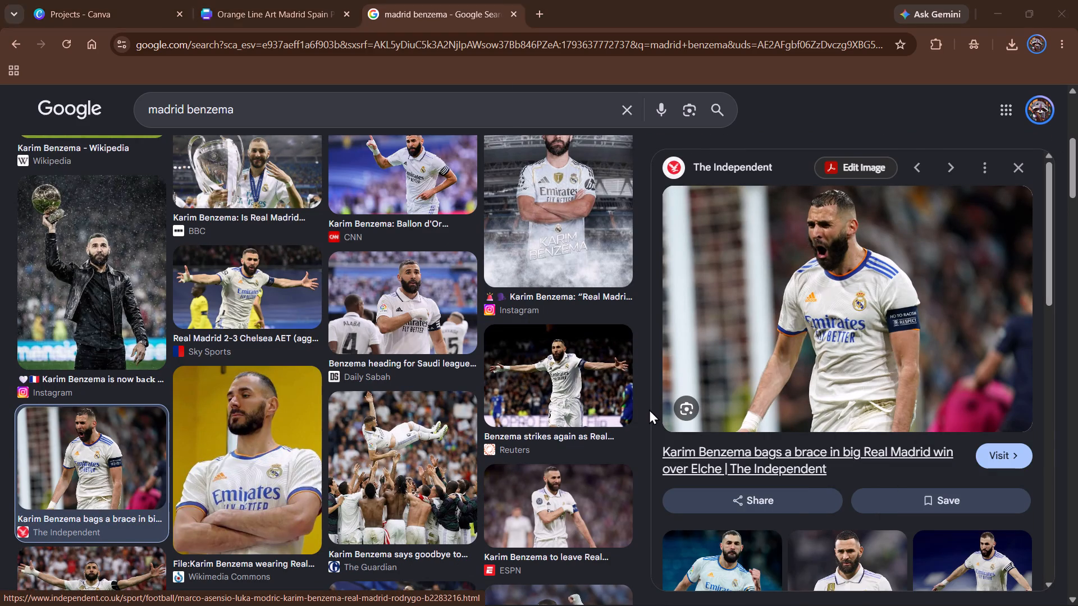
pyautogui.click(412, 291)
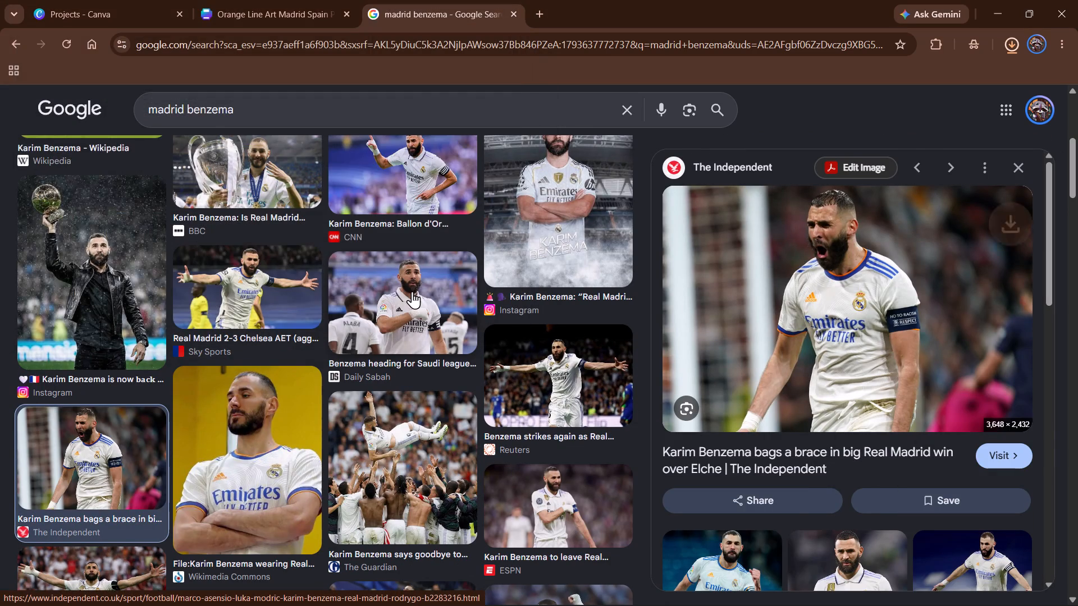
# Back in the Canva poster design, upload images (14).jpeg from the Certificates folder and place it on blank page 16.
pyautogui.click(302, 0)
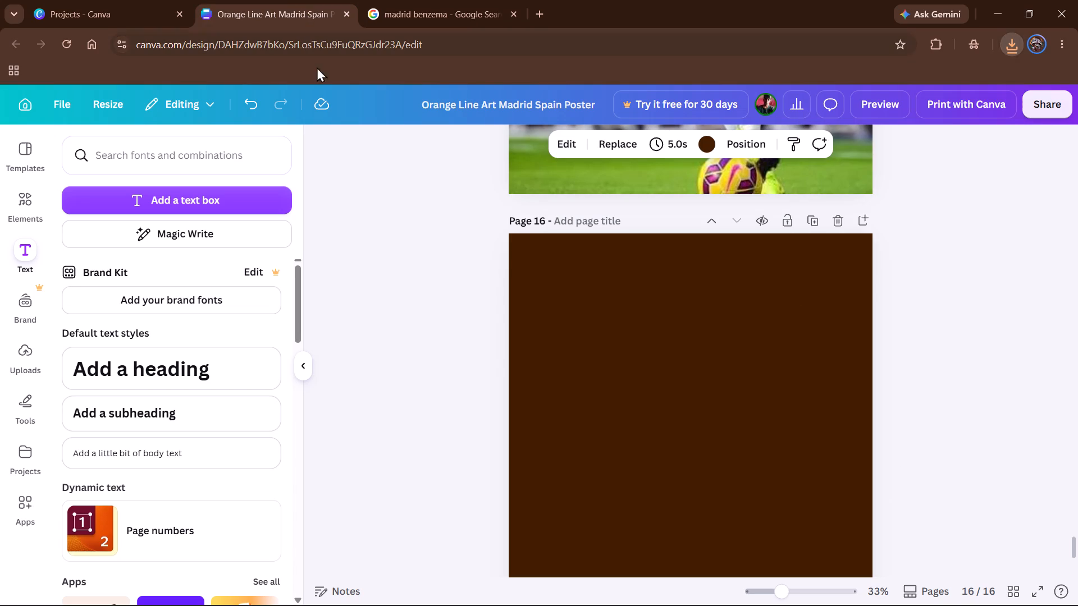
pyautogui.scroll(-5, 714, 370)
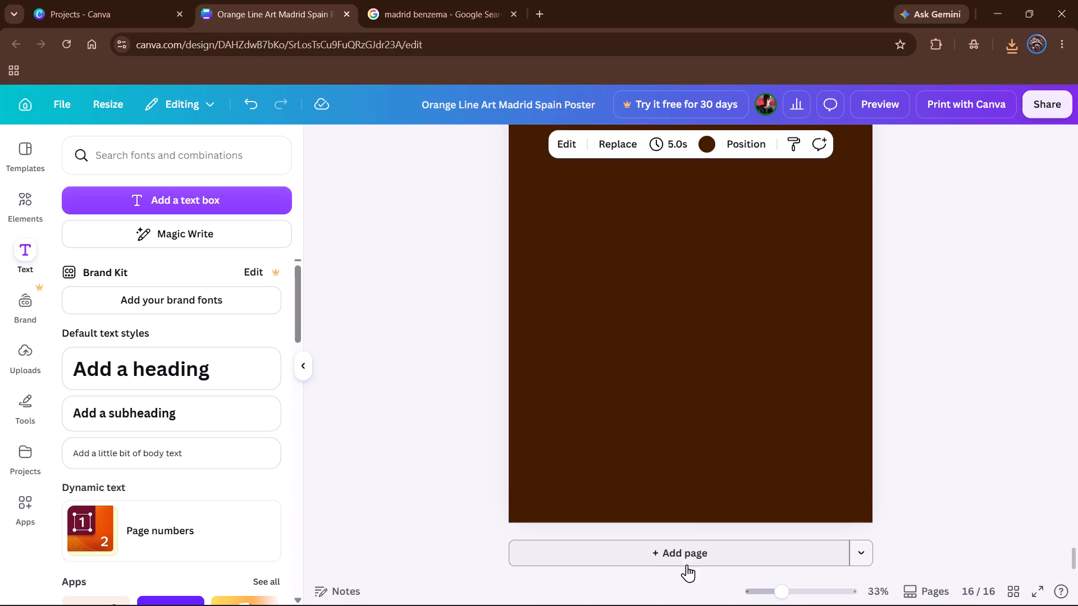
pyautogui.click(15, 354)
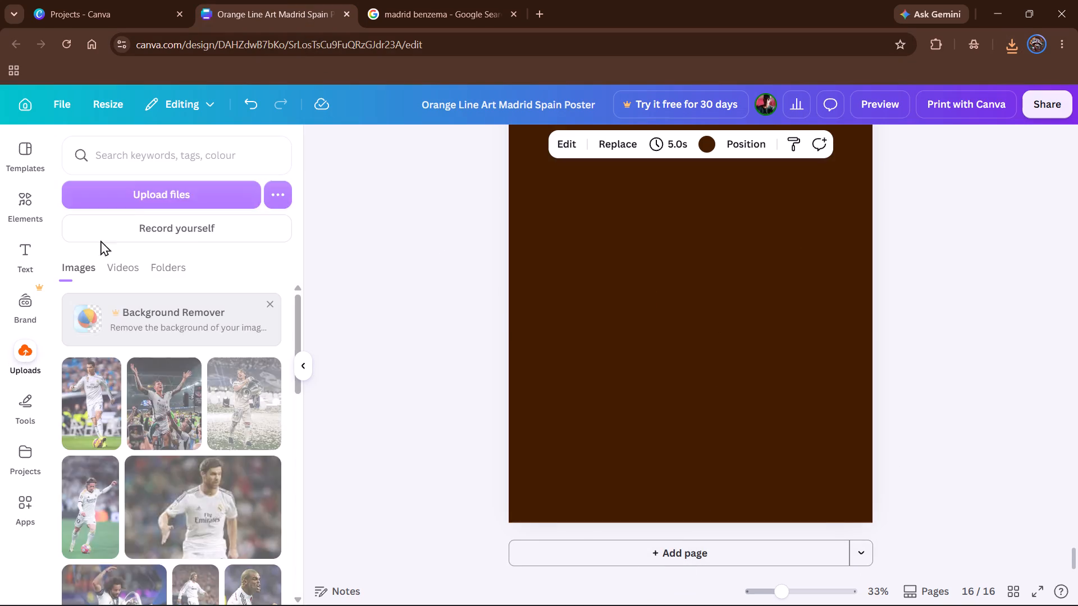
pyautogui.click(163, 183)
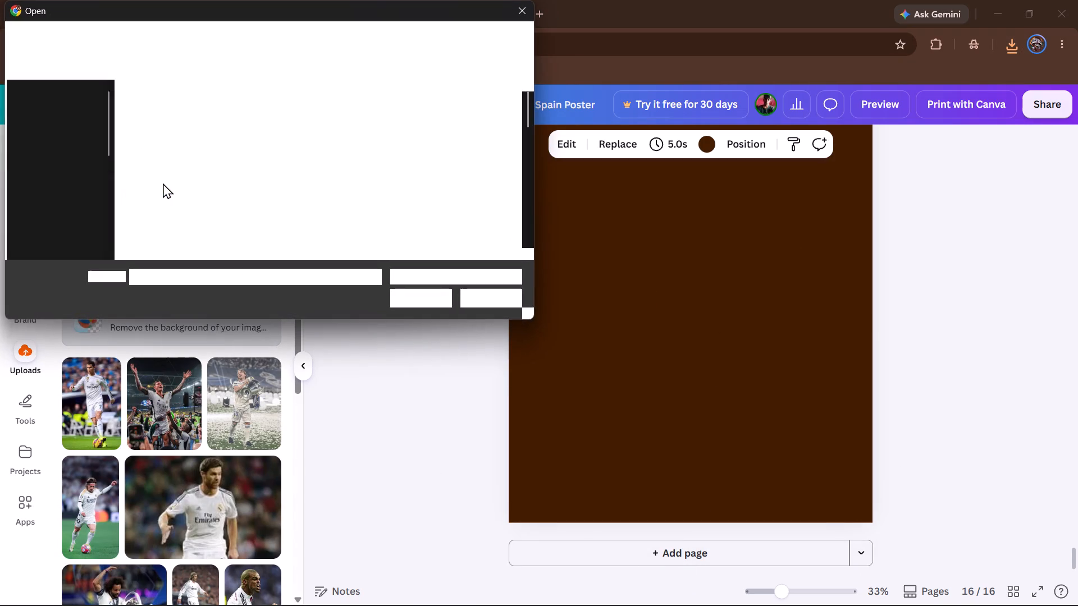
pyautogui.scroll(-5, 204, 160)
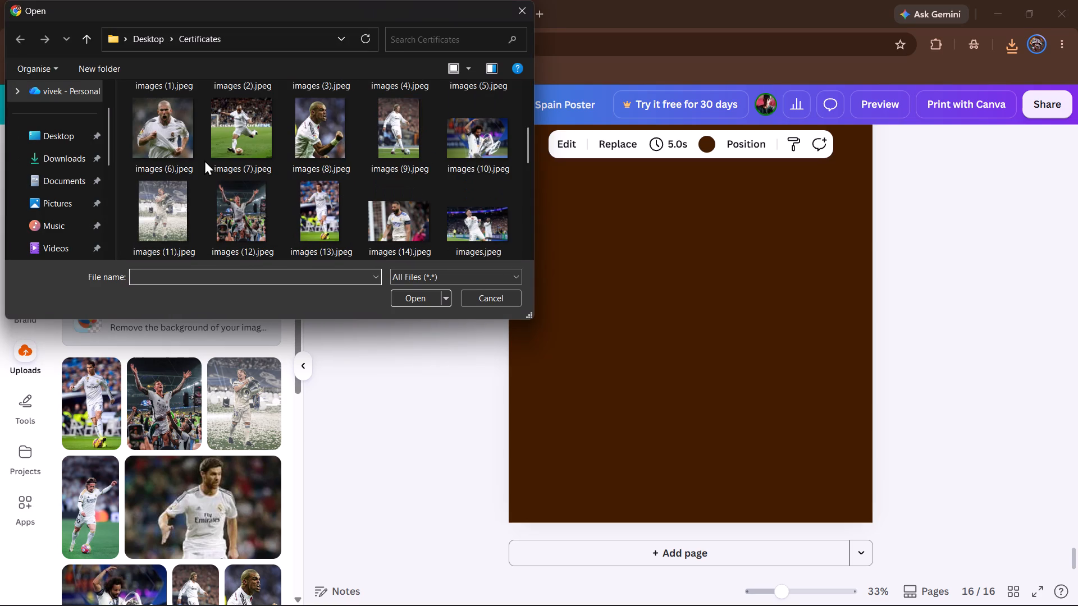
pyautogui.click(398, 221)
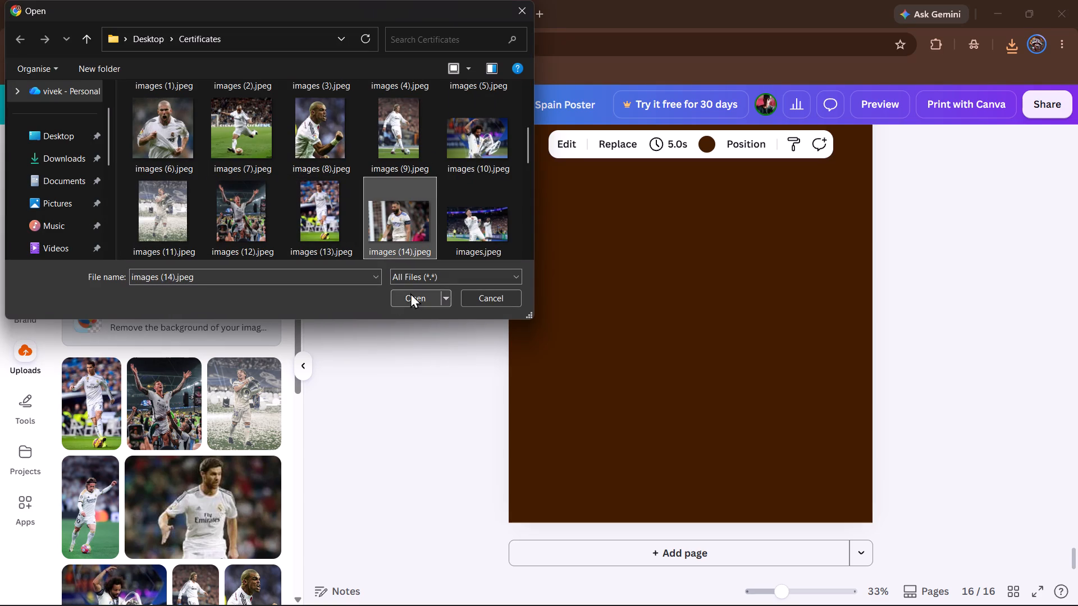
pyautogui.click(412, 292)
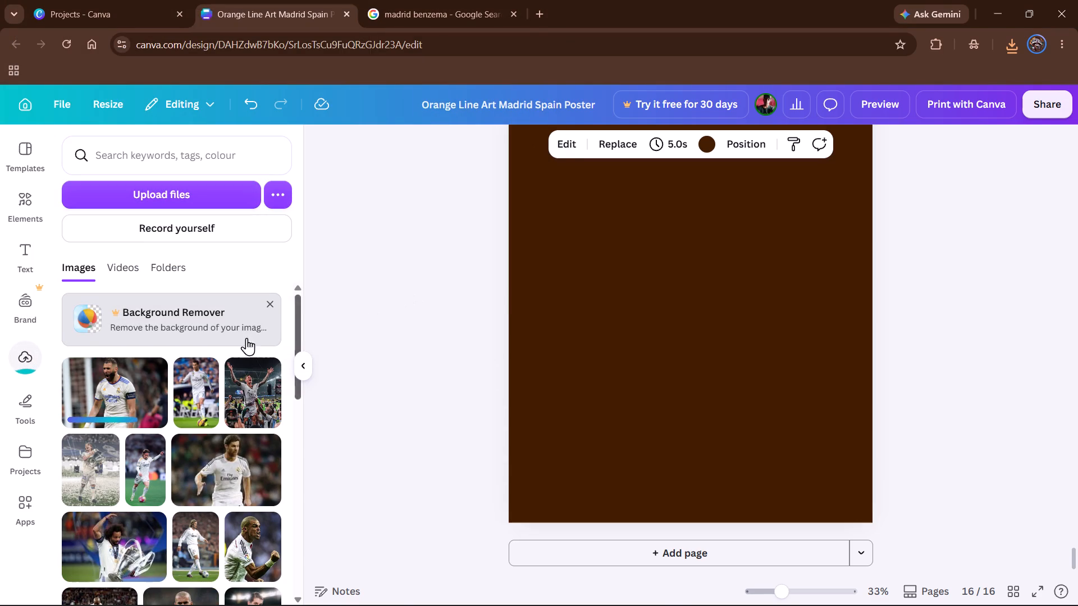
pyautogui.click(88, 391)
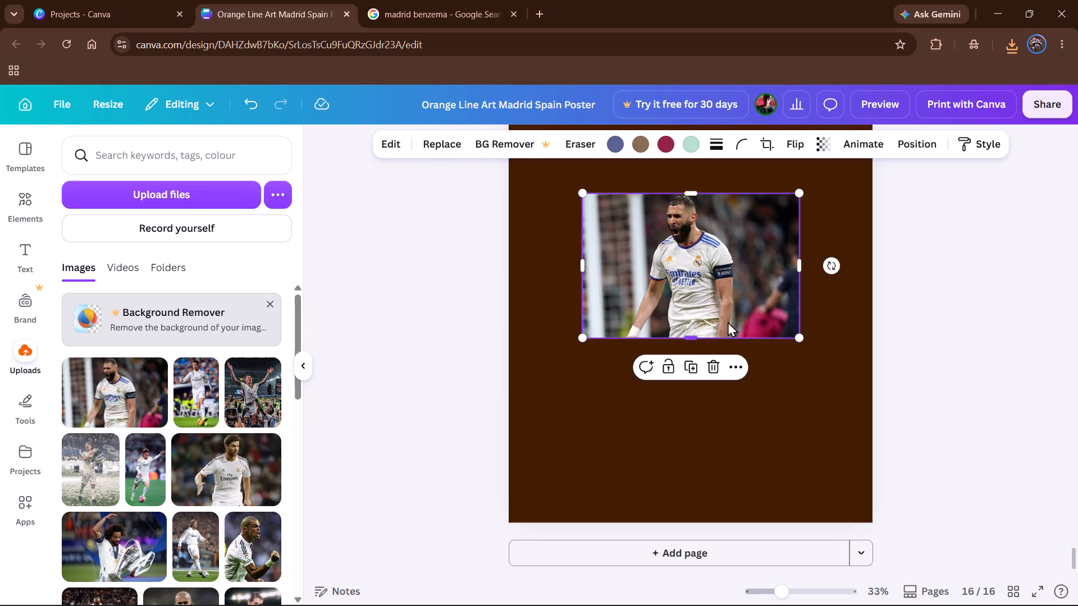
# Widen the Benzema photo past both sides of page 16 to about 46.5 and pull its lower edge down near the page bottom.
pyautogui.moveTo(795, 265); pyautogui.dragTo(876, 271)
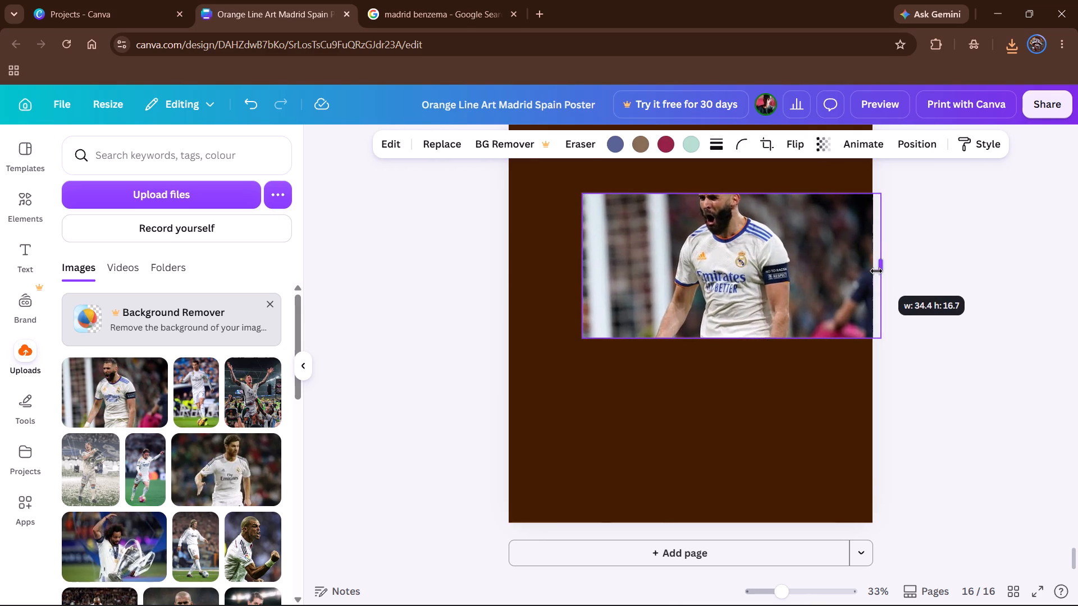
pyautogui.moveTo(876, 271); pyautogui.dragTo(899, 267)
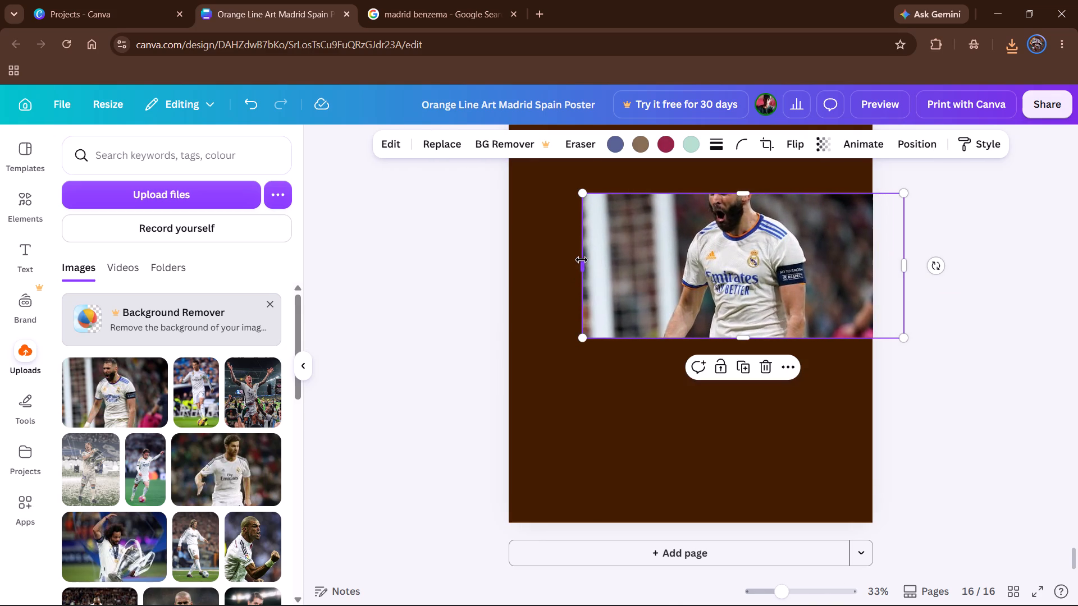
pyautogui.moveTo(582, 260); pyautogui.dragTo(500, 266)
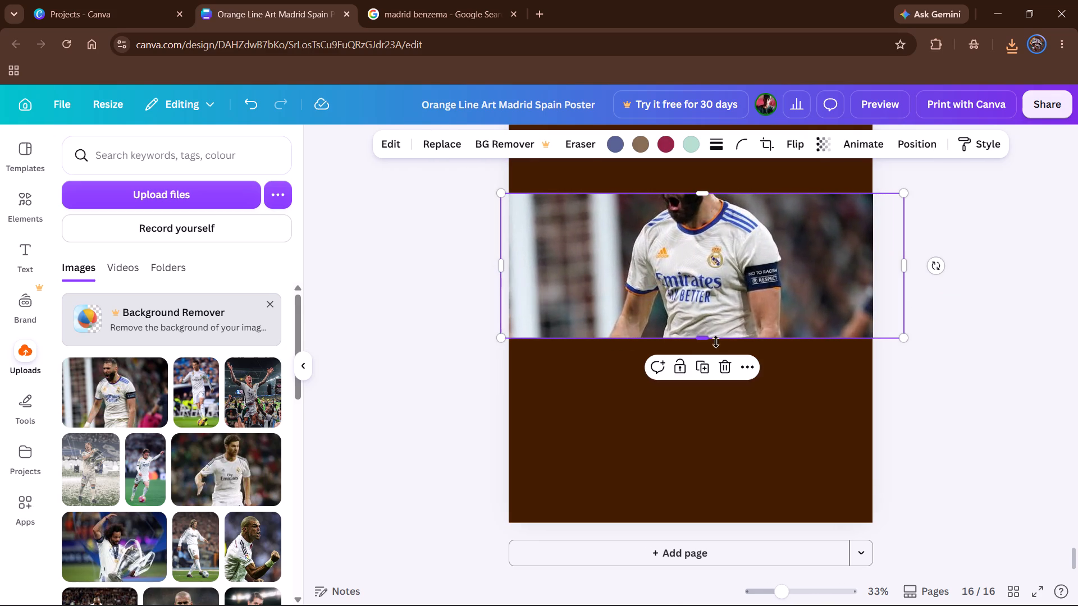
pyautogui.moveTo(705, 338); pyautogui.dragTo(696, 474)
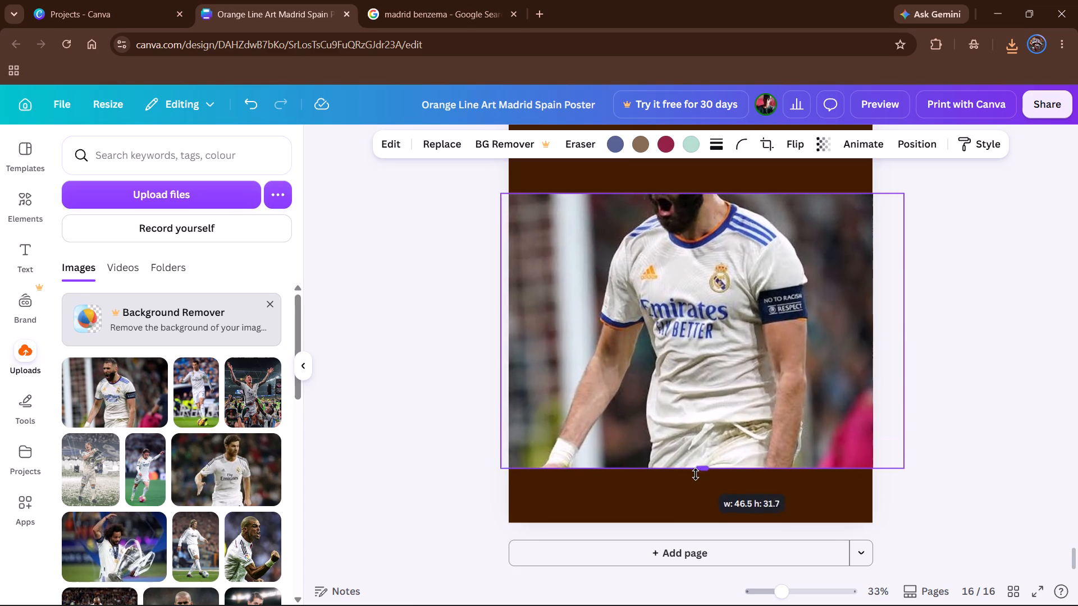
pyautogui.moveTo(696, 474); pyautogui.dragTo(689, 486)
# Extend the Benzema photo's upper and lower edges to cover page 16's full height, about 59.4.
pyautogui.scroll(2, 697, 404)
pyautogui.moveTo(703, 327); pyautogui.dragTo(703, 326)
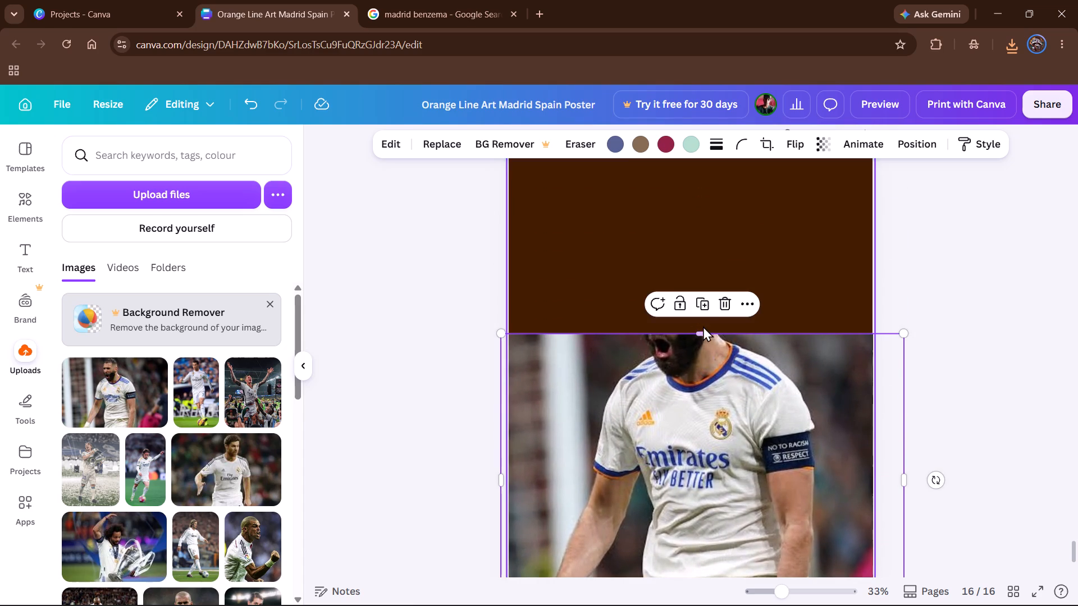
pyautogui.moveTo(703, 326); pyautogui.dragTo(704, 309)
pyautogui.click(703, 333)
pyautogui.click(698, 359)
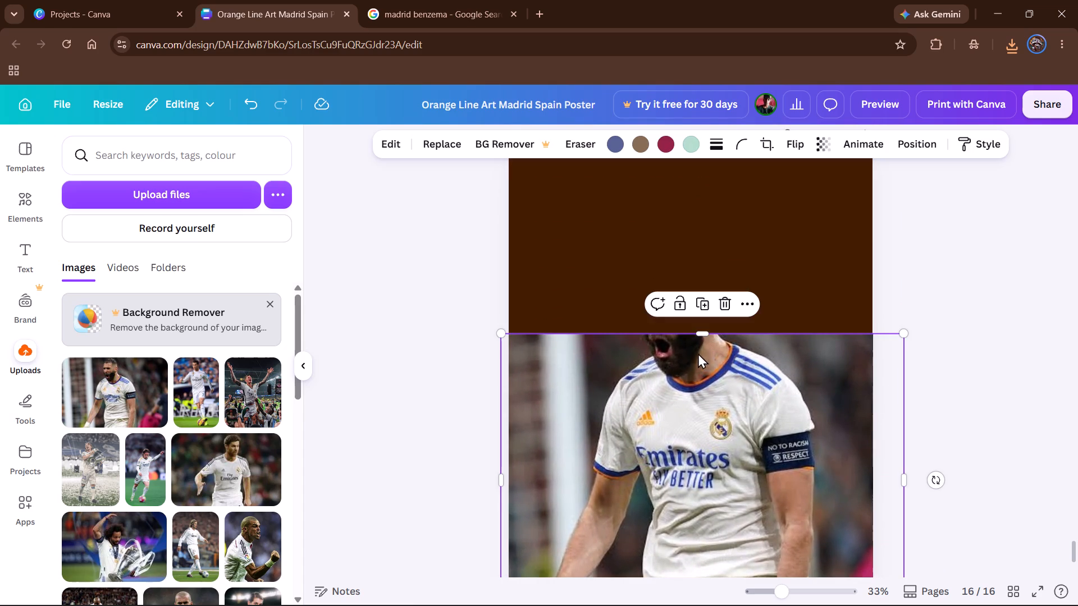
pyautogui.moveTo(700, 337); pyautogui.dragTo(711, 179)
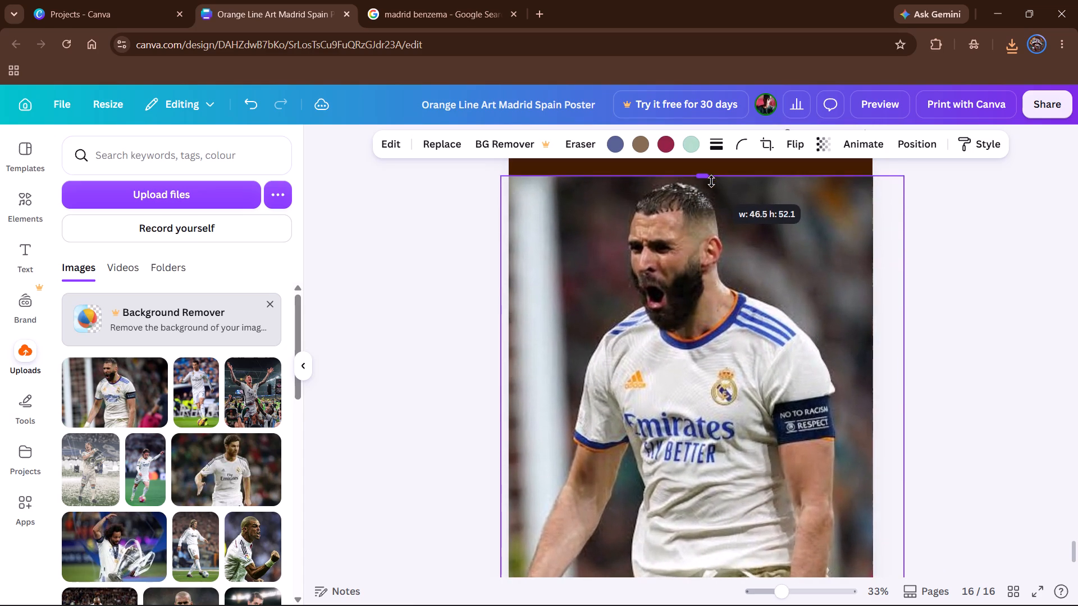
pyautogui.scroll(1, 714, 359)
pyautogui.moveTo(696, 245); pyautogui.dragTo(700, 224)
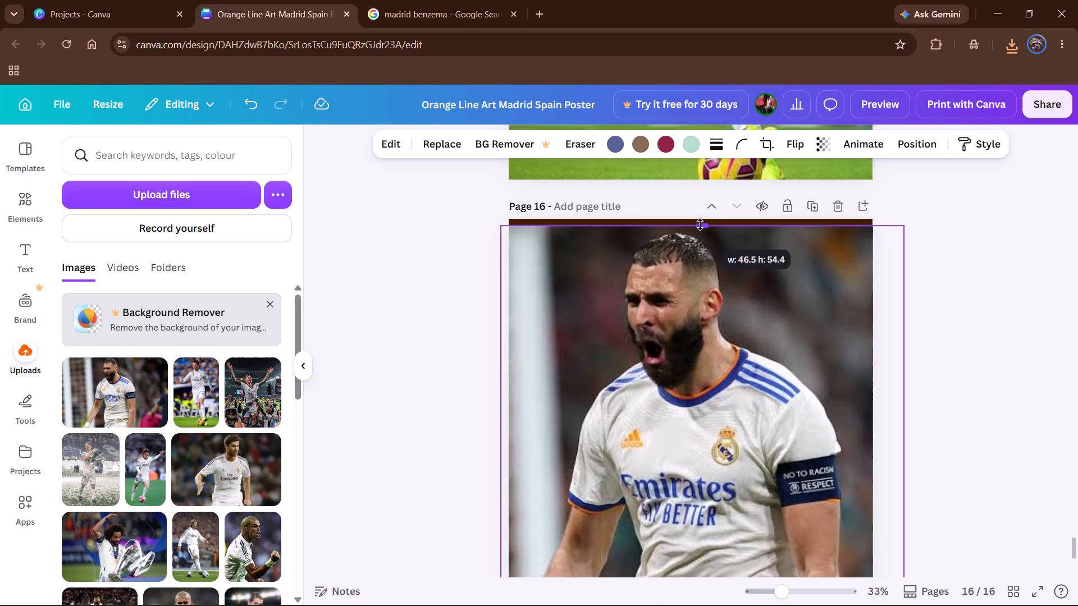
pyautogui.moveTo(700, 224); pyautogui.dragTo(700, 222)
pyautogui.scroll(-5, 701, 302)
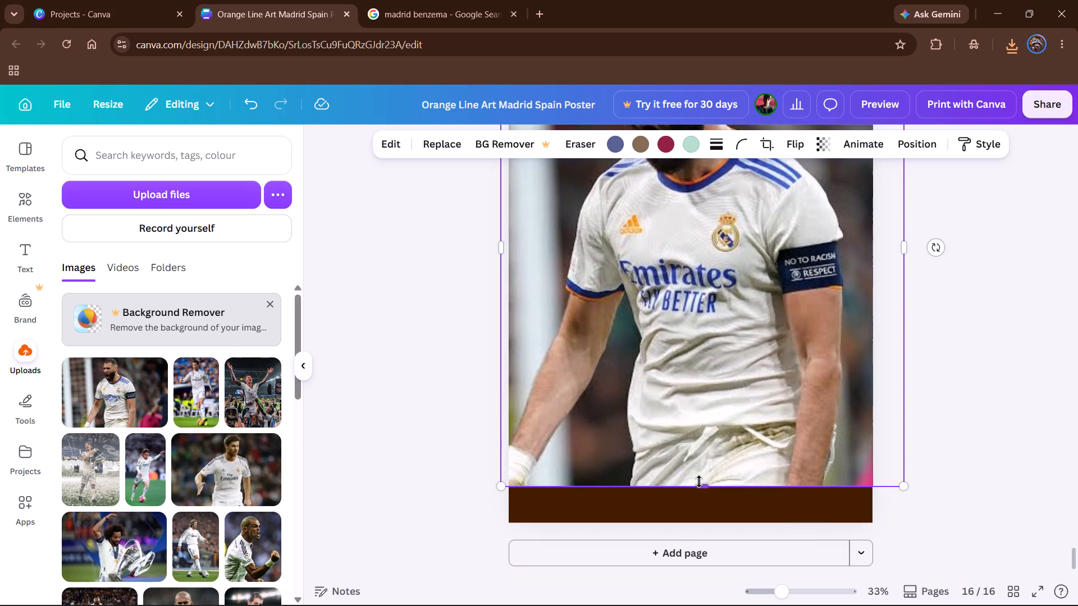
pyautogui.moveTo(699, 483); pyautogui.dragTo(702, 517)
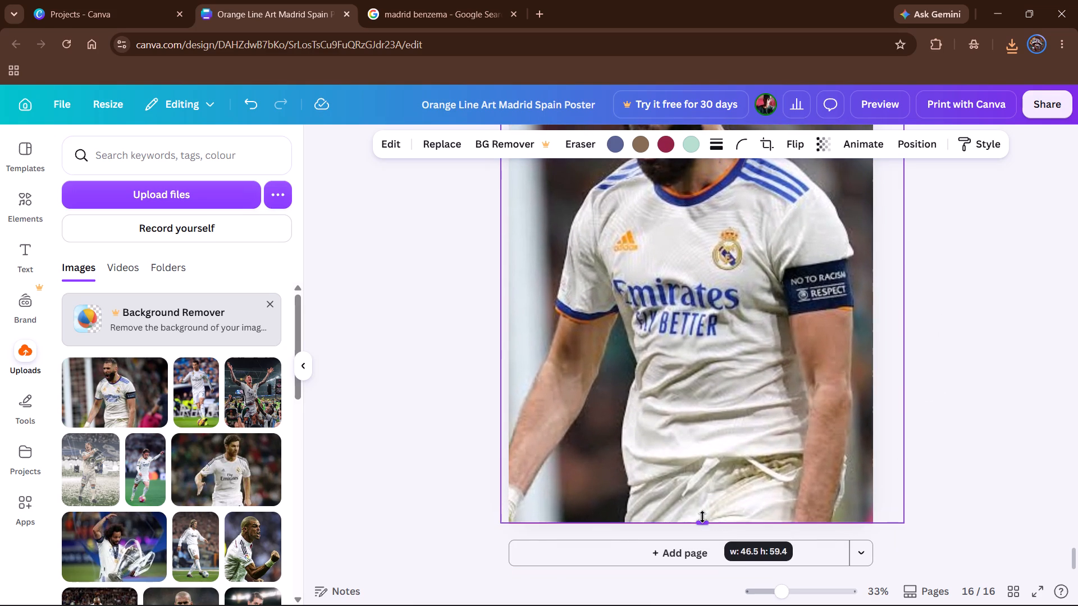
pyautogui.moveTo(702, 517); pyautogui.dragTo(702, 517)
# Shift the Benzema photo so its left edge meets the page's left edge, and refit its lower and upper edges to page 16.
pyautogui.moveTo(698, 444); pyautogui.dragTo(713, 414)
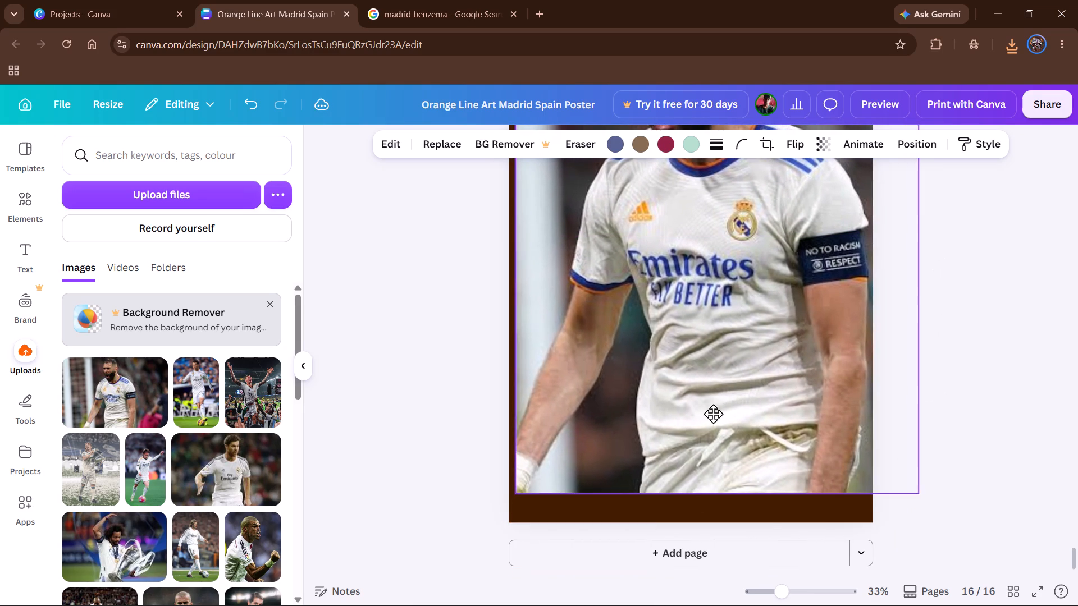
pyautogui.moveTo(713, 414); pyautogui.dragTo(713, 413)
pyautogui.moveTo(715, 492); pyautogui.dragTo(717, 518)
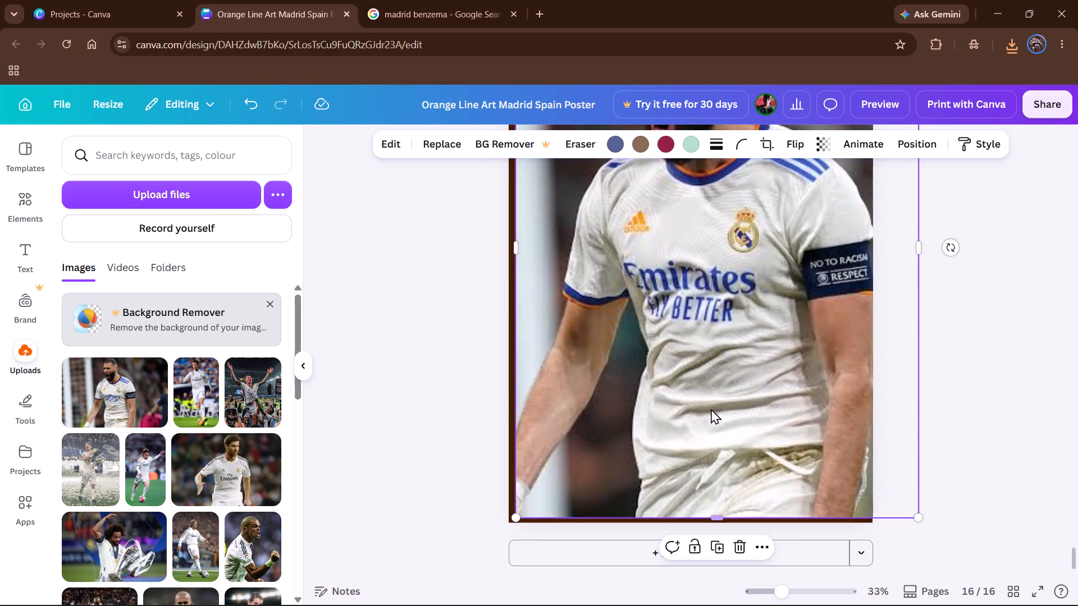
pyautogui.moveTo(711, 408); pyautogui.dragTo(706, 415)
pyautogui.scroll(3, 706, 415)
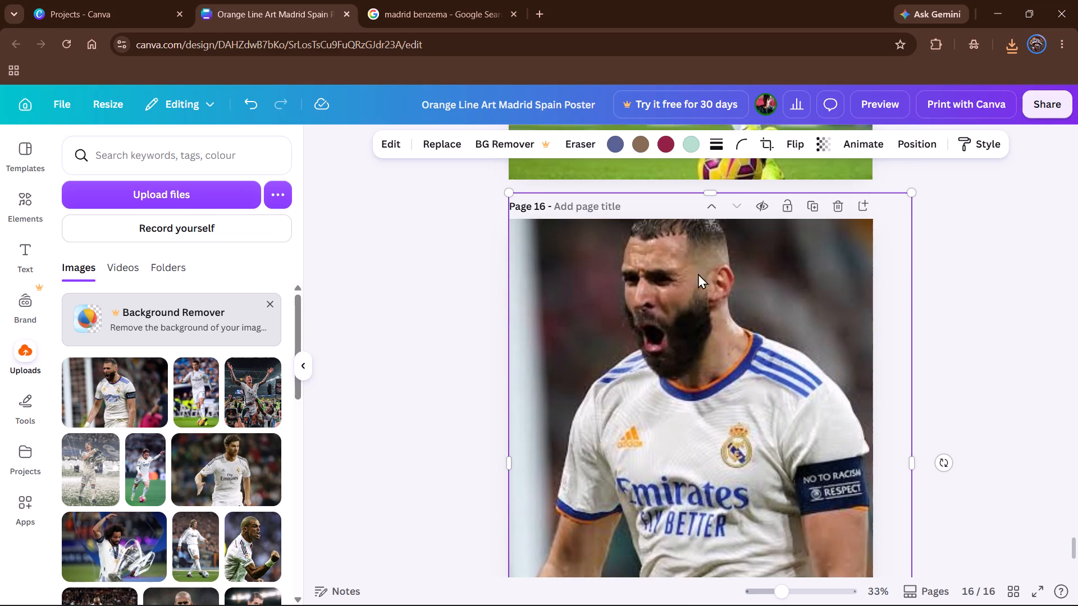
pyautogui.moveTo(704, 193); pyautogui.dragTo(709, 221)
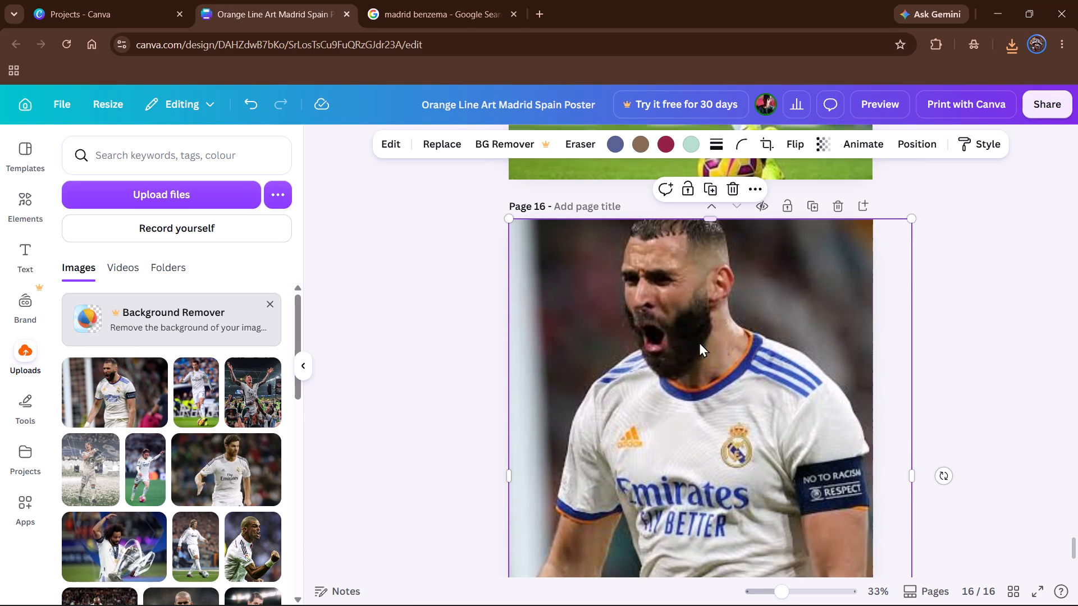
# Crop the Benzema photo's lower edge, move the photo down to the page bottom, and extend its upper edge to the page top.
pyautogui.scroll(-4, 697, 365)
pyautogui.moveTo(707, 525); pyautogui.dragTo(709, 504)
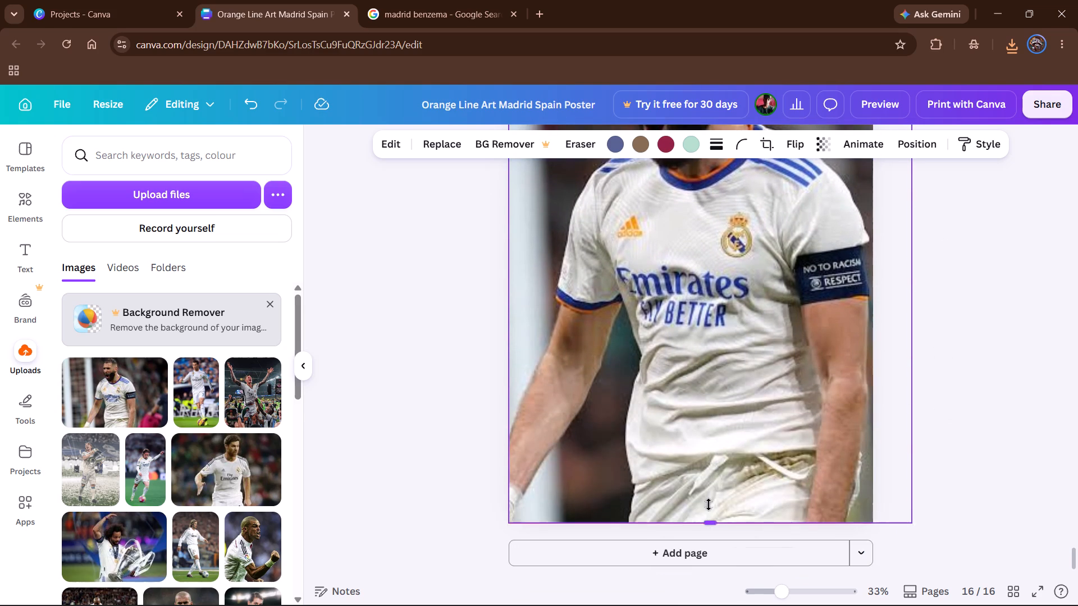
pyautogui.moveTo(709, 504); pyautogui.dragTo(710, 499)
pyautogui.scroll(2, 708, 473)
pyautogui.moveTo(697, 440); pyautogui.dragTo(697, 464)
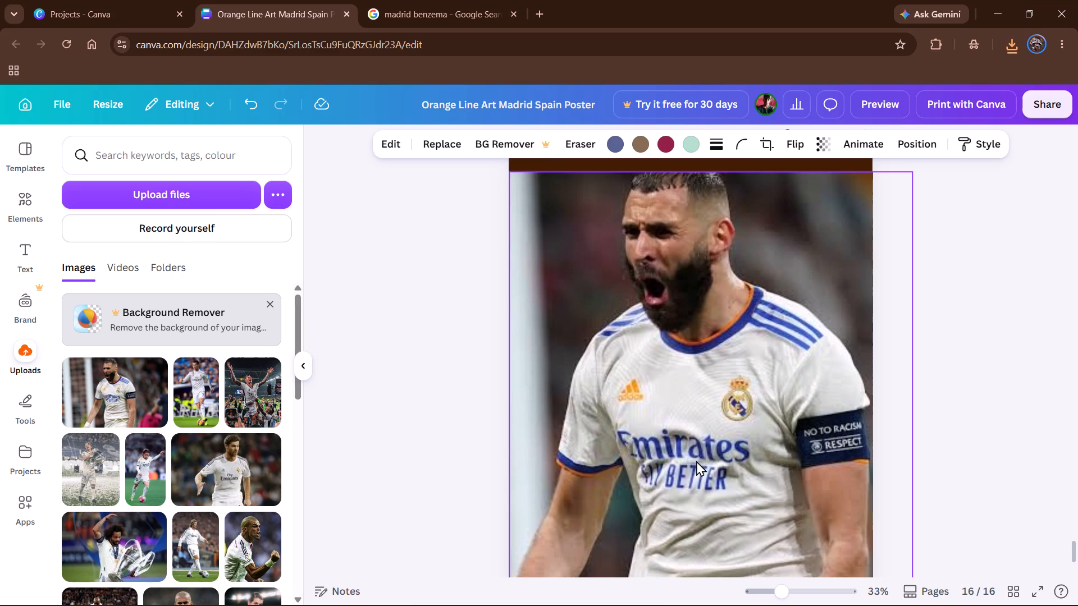
pyautogui.scroll(2, 696, 461)
pyautogui.moveTo(707, 317); pyautogui.dragTo(707, 290)
pyautogui.scroll(-6, 718, 369)
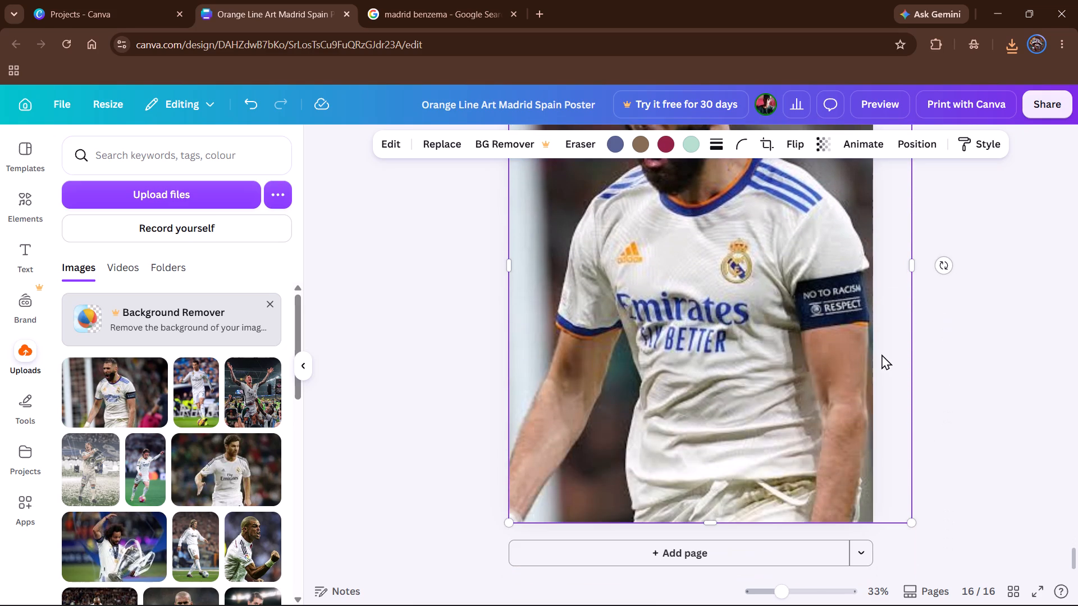
# Add a text box reading "karim" over the Benzema photo on page 16.
pyautogui.scroll(3, 954, 364)
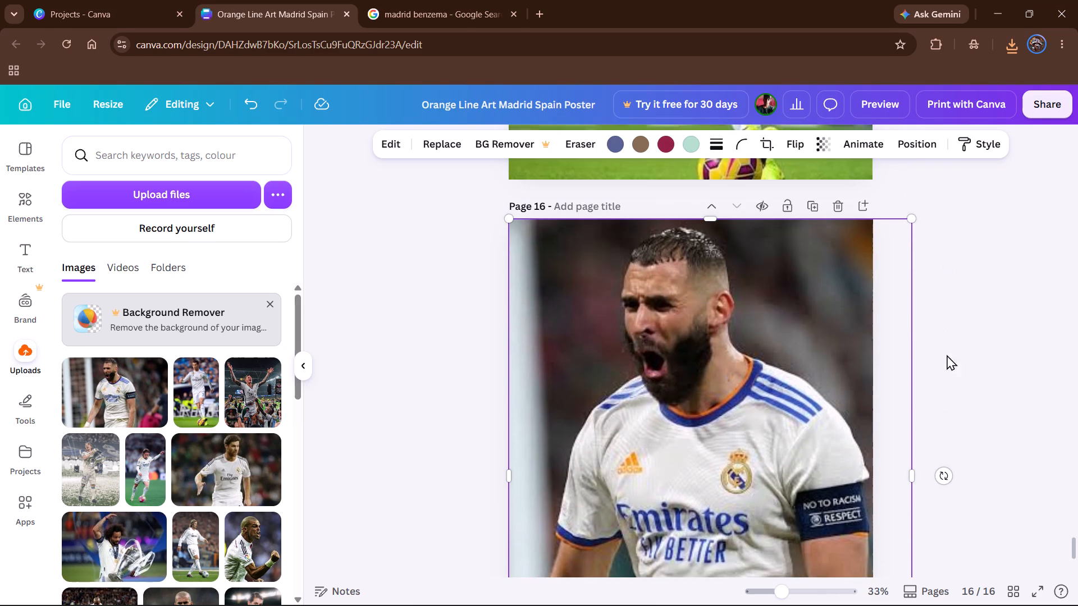
pyautogui.click(17, 265)
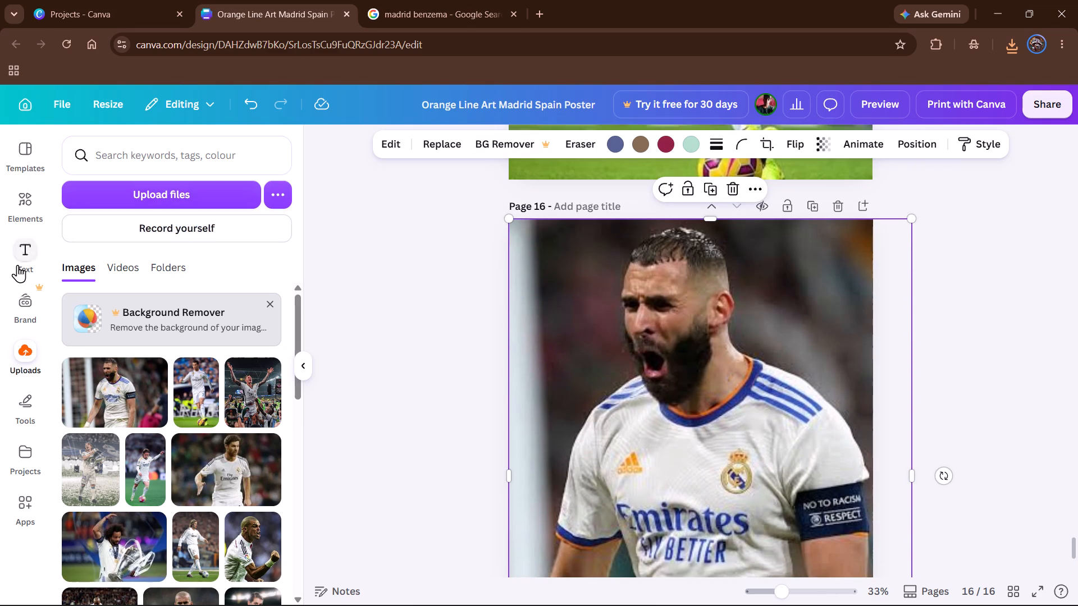
pyautogui.click(166, 157)
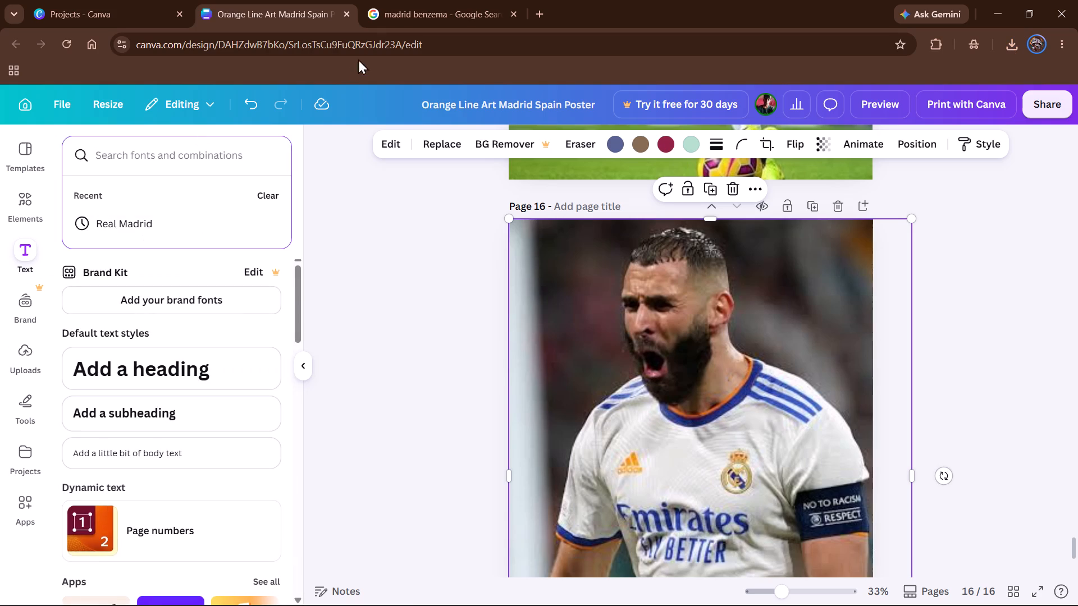
pyautogui.click(400, 10)
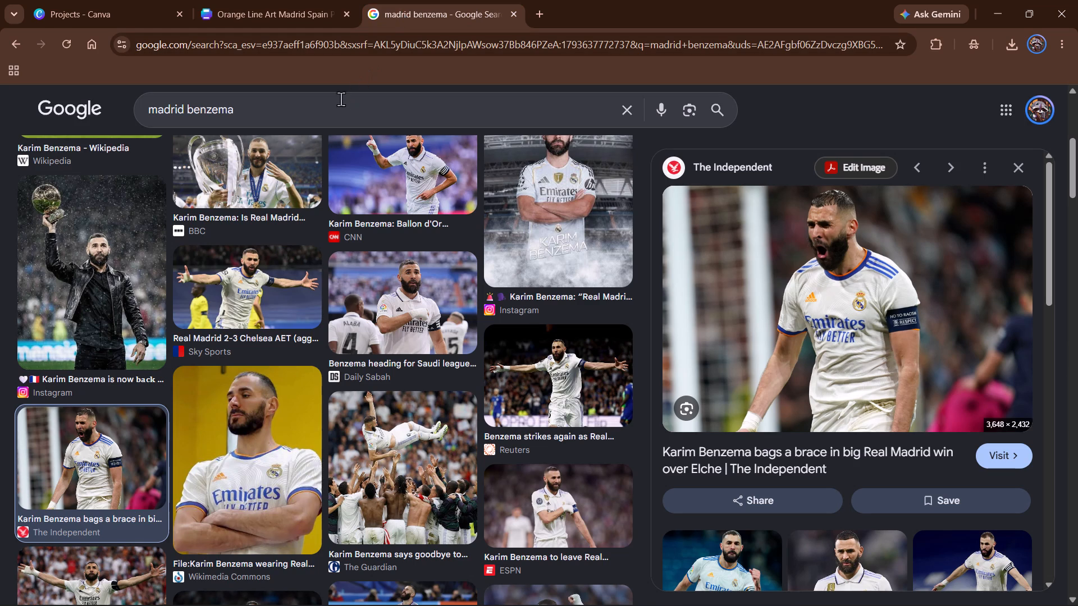
pyautogui.click(323, 0)
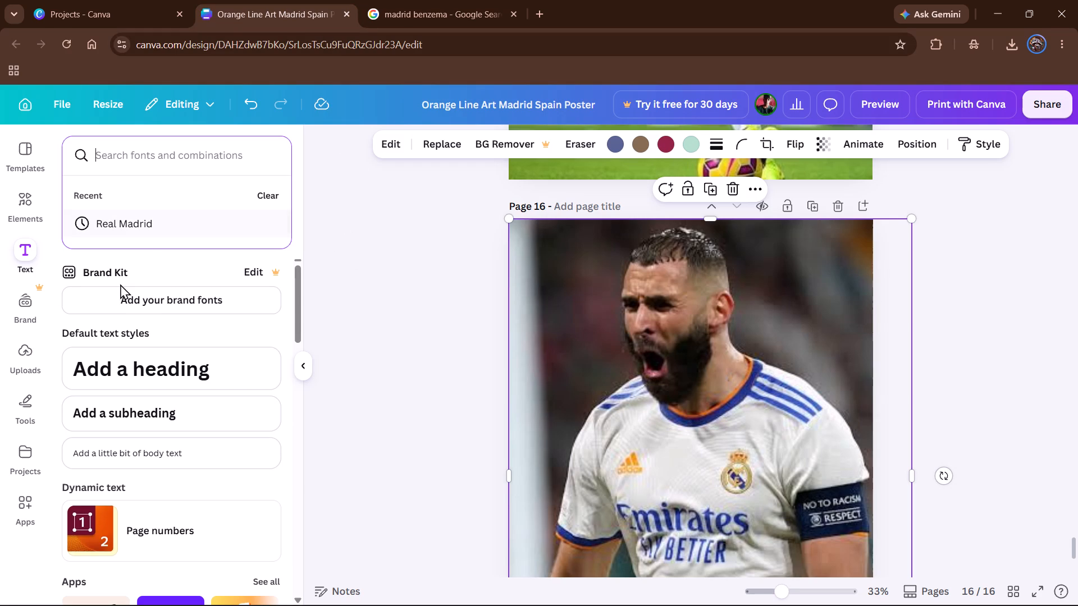
pyautogui.click(20, 254)
pyautogui.click(156, 206)
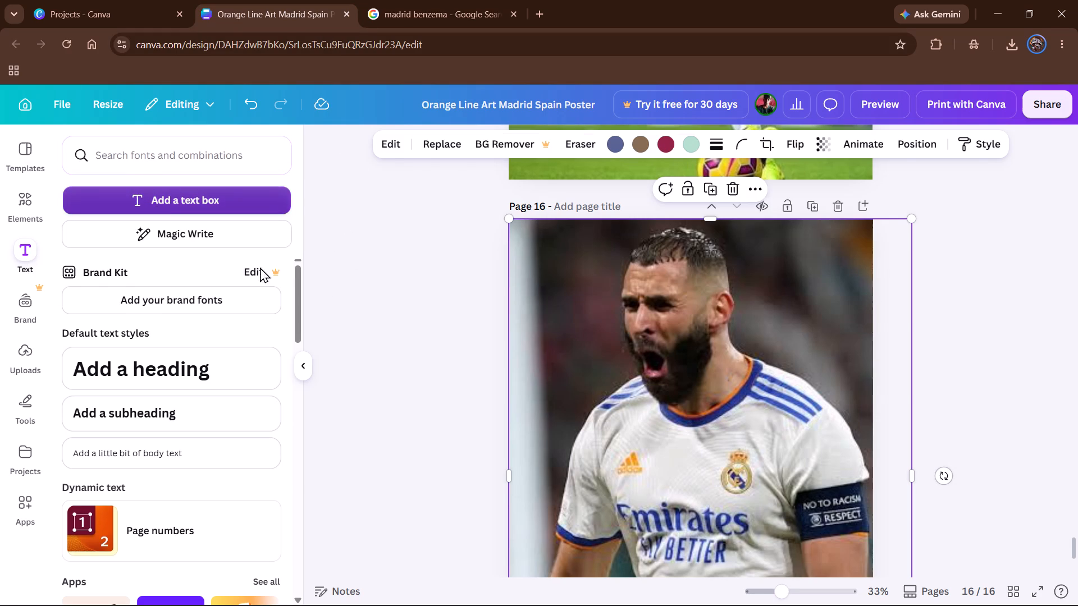
pyautogui.write('ka')
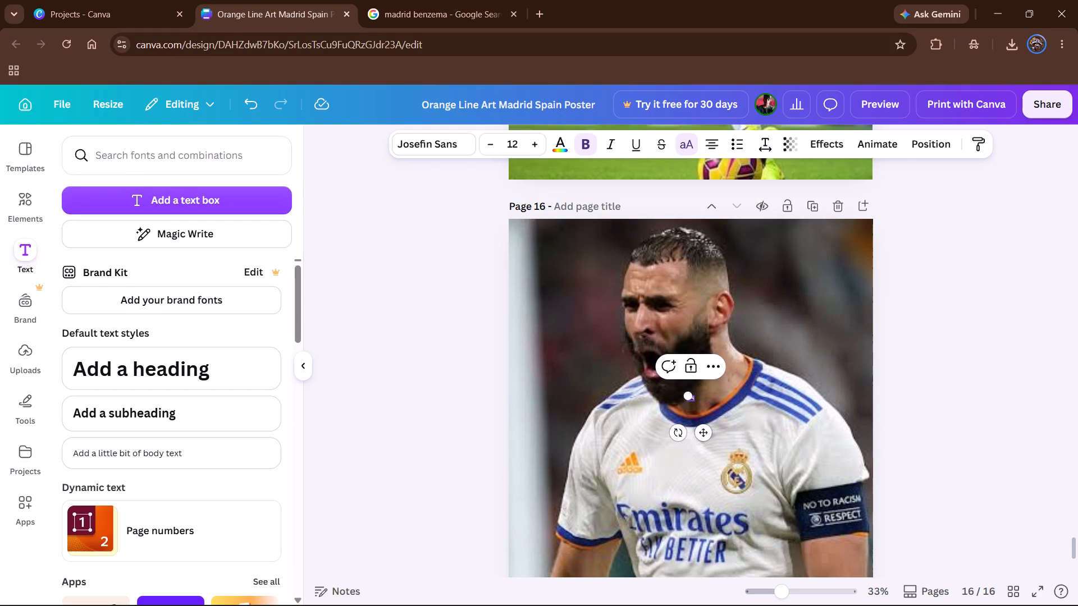
pyautogui.write('rim')
# Enlarge the KARIM text to font size 37.
pyautogui.tripleClick(535, 144)
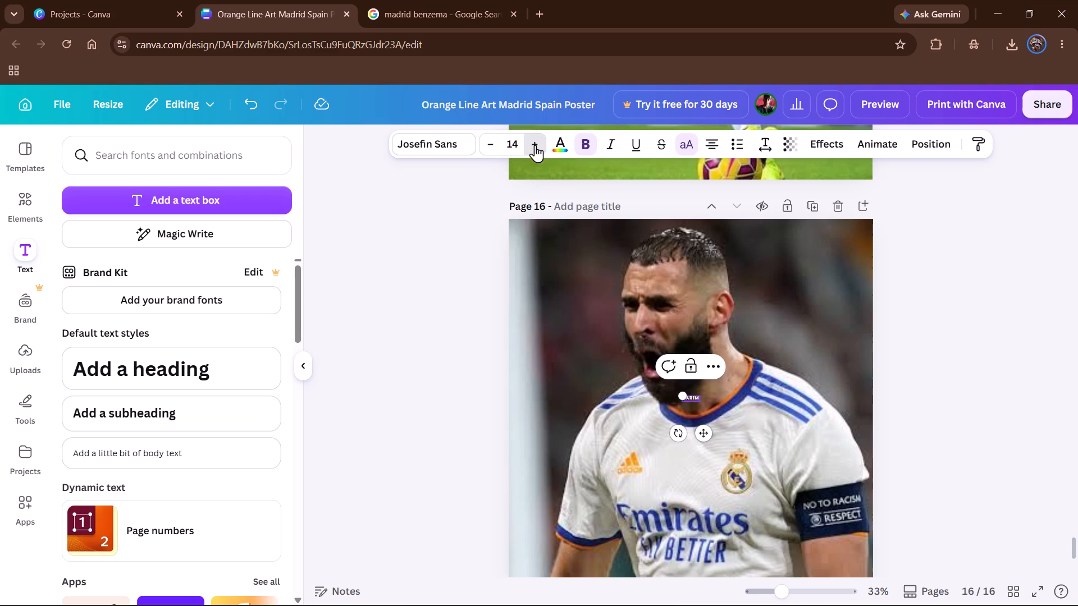
pyautogui.doubleClick(535, 145)
pyautogui.tripleClick(535, 145)
pyautogui.tripleClick(535, 145)
pyautogui.tripleClick(535, 145)
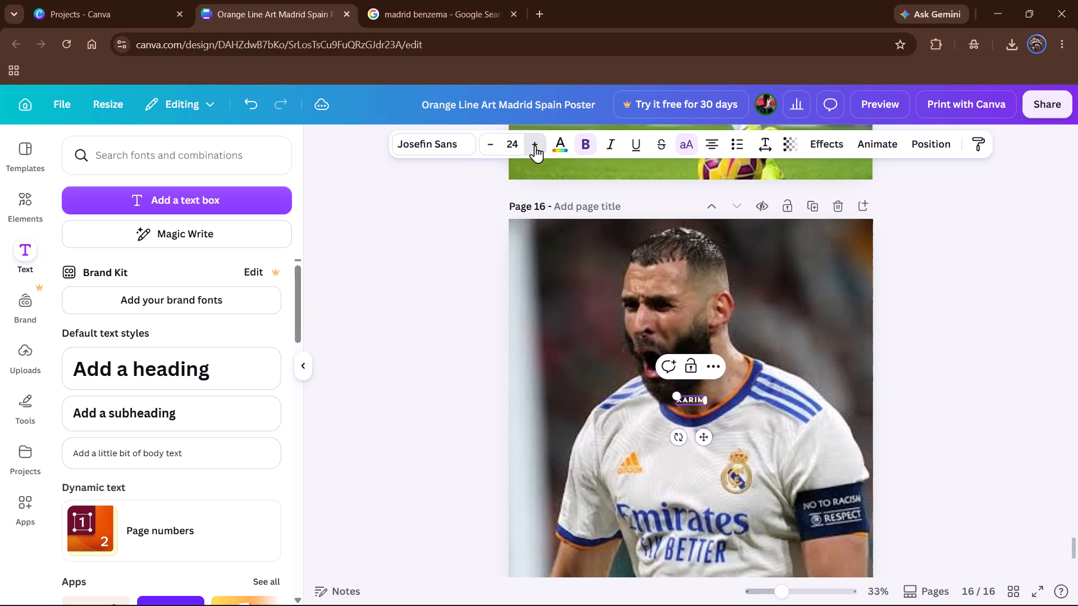
pyautogui.tripleClick(535, 145)
pyautogui.tripleClick(535, 145)
pyautogui.tripleClick(535, 145)
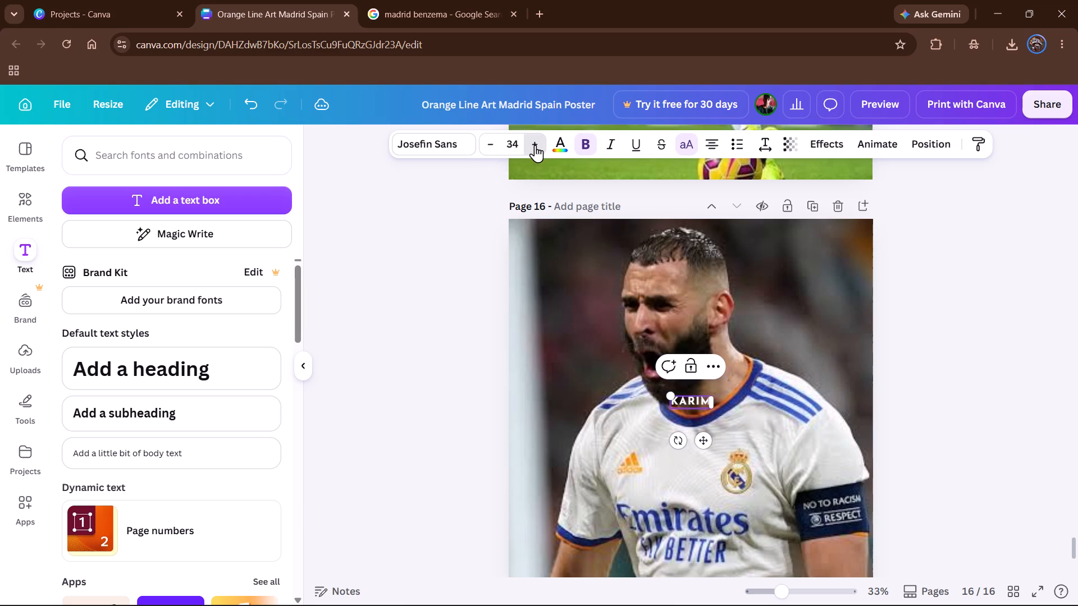
pyautogui.doubleClick(535, 145)
# Recolour the whole KARIM text with the light brown from the design's text colours.
pyautogui.click(555, 134)
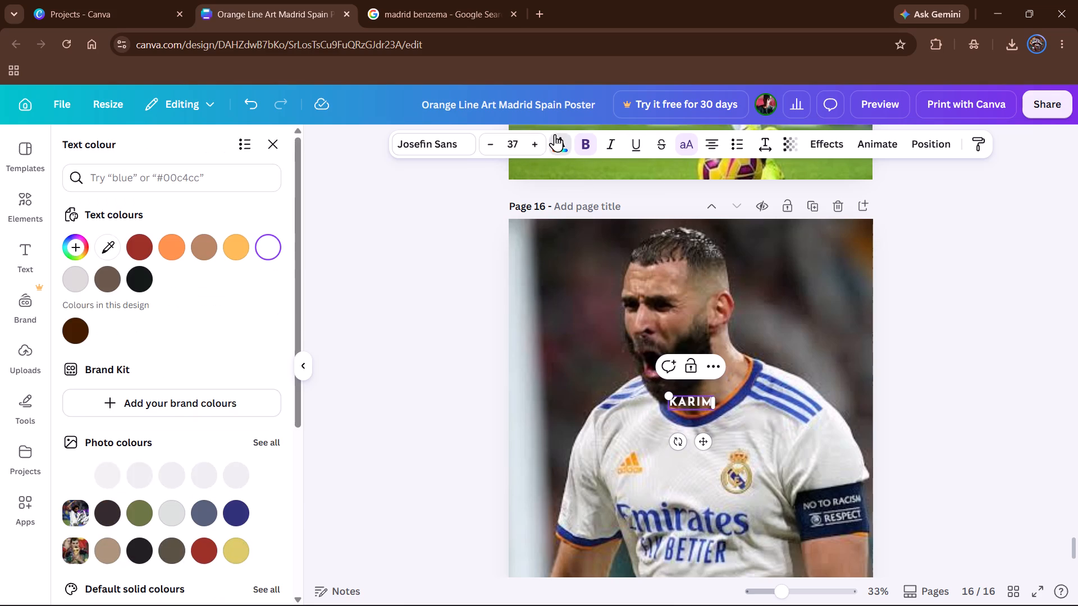
pyautogui.click(212, 258)
pyautogui.click(199, 249)
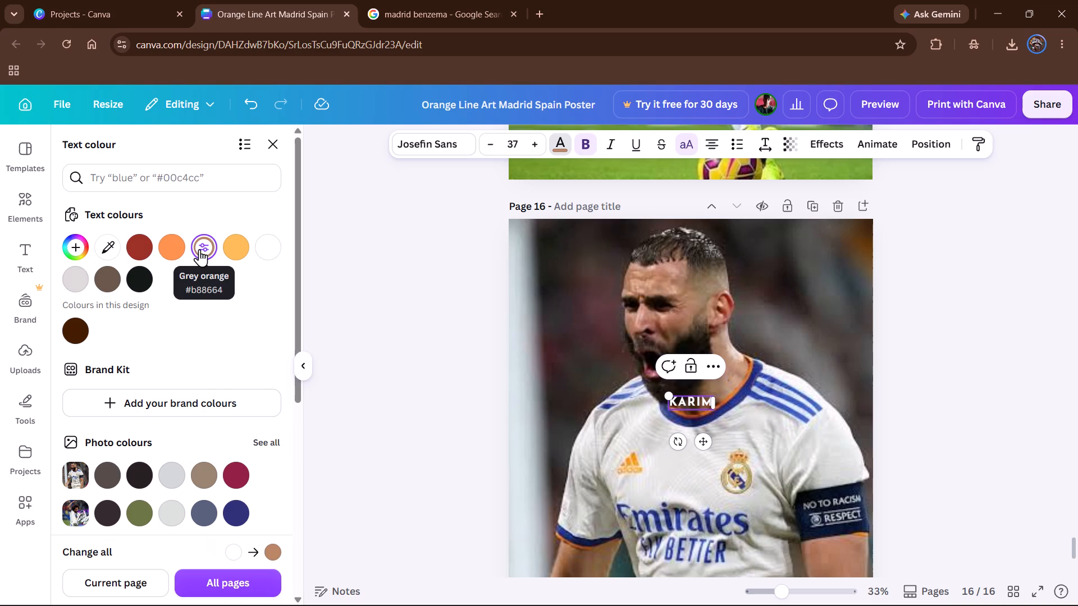
pyautogui.click(696, 407)
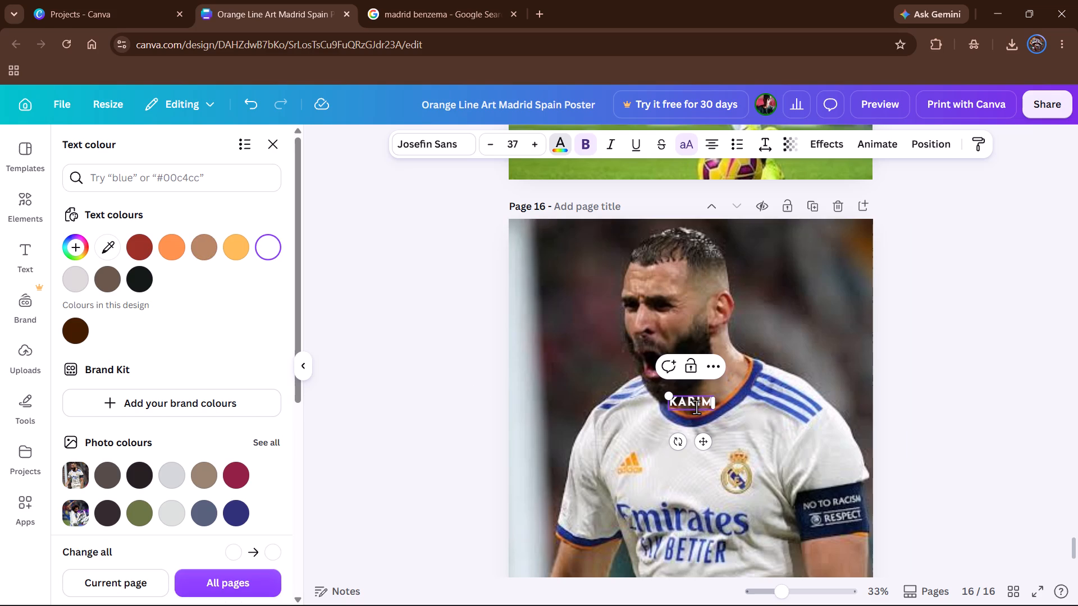
pyautogui.hotkey('ctrl', 'a')
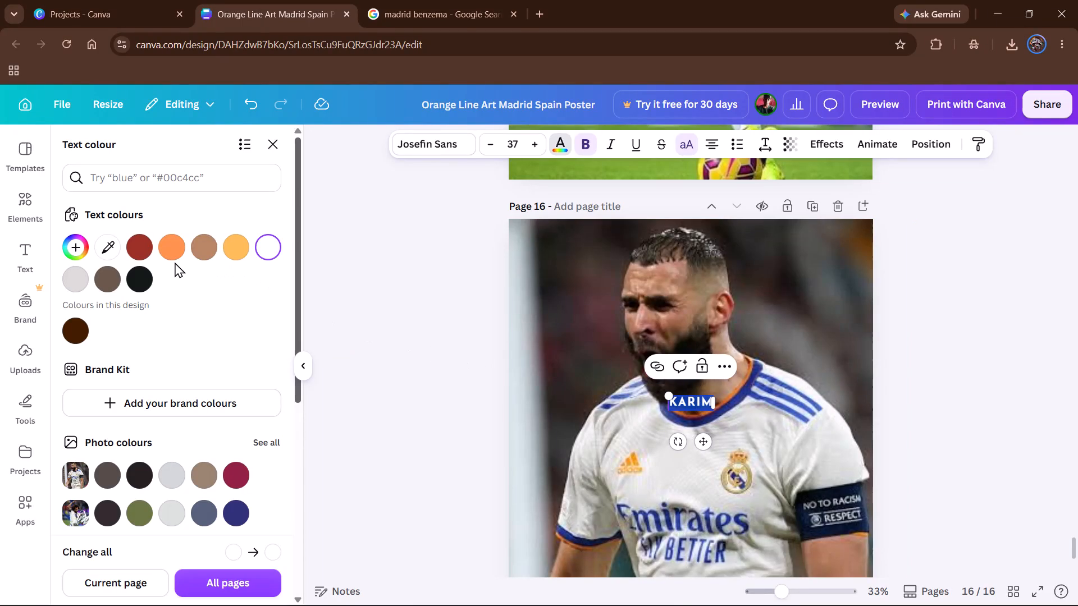
pyautogui.click(203, 247)
# Move the KARIM text to the upper-right area of page 16, beside the player's head.
pyautogui.moveTo(702, 446); pyautogui.dragTo(786, 362)
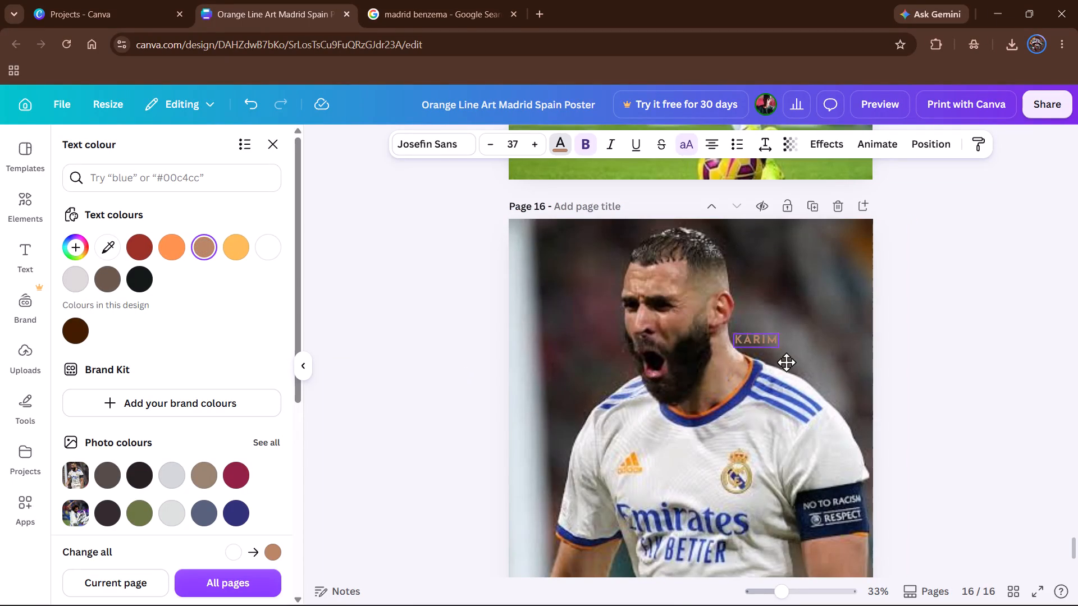
pyautogui.moveTo(786, 362); pyautogui.dragTo(817, 287)
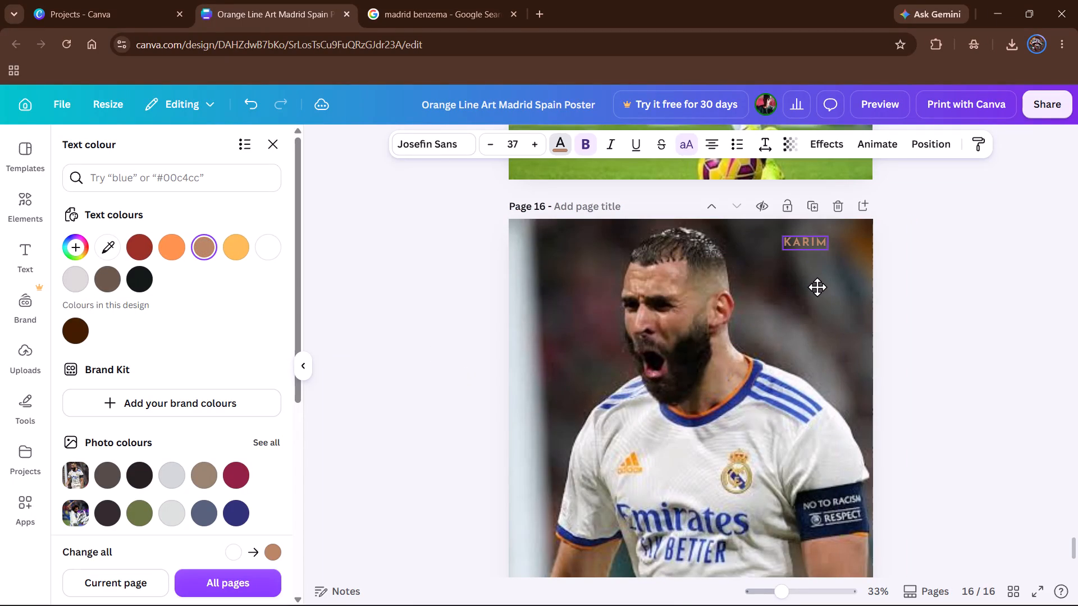
pyautogui.moveTo(817, 287); pyautogui.dragTo(819, 286)
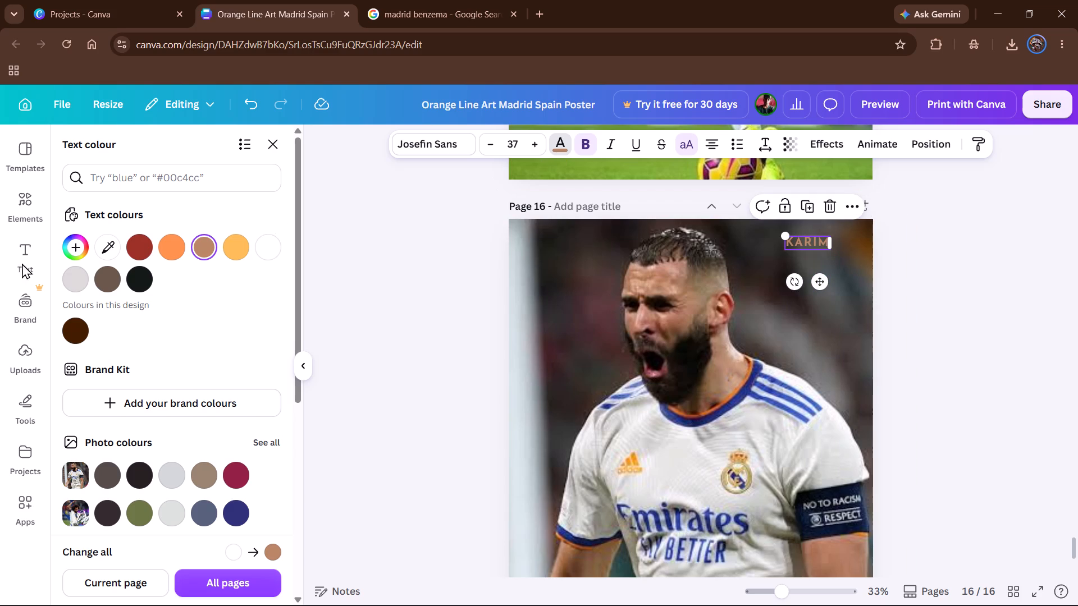
# Add a second text box reading "benzema" directly below KARIM on page 16.
pyautogui.click(26, 248)
pyautogui.click(184, 195)
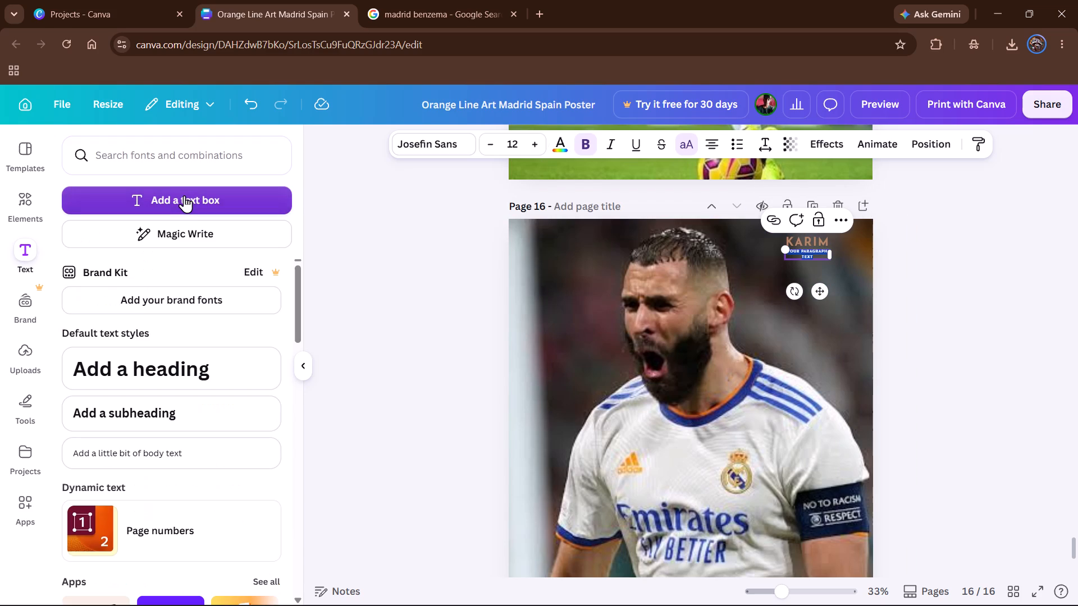
pyautogui.write('benzema')
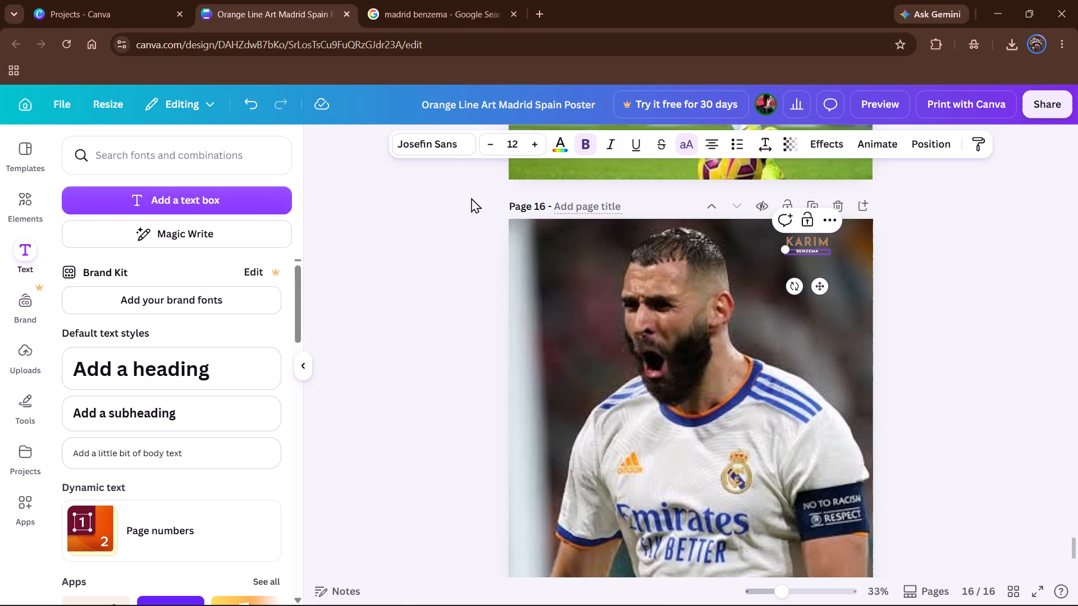
# Enlarge the BENZEMA text to font size 46.
pyautogui.tripleClick(533, 144)
pyautogui.tripleClick(533, 144)
pyautogui.tripleClick(533, 143)
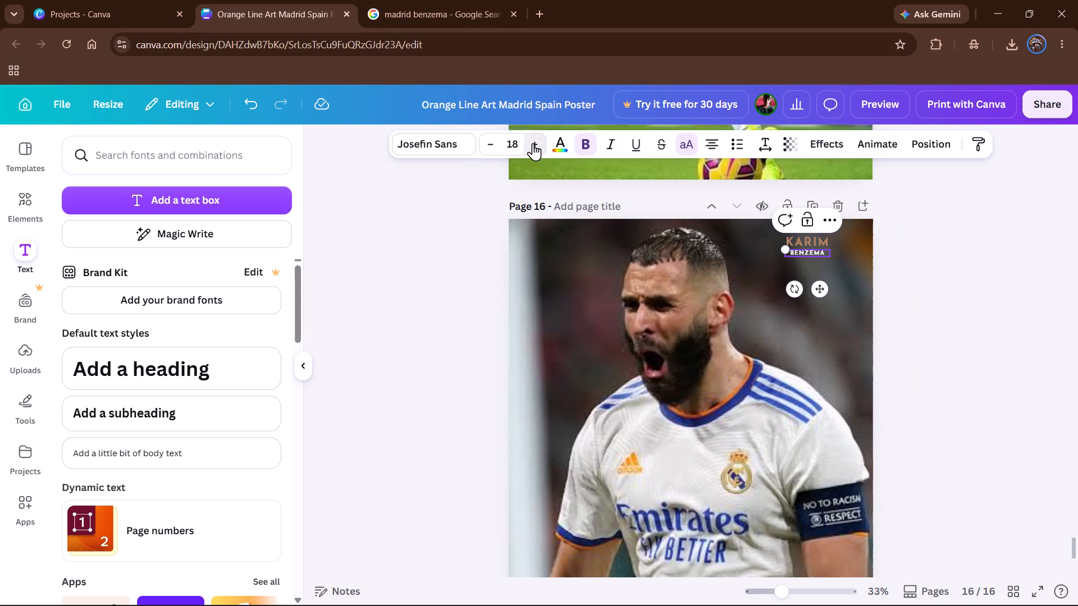
pyautogui.tripleClick(533, 143)
pyautogui.tripleClick(533, 143)
pyautogui.tripleClick(533, 143)
pyautogui.tripleClick(533, 143)
pyautogui.doubleClick(533, 143)
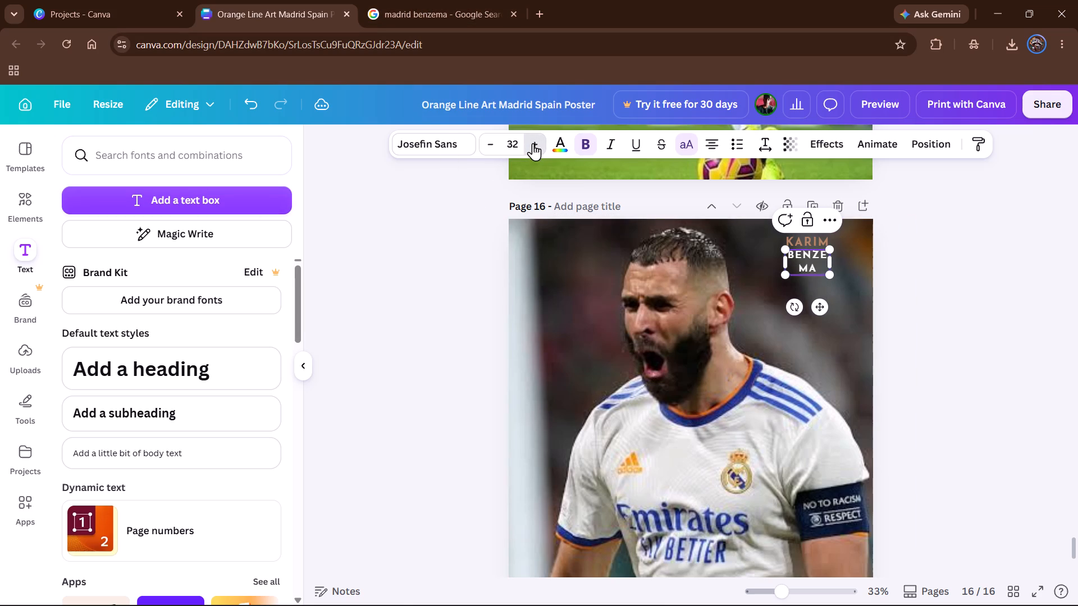
pyautogui.tripleClick(533, 143)
pyautogui.tripleClick(533, 143)
pyautogui.tripleClick(533, 143)
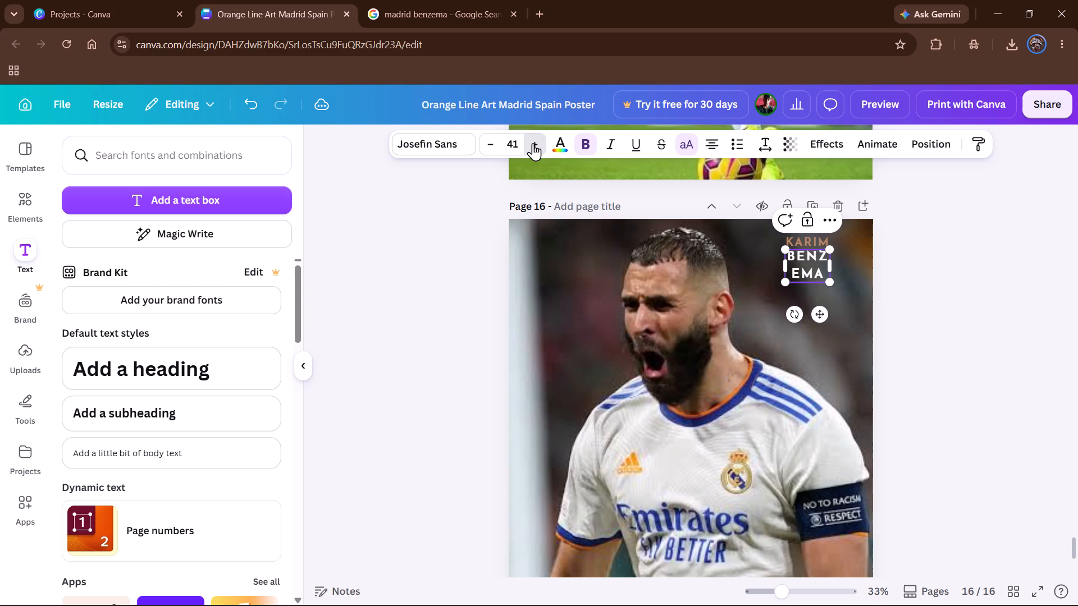
pyautogui.doubleClick(533, 143)
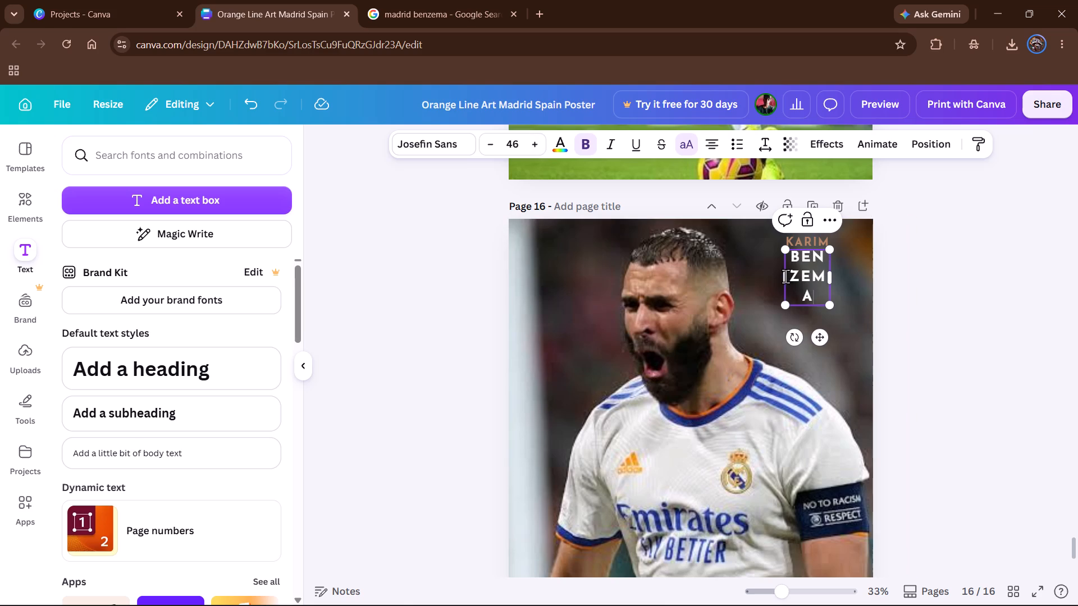
# Widen the BENZEMA text box on both sides so the name fits on one line, reaching nearly to the page's right edge.
pyautogui.moveTo(784, 276); pyautogui.dragTo(738, 273)
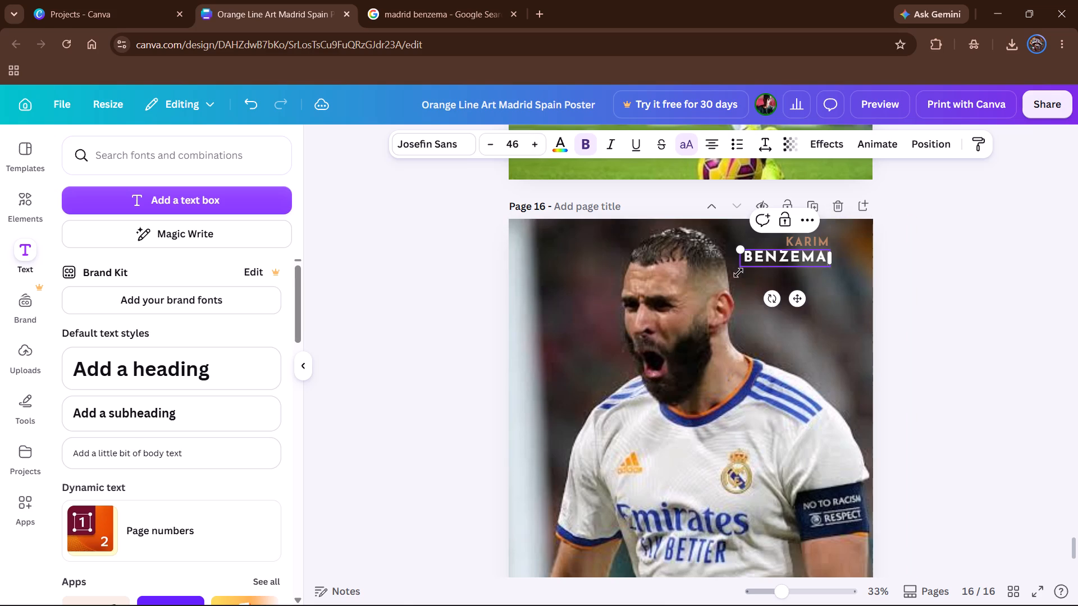
pyautogui.click(824, 257)
pyautogui.moveTo(830, 257); pyautogui.dragTo(842, 259)
pyautogui.moveTo(842, 259); pyautogui.dragTo(868, 259)
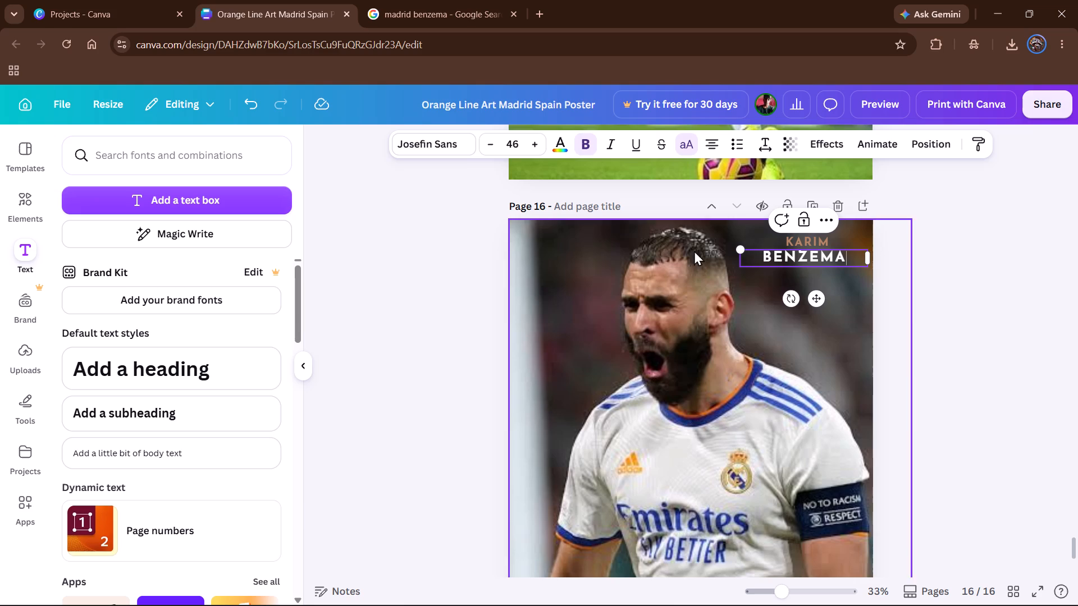
# Increase the BENZEMA text to font size 60.
pyautogui.tripleClick(532, 141)
pyautogui.tripleClick(532, 141)
pyautogui.tripleClick(532, 141)
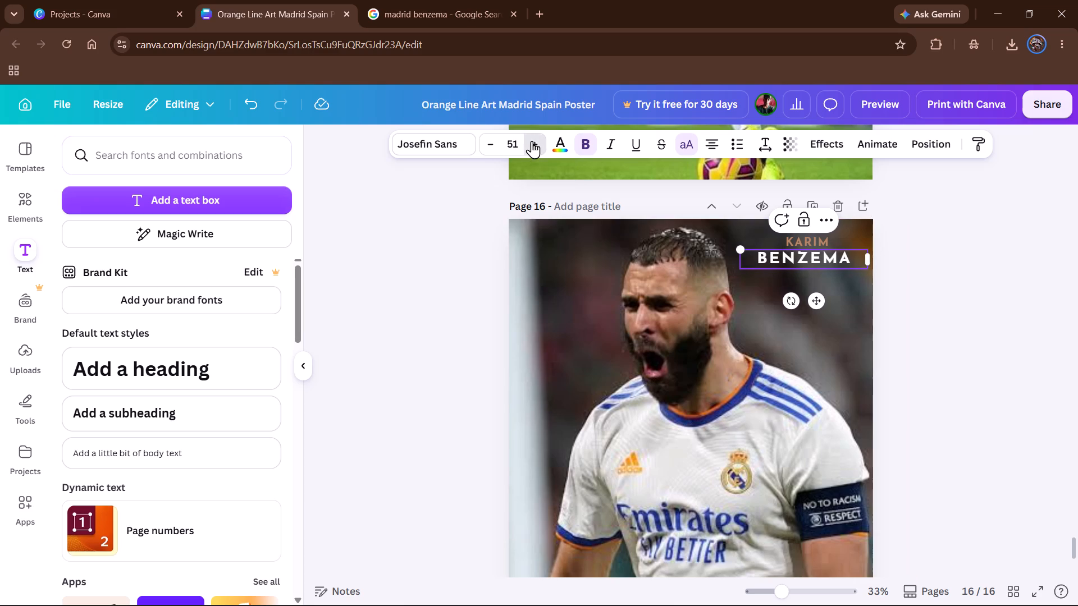
pyautogui.doubleClick(532, 141)
pyautogui.click(532, 141)
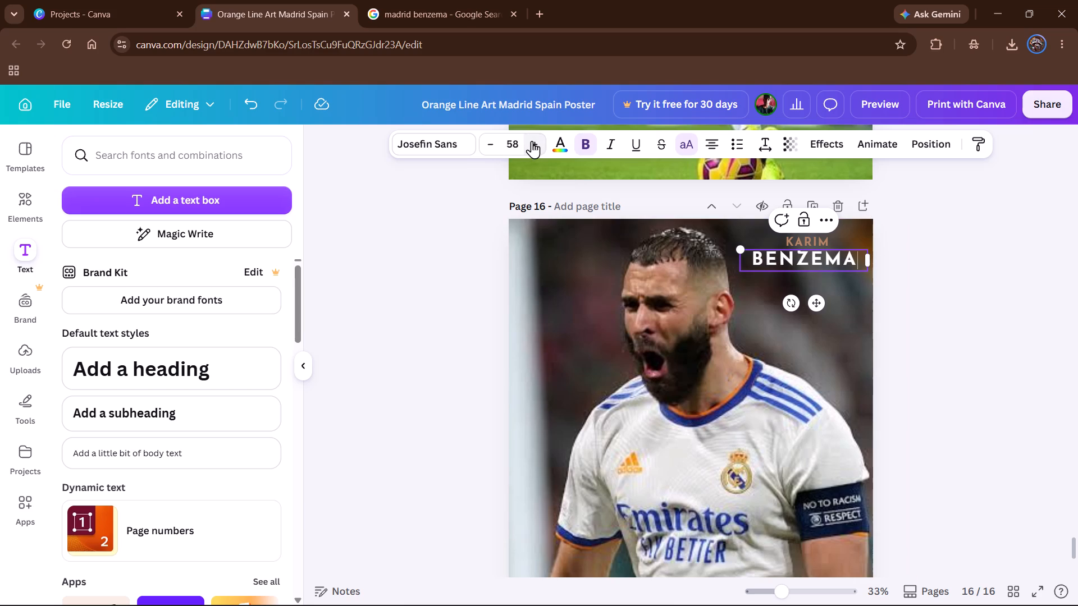
pyautogui.click(532, 141)
pyautogui.click(532, 141)
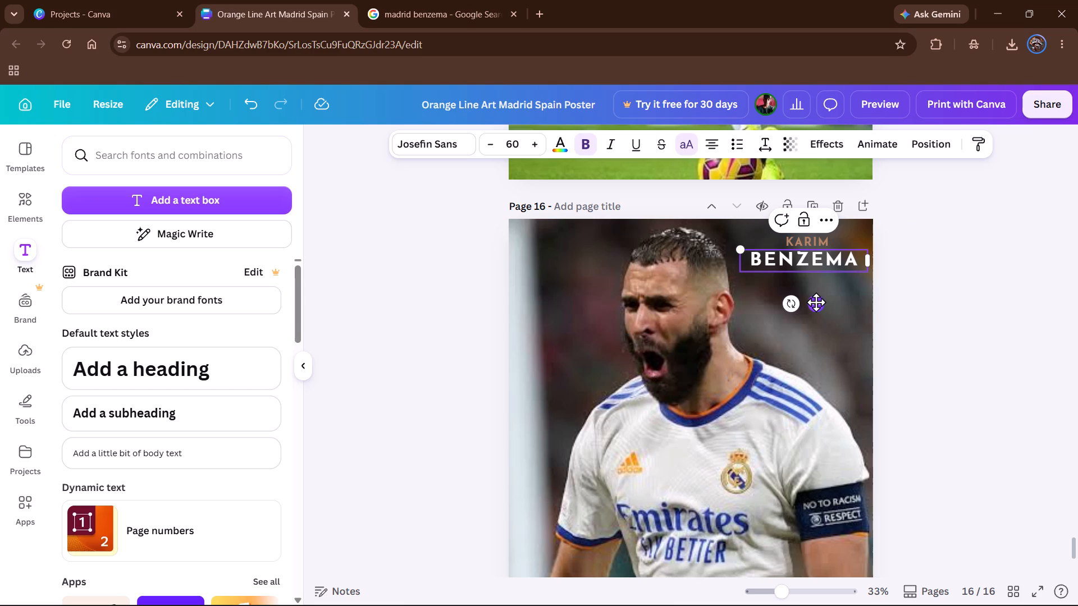
# Shift the BENZEMA text up and slightly right so it overlaps the KARIM text, and deselect it.
pyautogui.moveTo(814, 305); pyautogui.dragTo(817, 299)
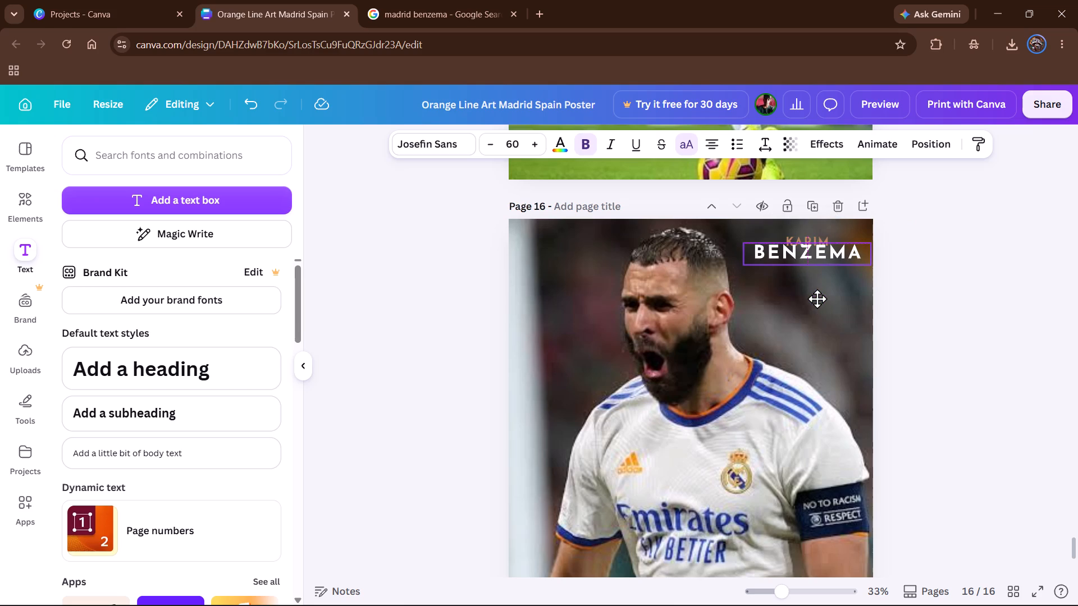
pyautogui.moveTo(817, 299); pyautogui.dragTo(817, 297)
pyautogui.click(941, 283)
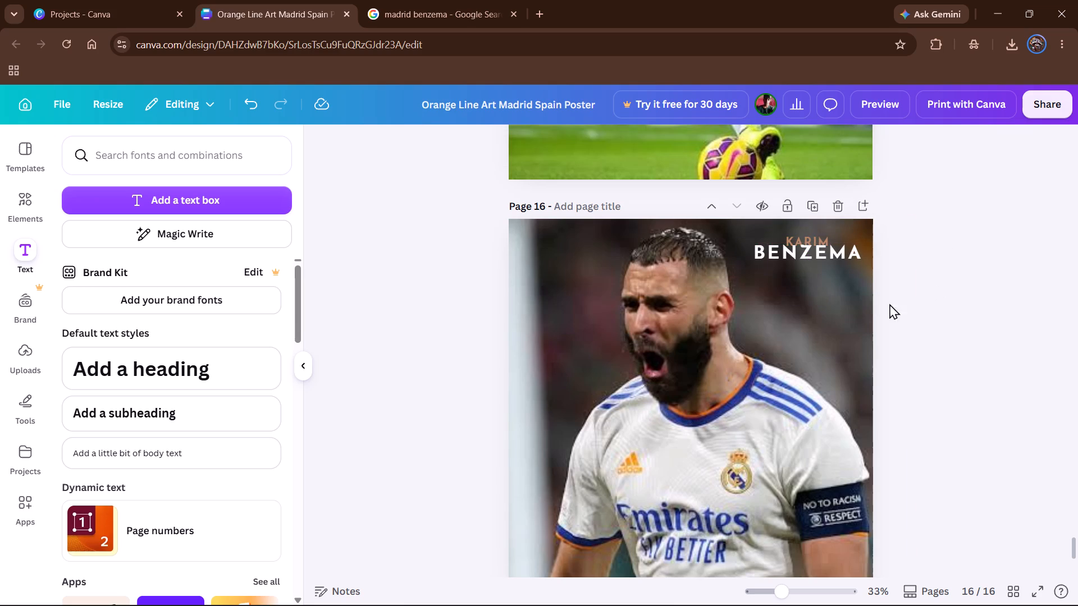
pyautogui.click(820, 255)
pyautogui.click(816, 296)
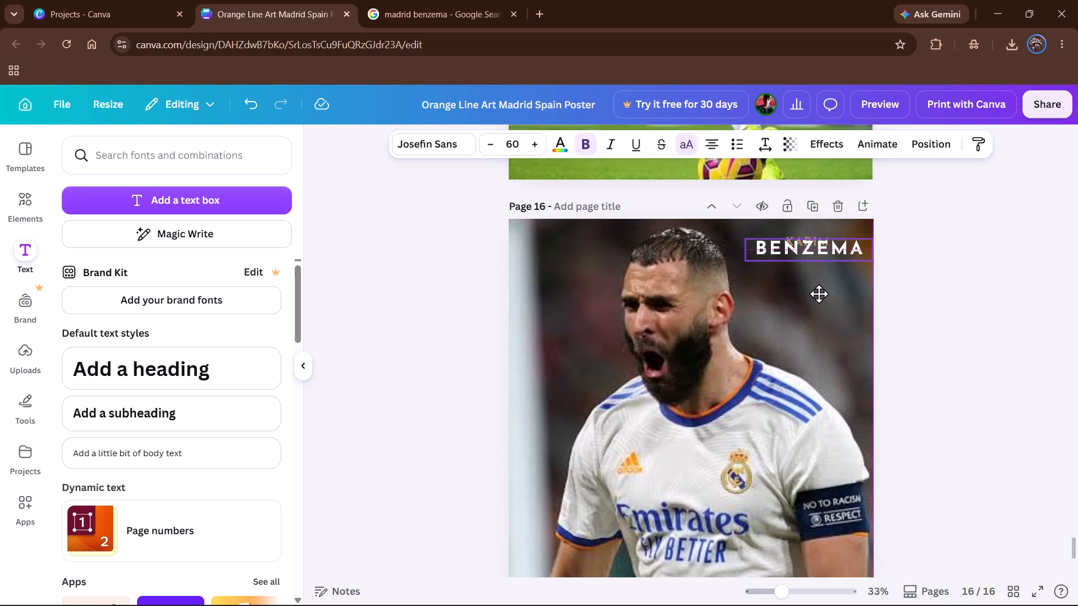
pyautogui.click(925, 277)
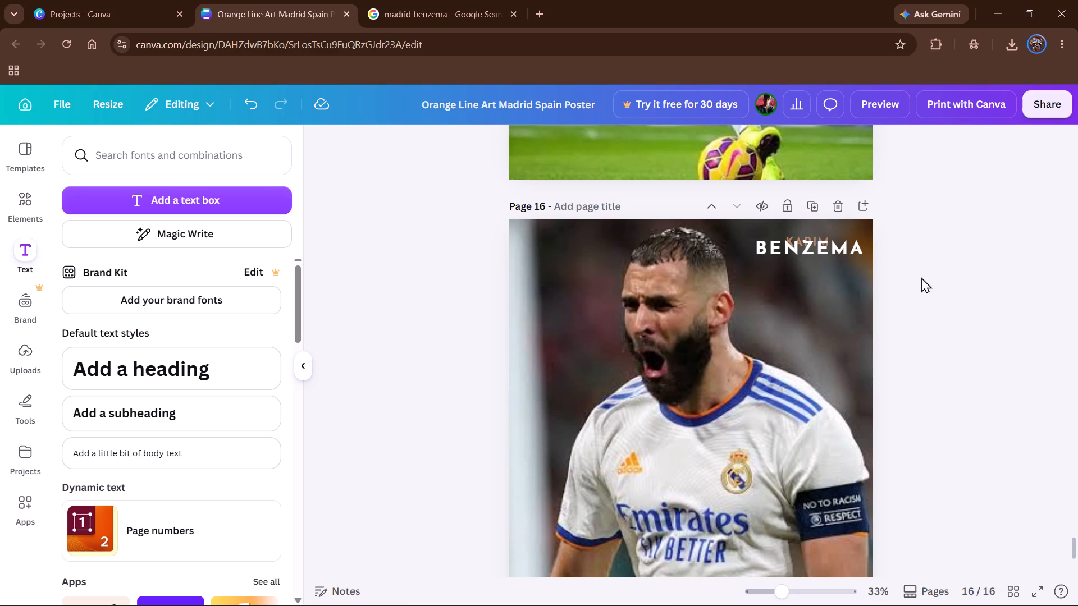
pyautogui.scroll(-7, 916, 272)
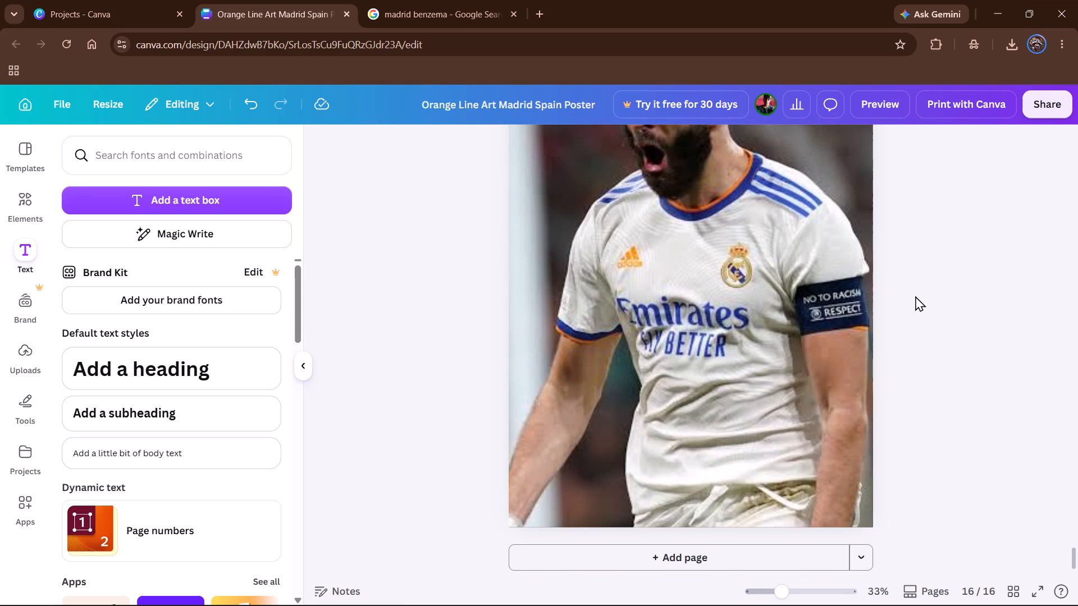
# Add a new blank page 17 after the Benzema page.
pyautogui.click(559, 553)
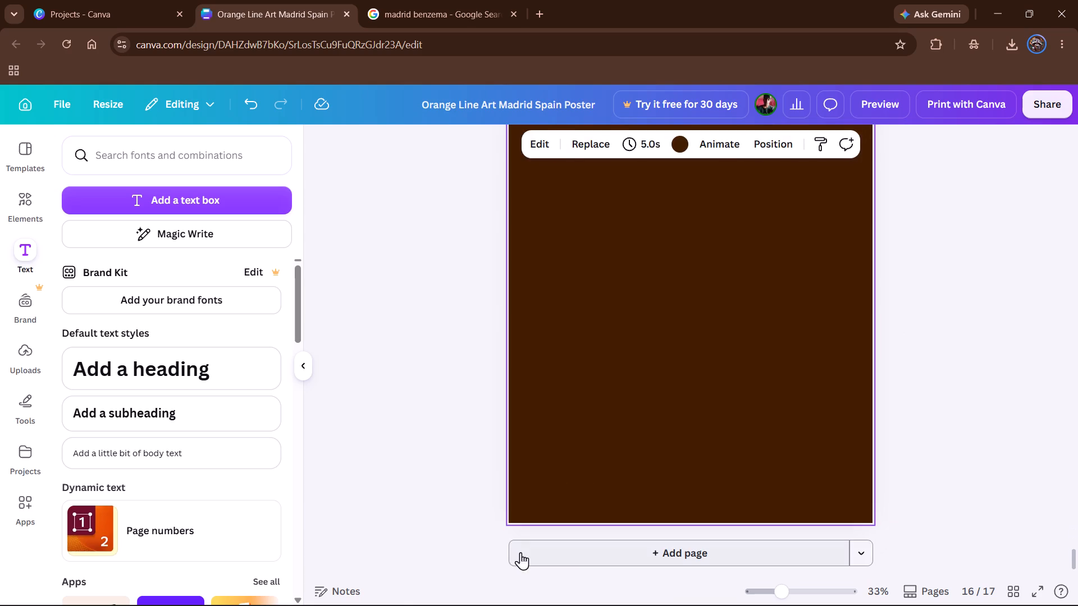
# Switch to the Google Images results, search for valverde, and narrow the results with the Madrid filter.
pyautogui.click(496, 0)
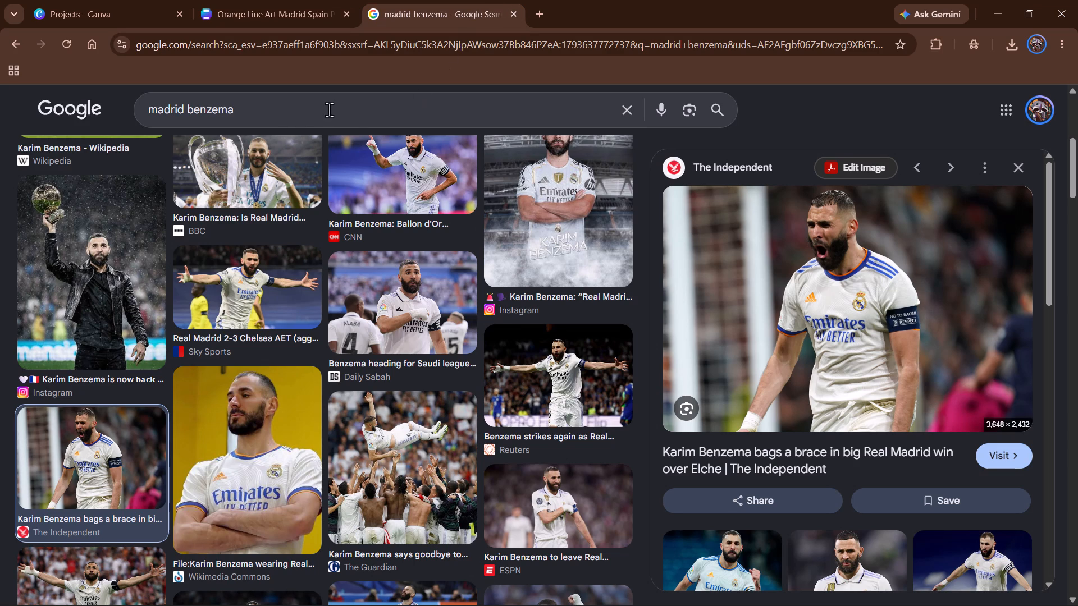
pyautogui.moveTo(264, 109); pyautogui.dragTo(105, 117)
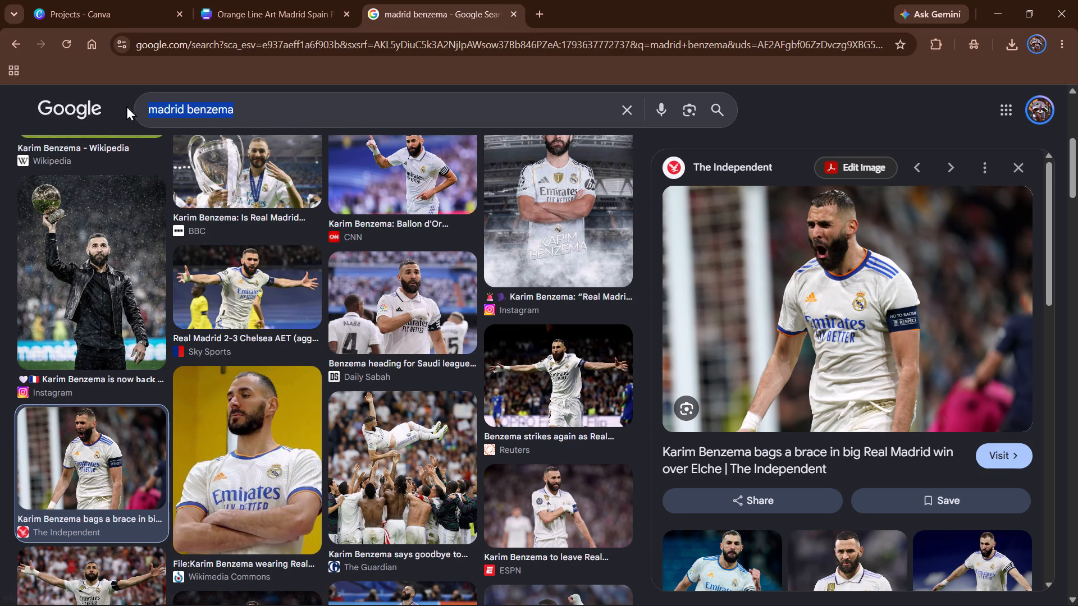
pyautogui.click(263, 12)
pyautogui.click(430, 16)
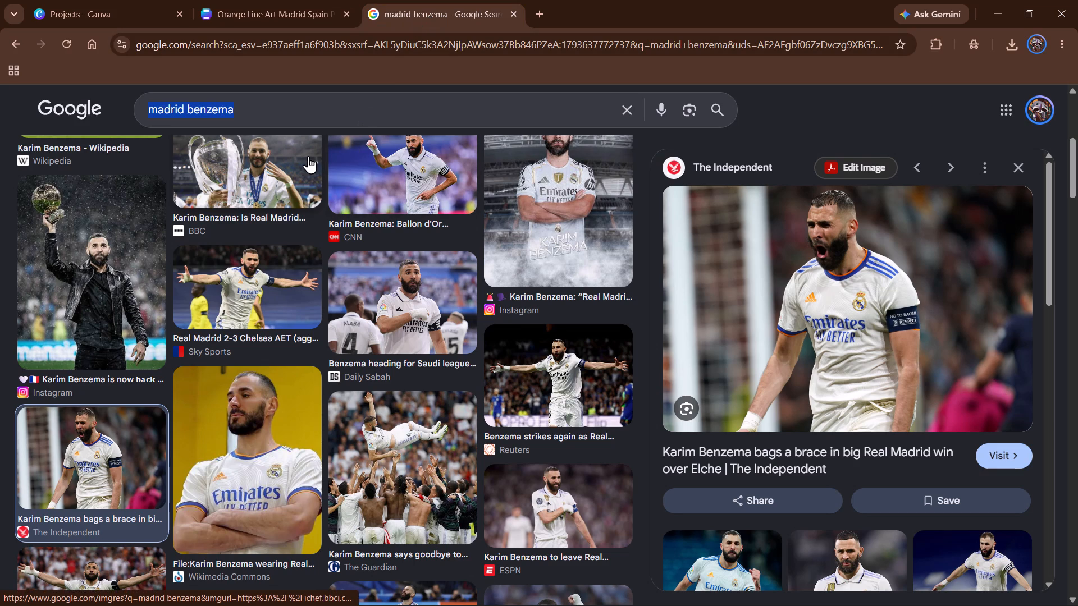
pyautogui.scroll(-5, 508, 388)
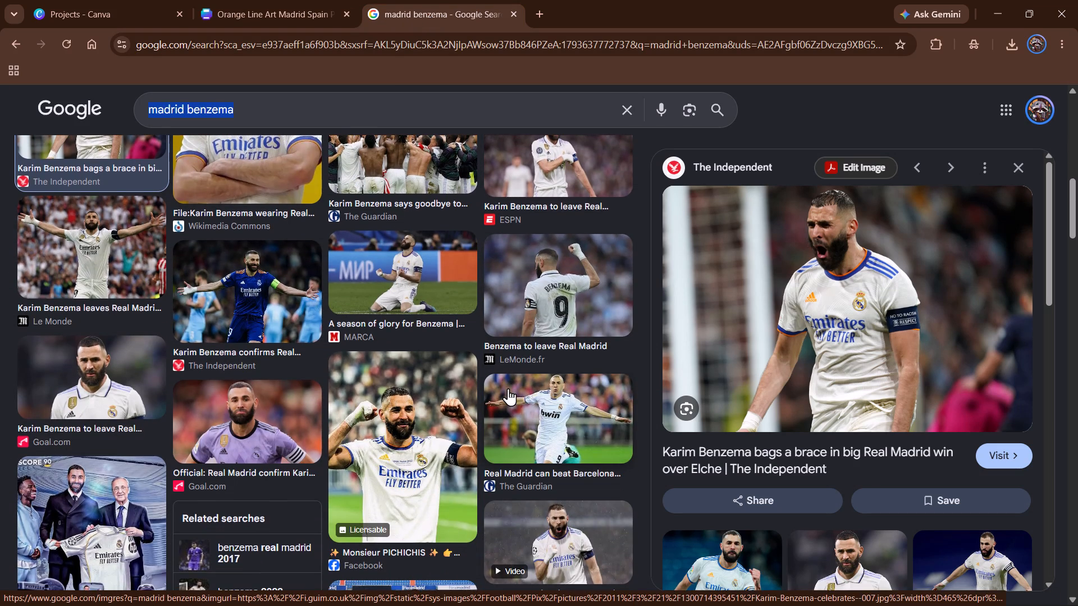
pyautogui.press('BackSpace')
pyautogui.write('va')
pyautogui.write('lverde')
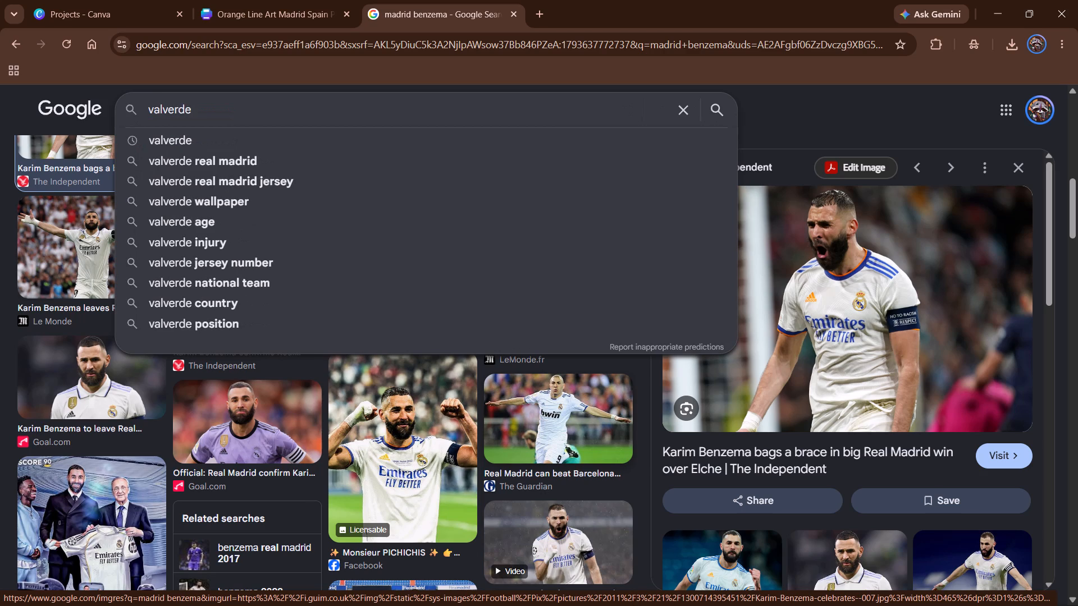
pyautogui.press('Return')
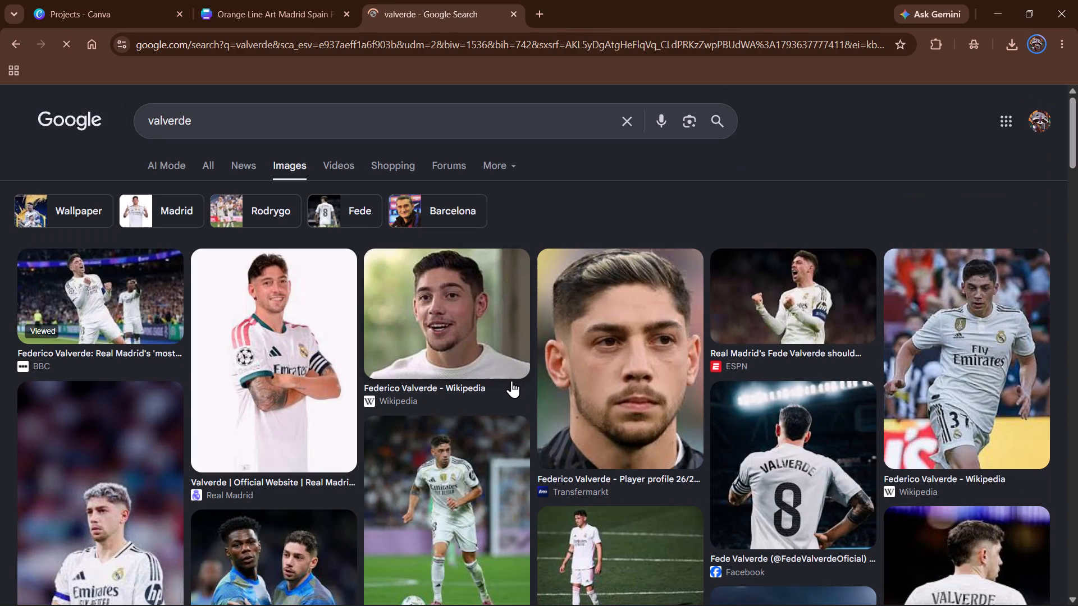
pyautogui.click(174, 209)
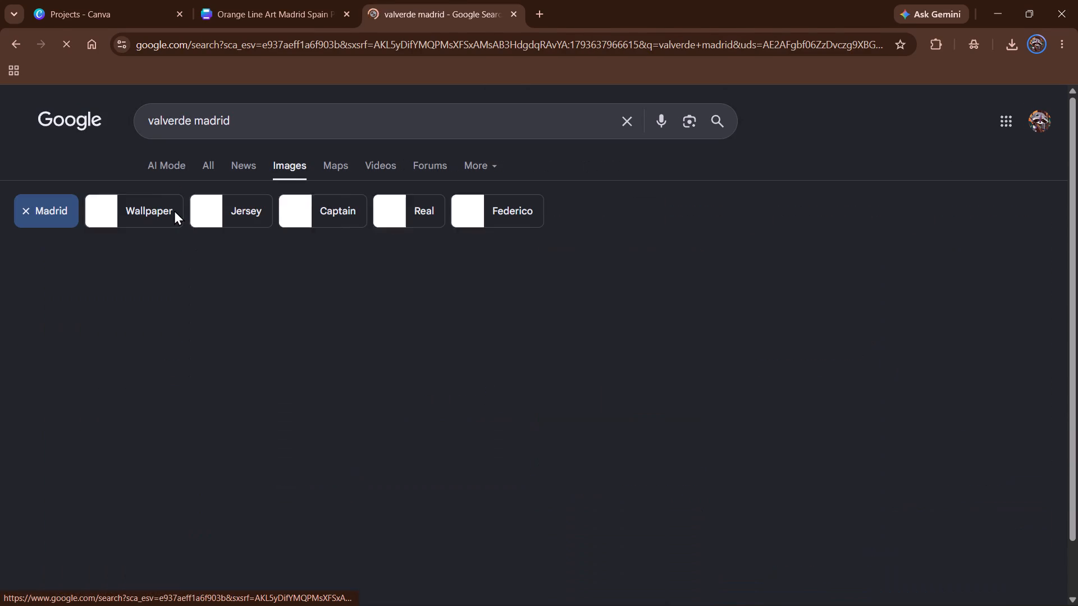
# Browse the Valverde images and open the preview of the Yahoo Sports photo showing him applauding in the white number 8 kit.
pyautogui.scroll(-2, 217, 375)
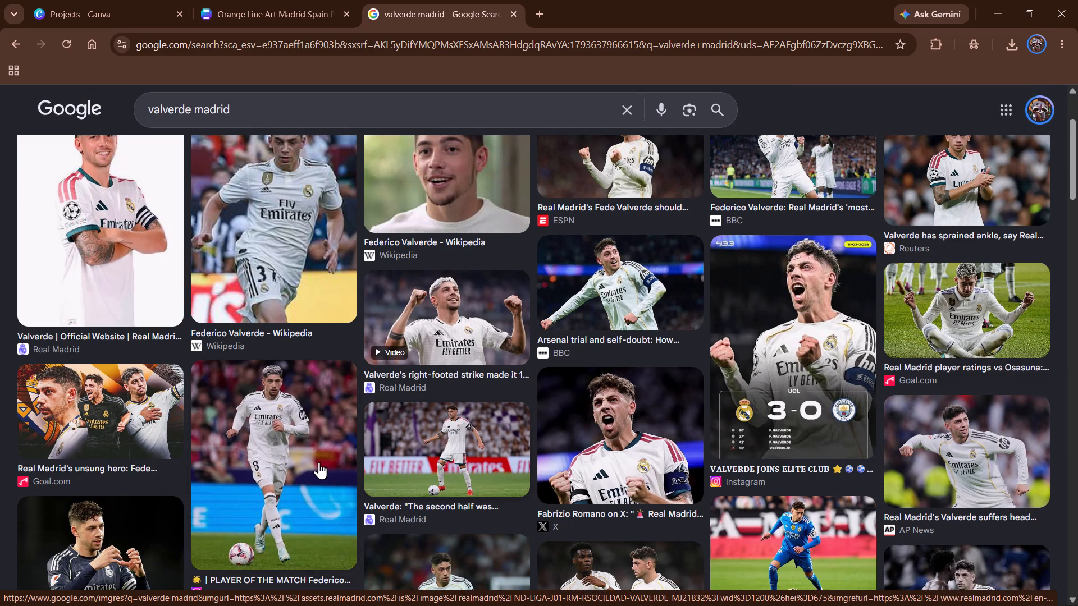
pyautogui.scroll(-2, 308, 465)
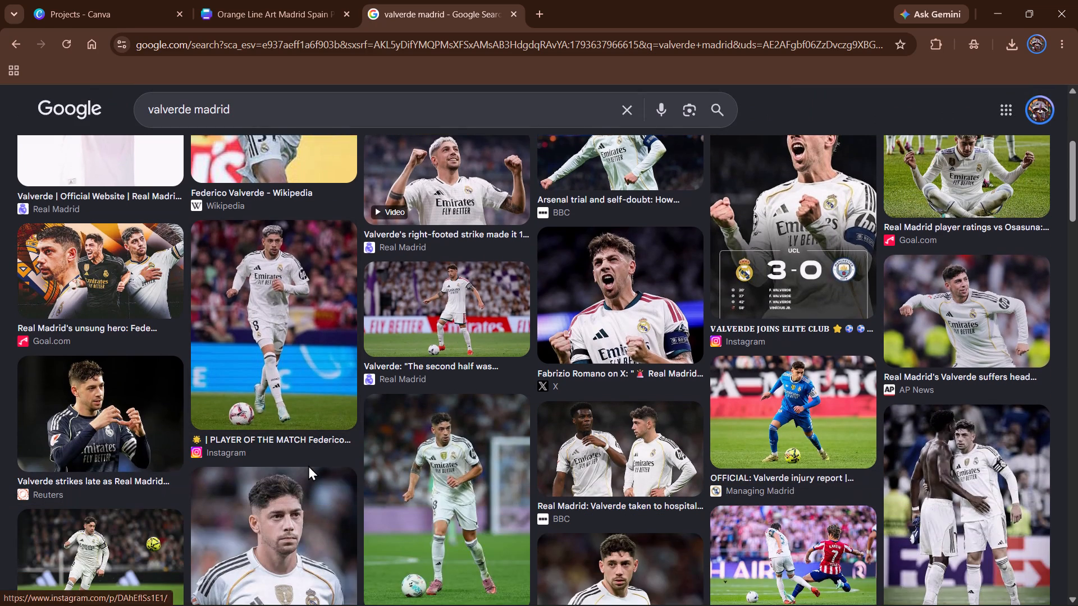
pyautogui.scroll(-4, 308, 465)
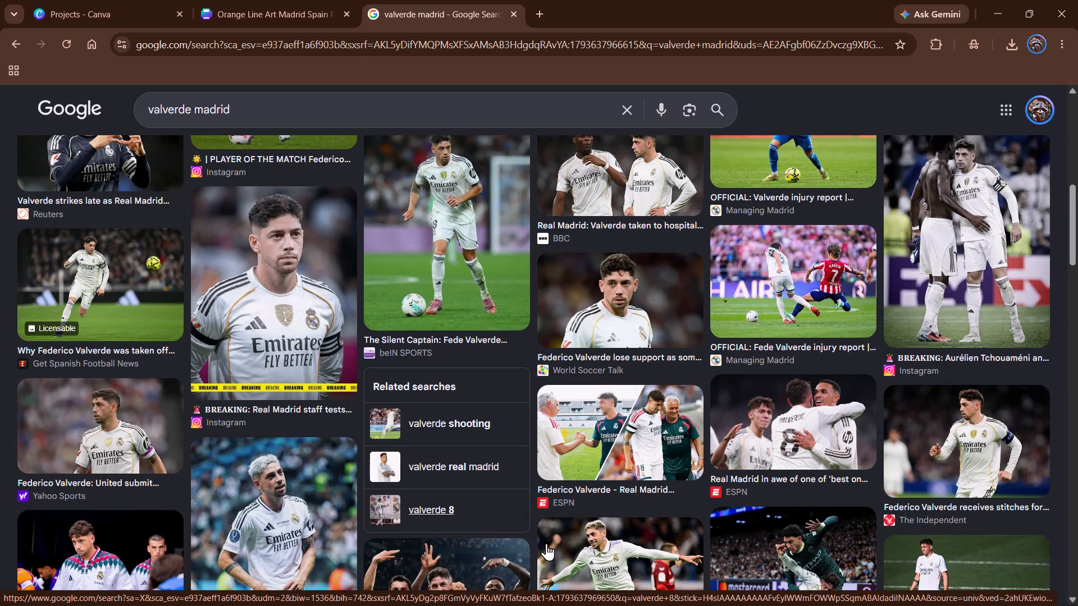
pyautogui.scroll(1, 478, 406)
pyautogui.scroll(-6, 478, 406)
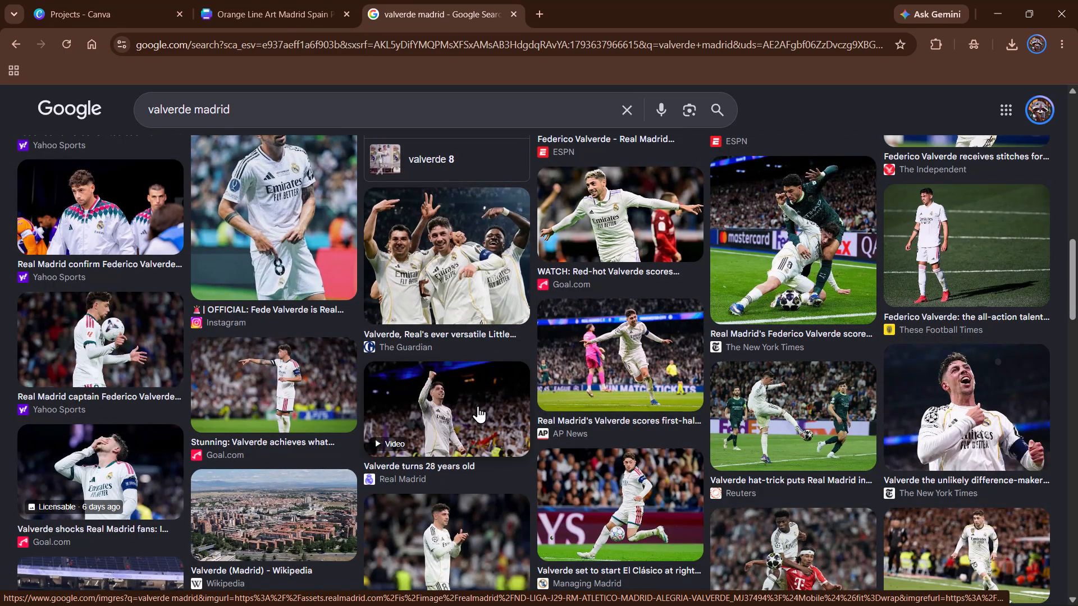
pyautogui.scroll(-1, 478, 406)
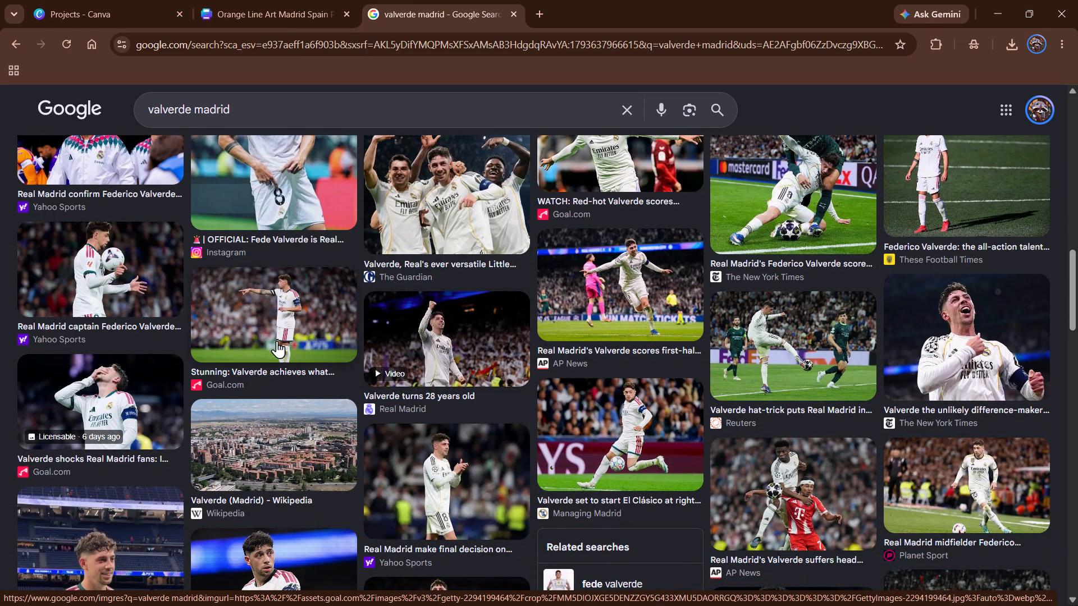
pyautogui.click(262, 323)
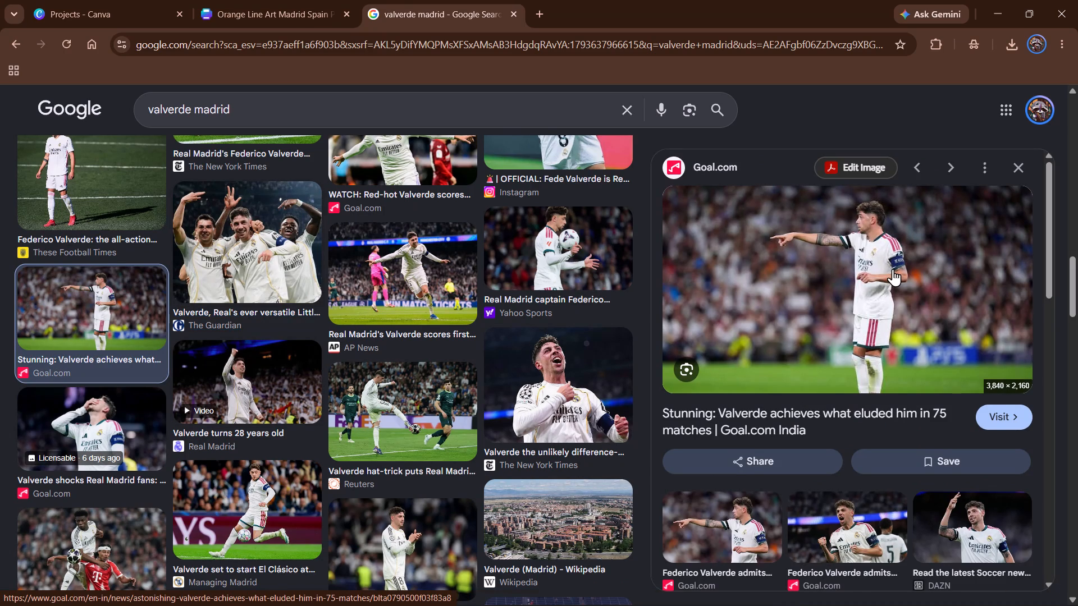
pyautogui.scroll(-1, 394, 385)
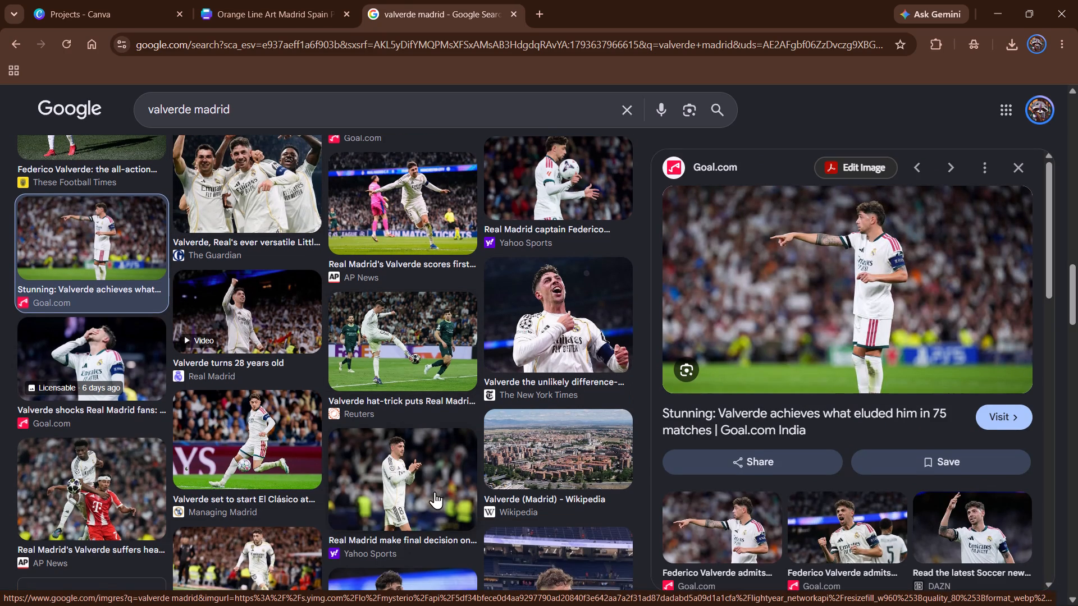
pyautogui.click(435, 492)
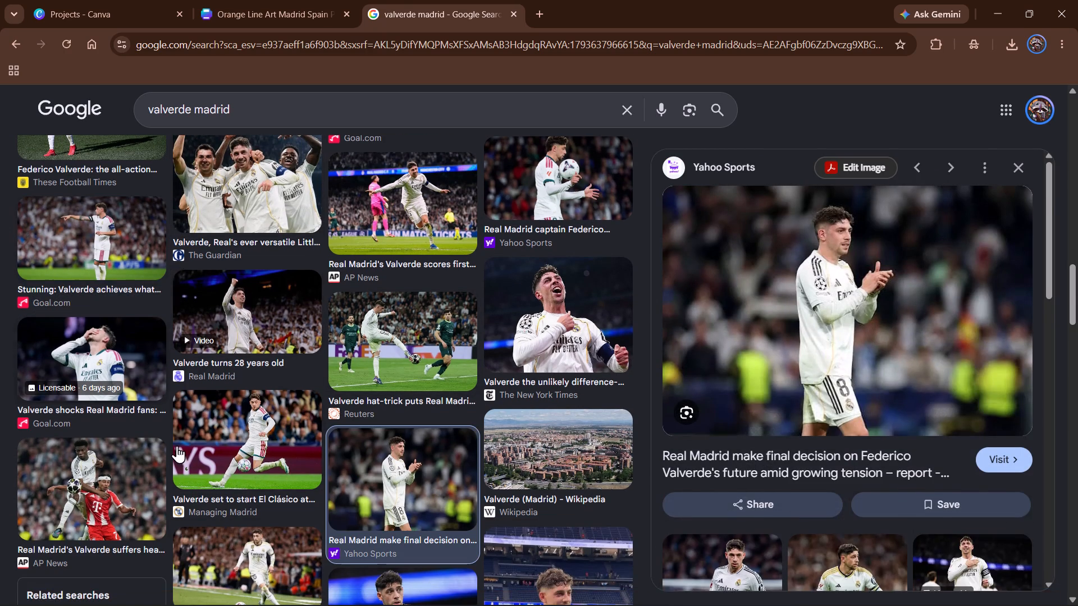
# Look through the rest of the Valverde Madrid images for an alternative poster photo, keeping the applauding photo's preview open.
pyautogui.scroll(6, 178, 447)
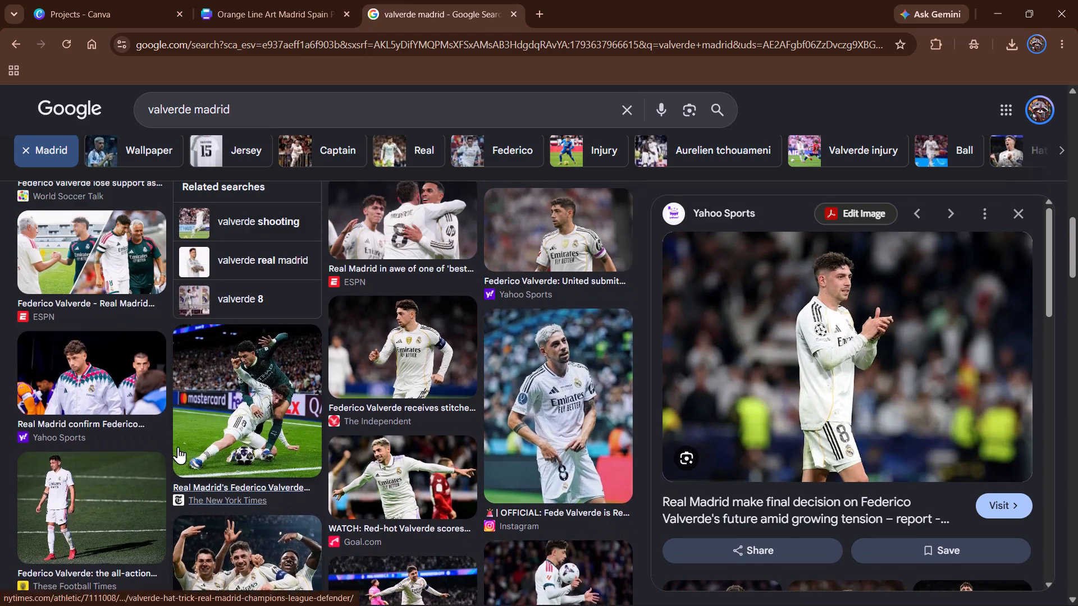
pyautogui.scroll(2, 178, 447)
pyautogui.scroll(-15, 179, 447)
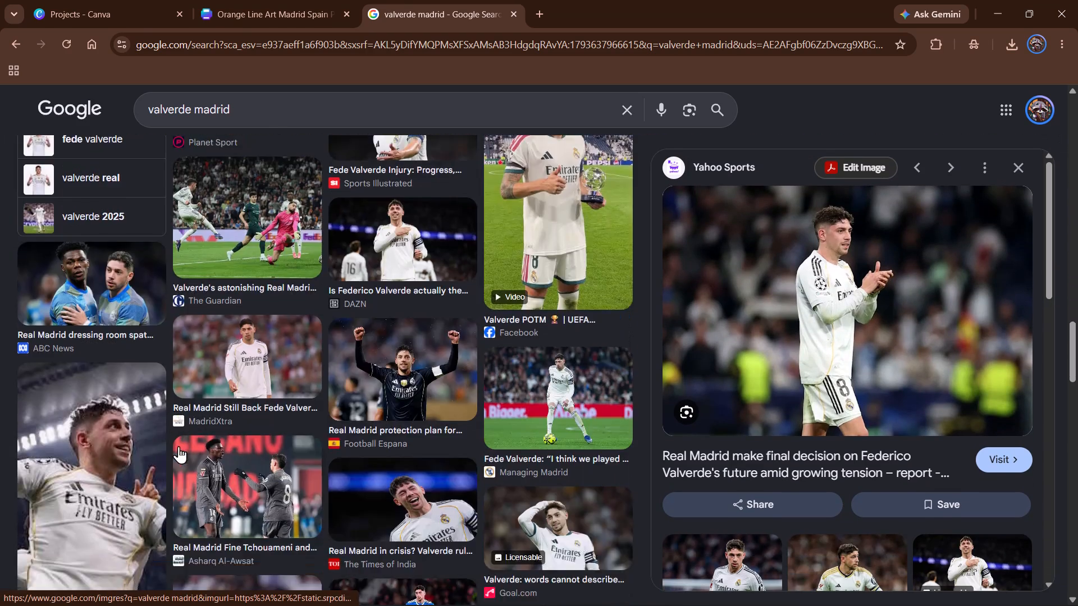
pyautogui.scroll(-6, 179, 446)
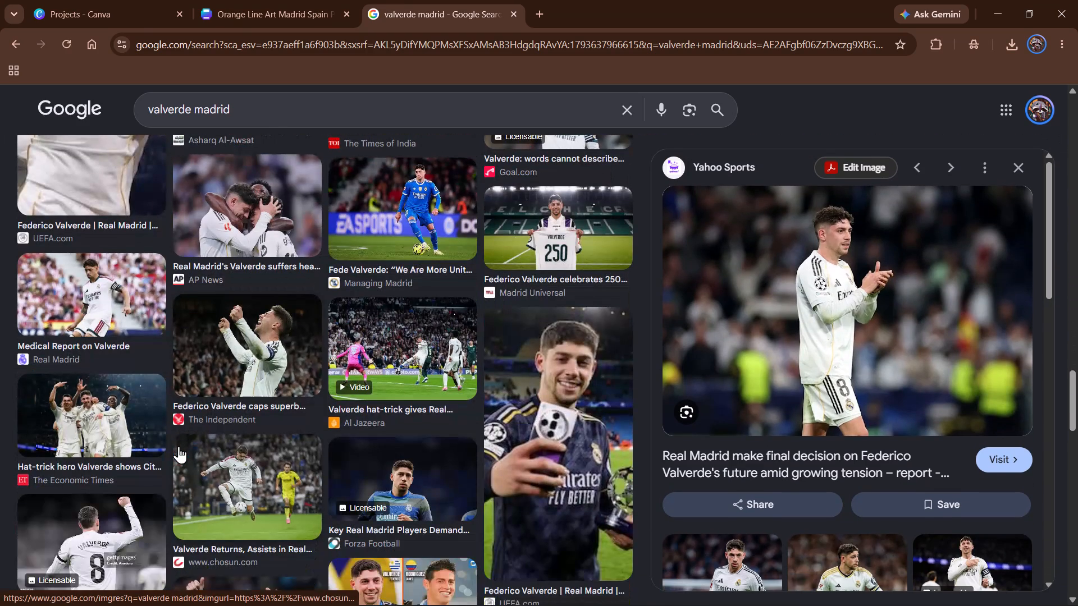
pyautogui.scroll(5, 179, 446)
pyautogui.scroll(-9, 179, 446)
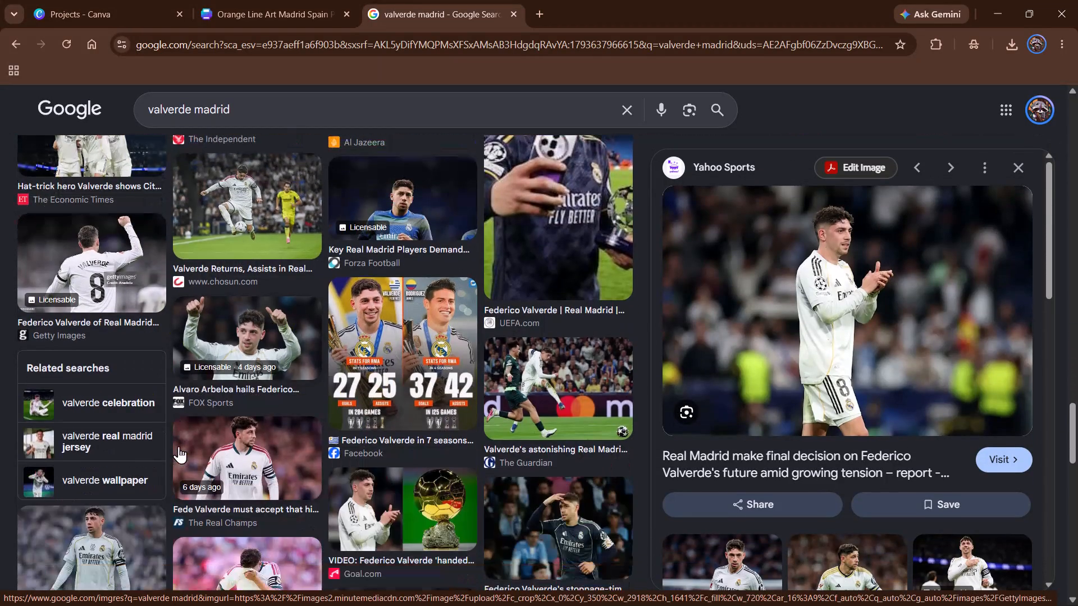
pyautogui.scroll(-8, 179, 446)
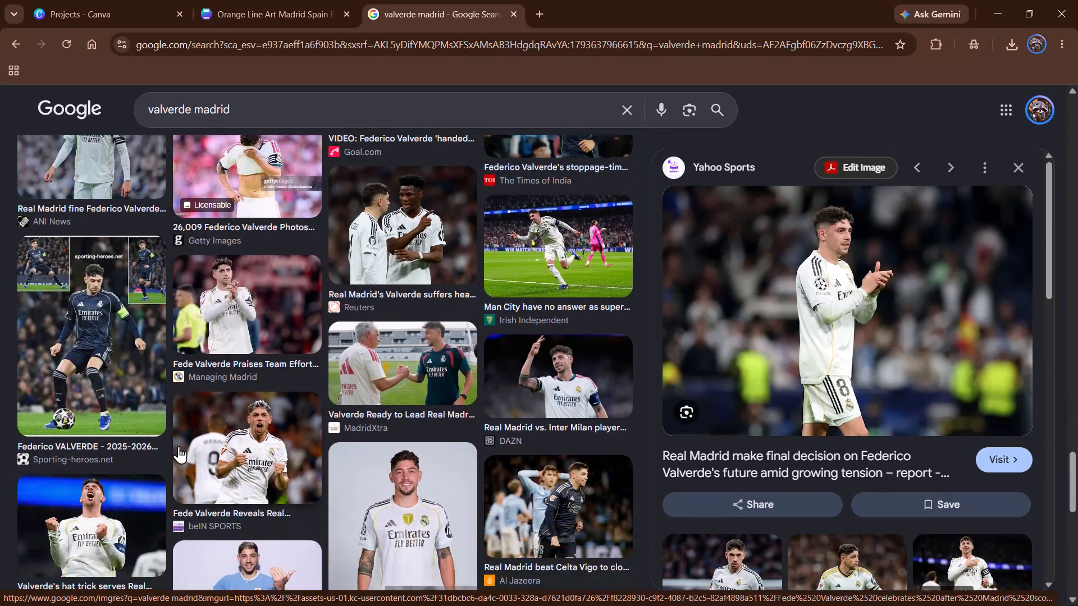
pyautogui.scroll(-9, 179, 446)
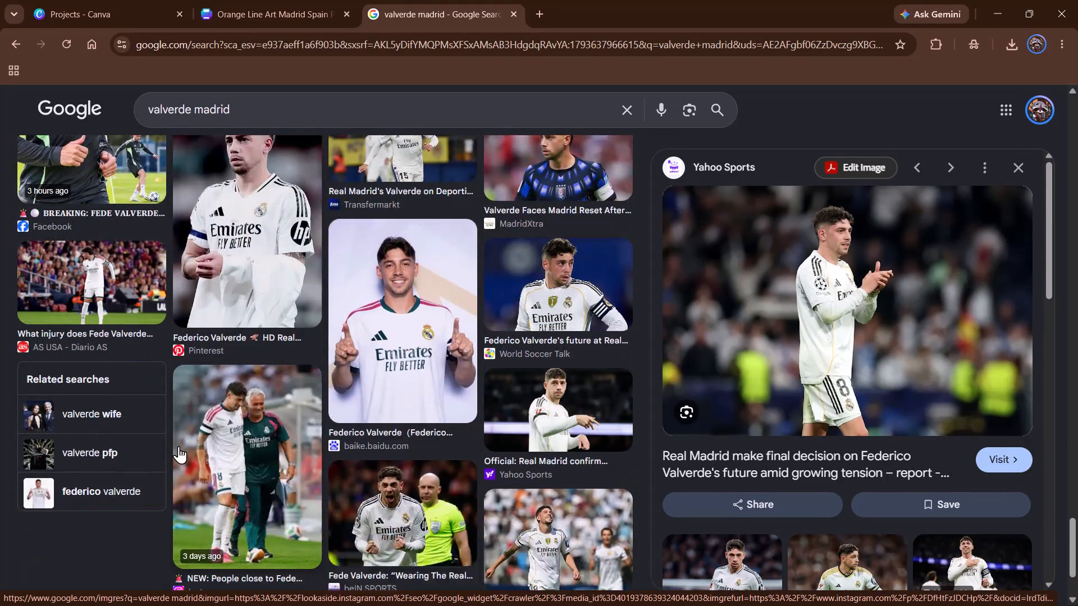
pyautogui.scroll(-1, 179, 446)
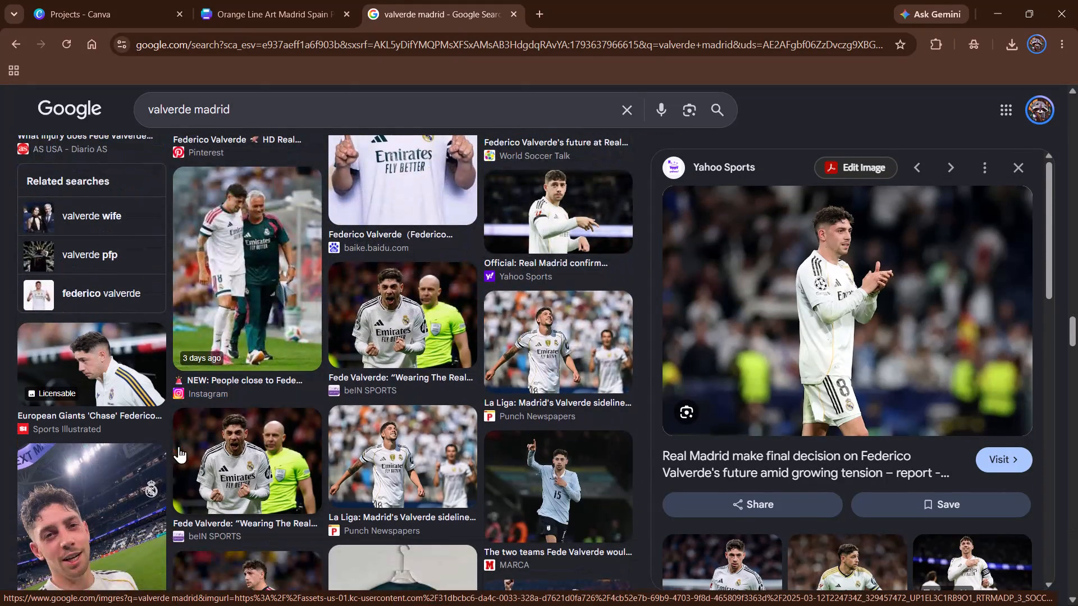
pyautogui.scroll(-8, 179, 446)
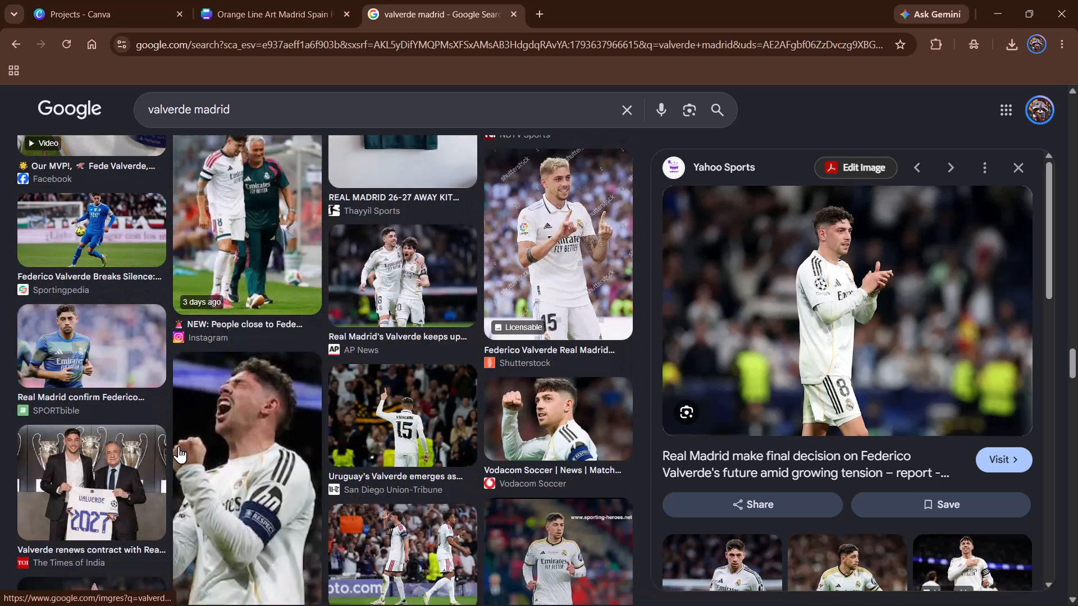
pyautogui.scroll(19, 179, 446)
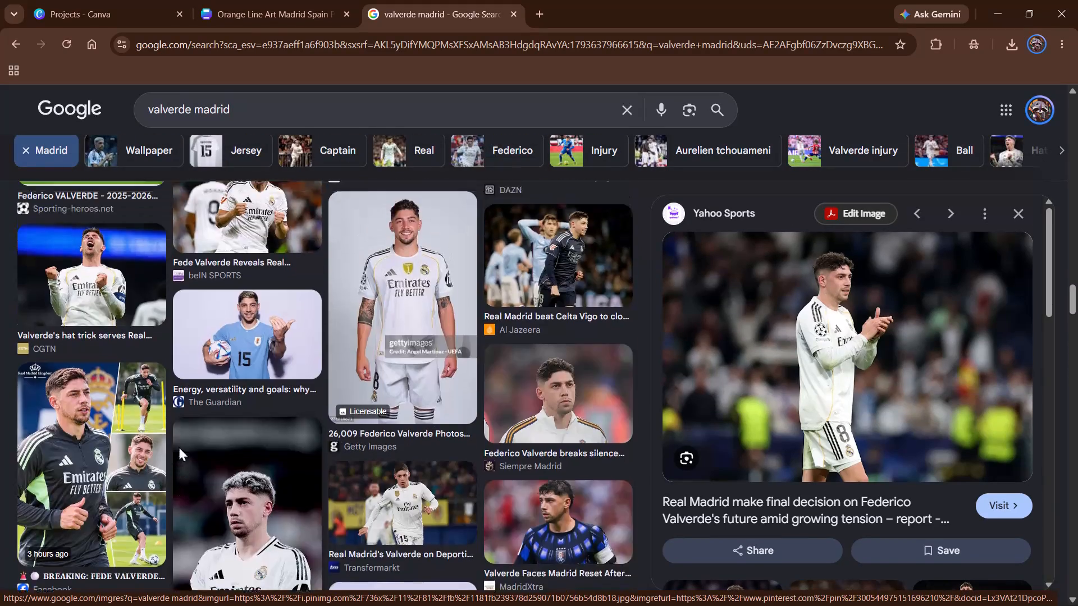
pyautogui.scroll(7, 179, 446)
pyautogui.scroll(16, 179, 446)
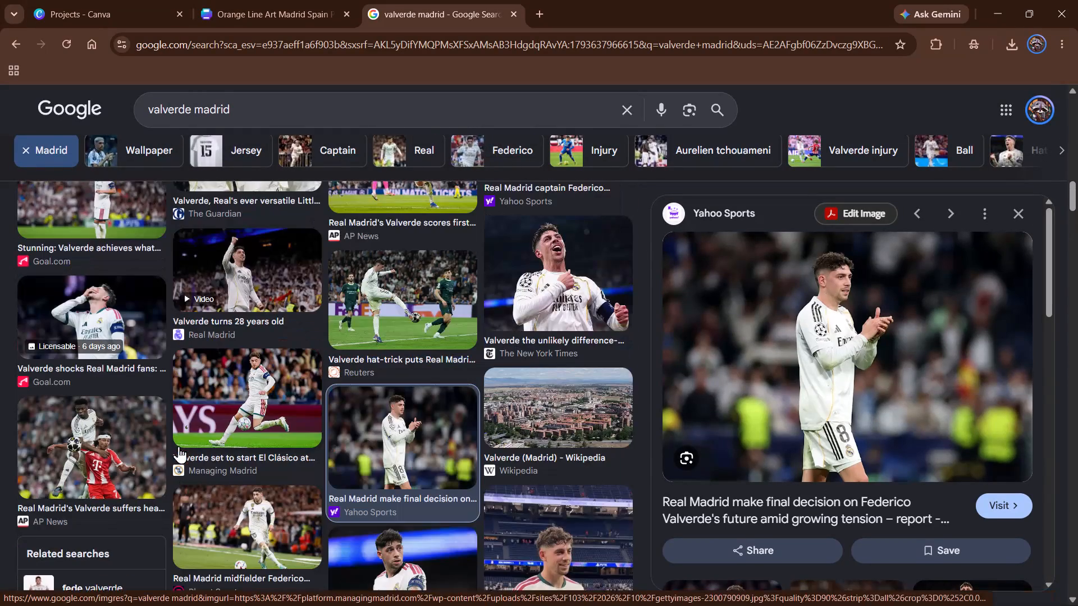
pyautogui.scroll(11, 179, 446)
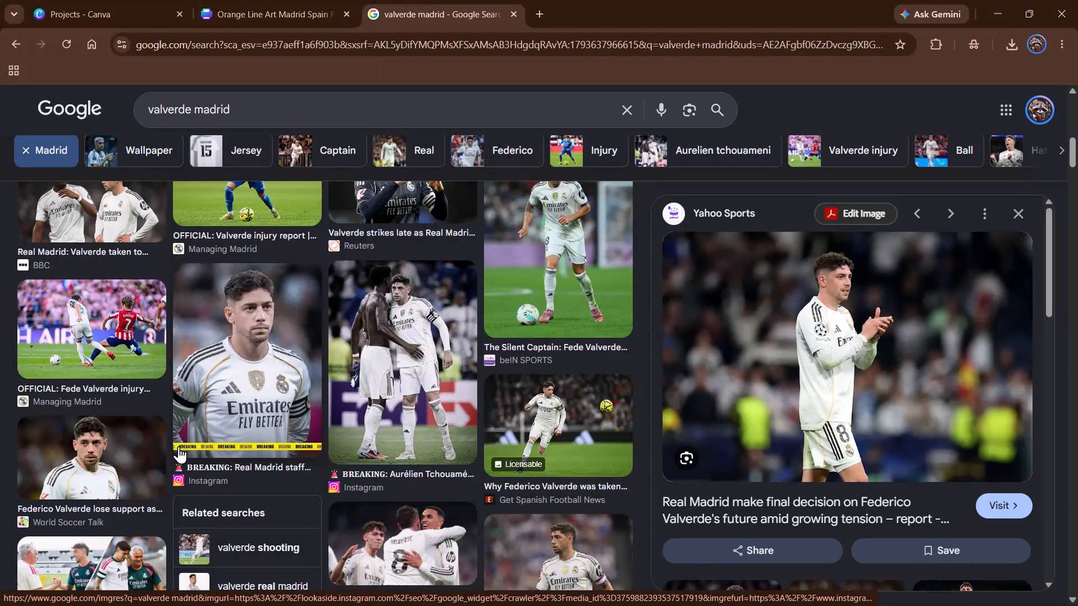
pyautogui.scroll(14, 179, 446)
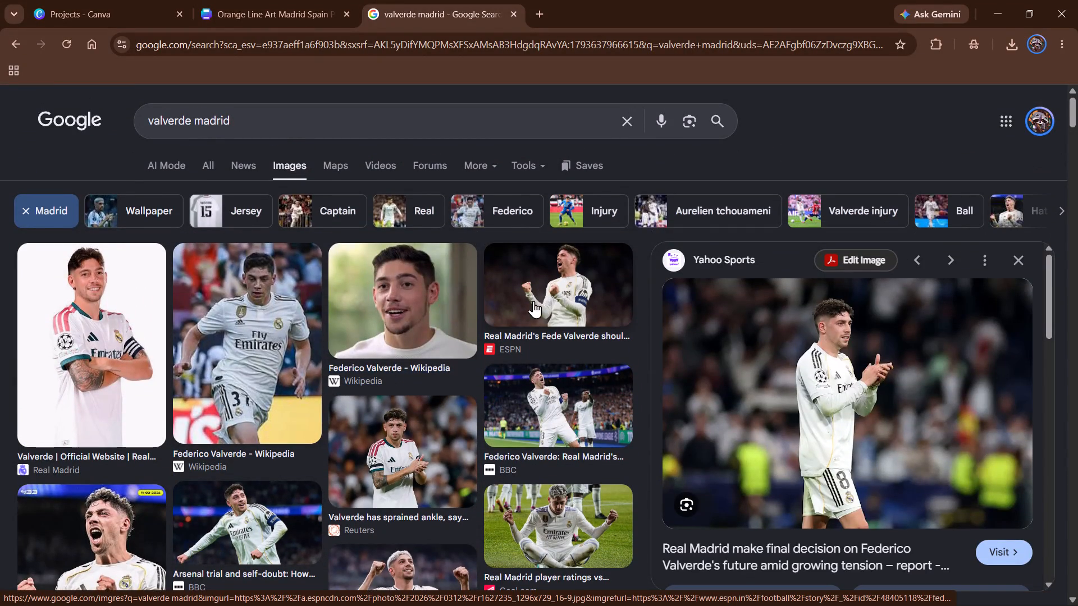
pyautogui.scroll(-3, 472, 446)
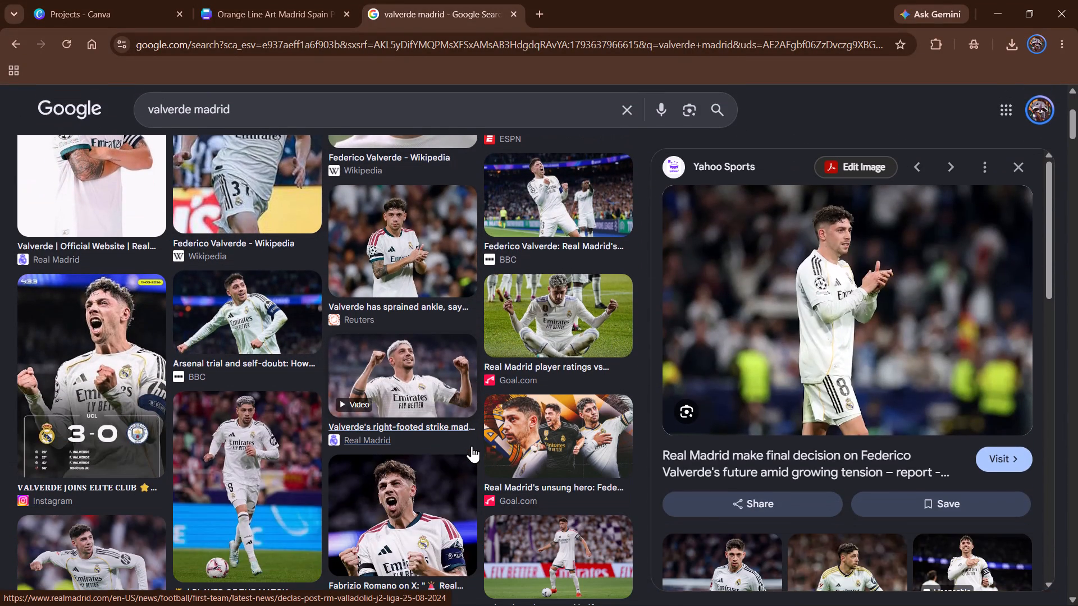
pyautogui.scroll(-4, 472, 446)
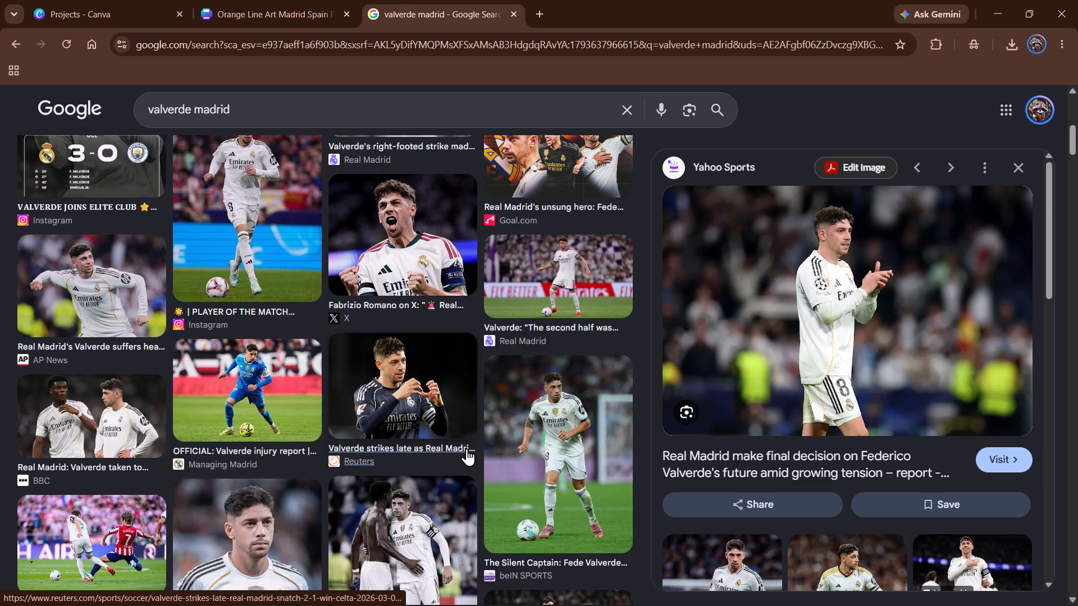
# Save the previewed photo of Valverde applauding to the computer and return to the Canva poster design.
pyautogui.rightClick(813, 360)
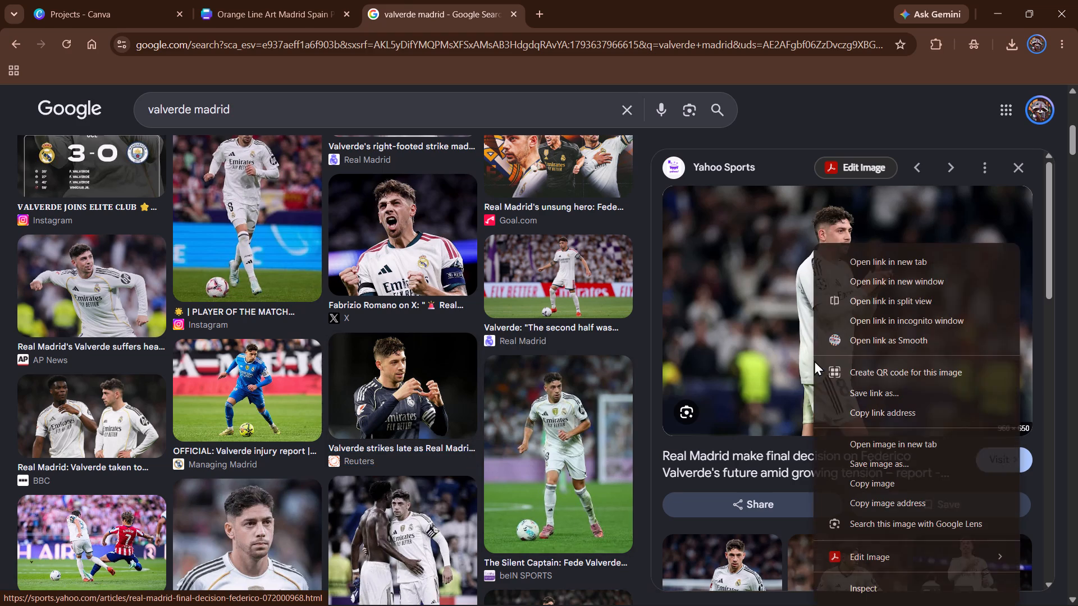
pyautogui.click(837, 470)
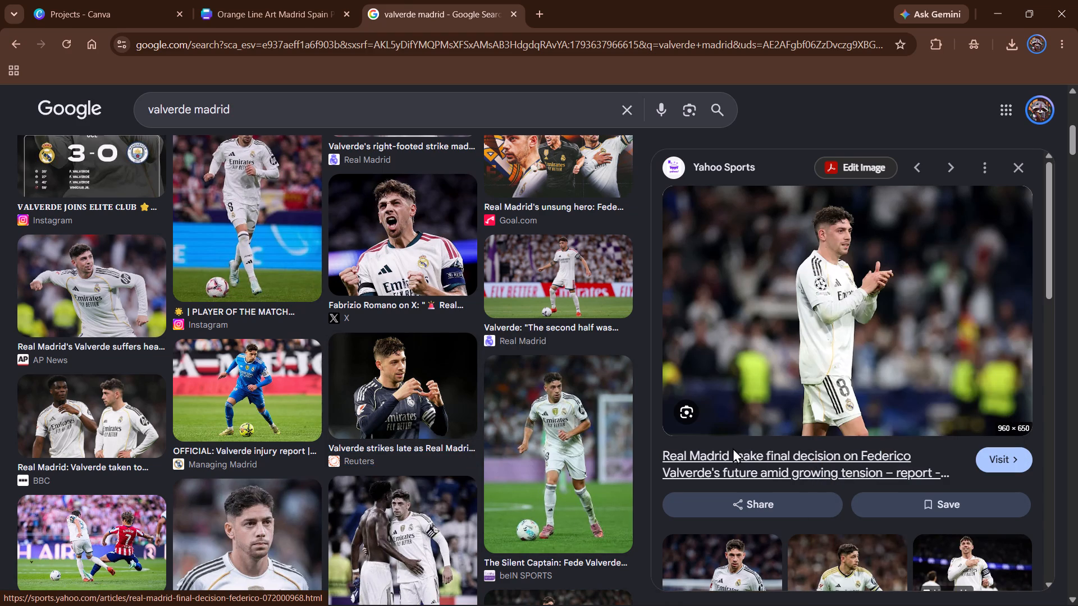
pyautogui.click(423, 295)
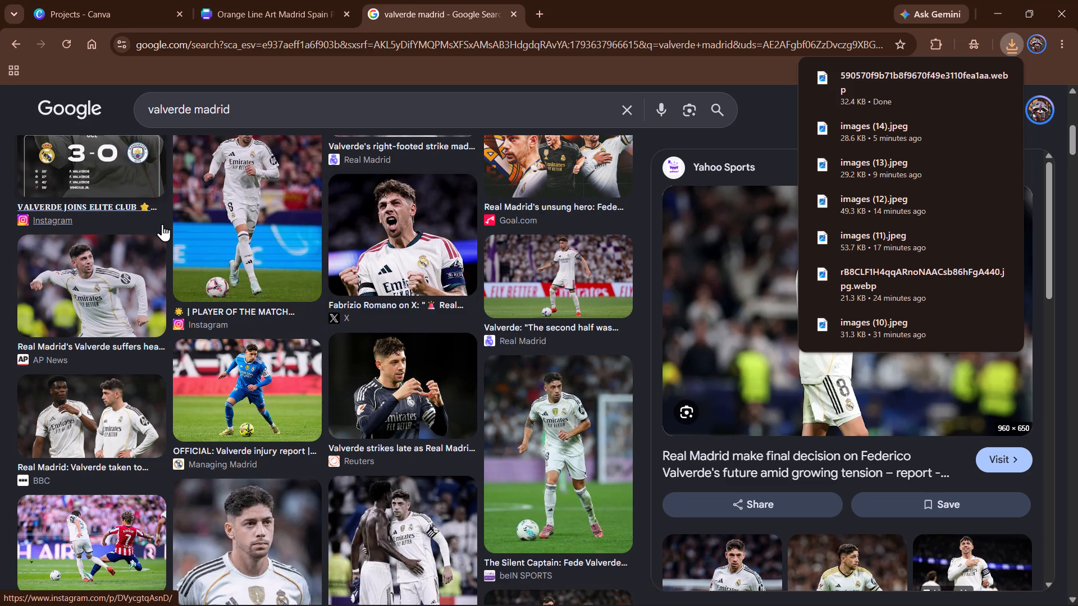
pyautogui.click(229, 0)
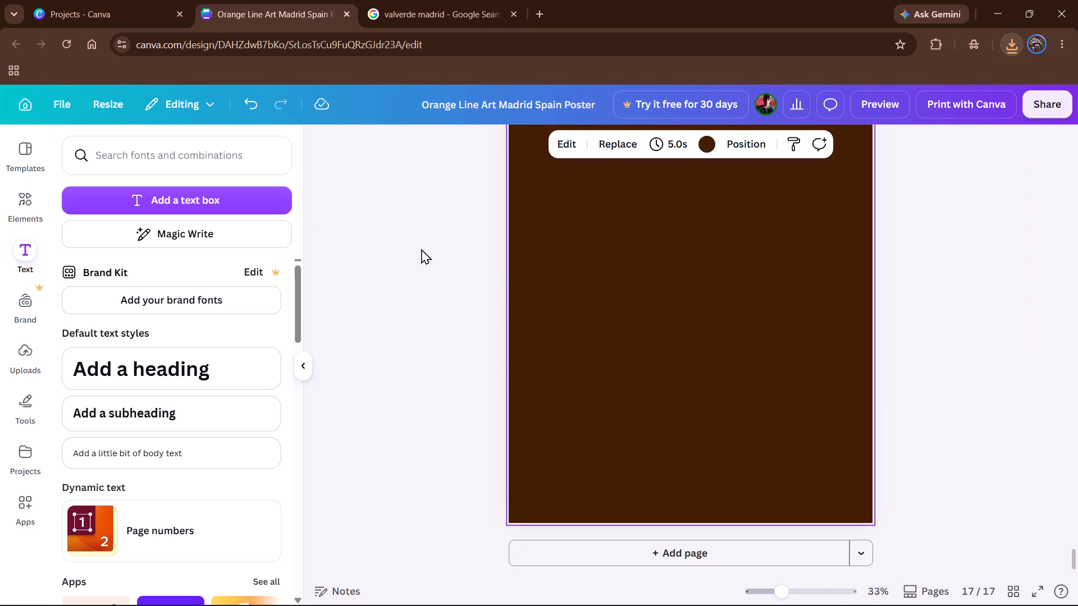
# Upload images.jpeg, the photo of Valverde celebrating, from the Certificates folder and place it on page 17.
pyautogui.click(32, 368)
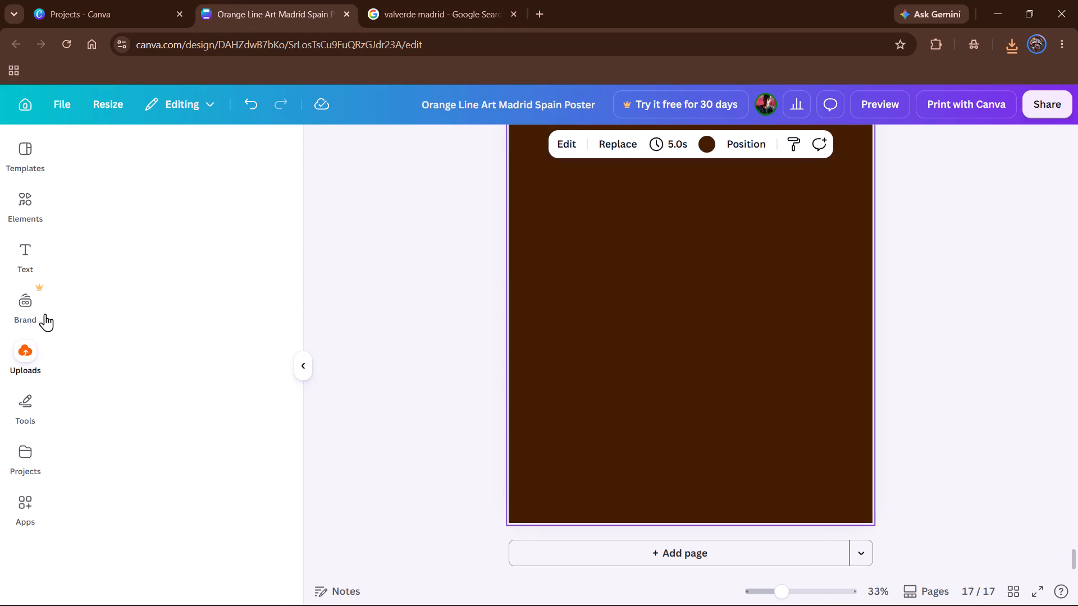
pyautogui.click(185, 192)
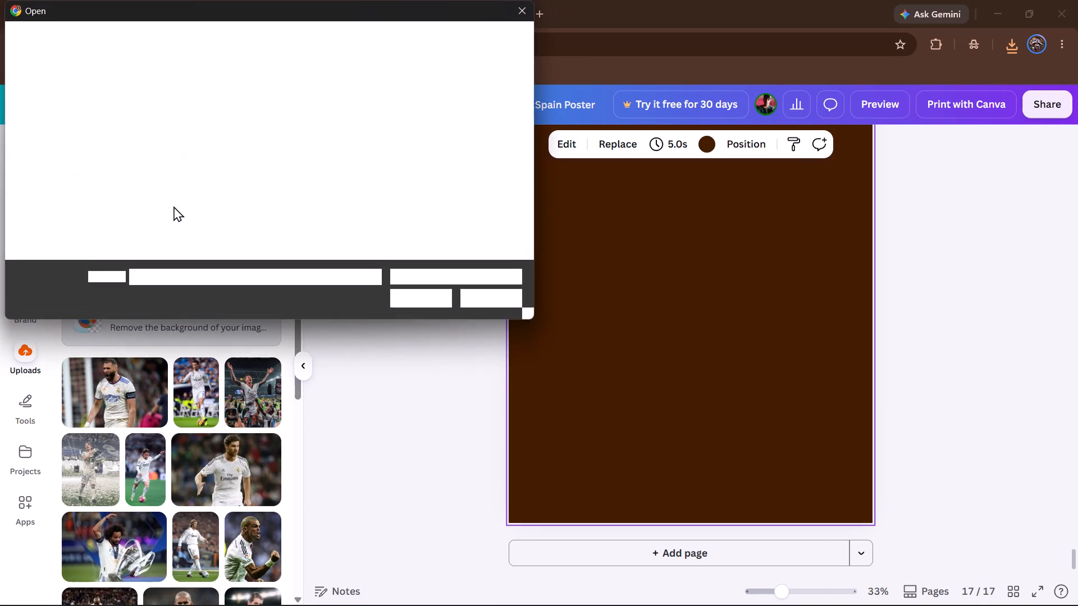
pyautogui.scroll(-2, 437, 162)
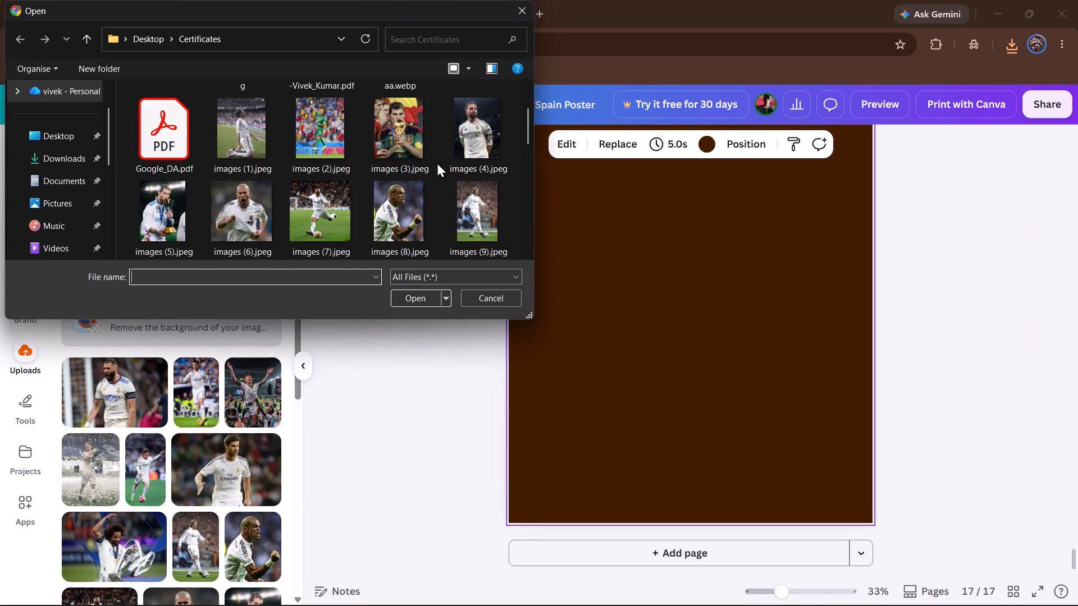
pyautogui.scroll(-1, 437, 162)
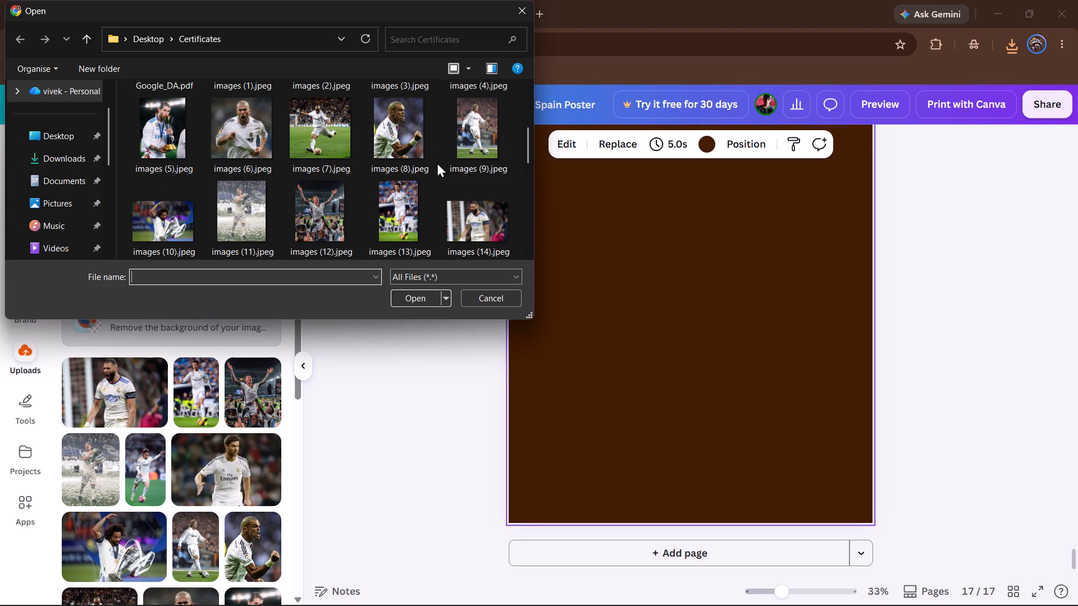
pyautogui.scroll(-1, 437, 162)
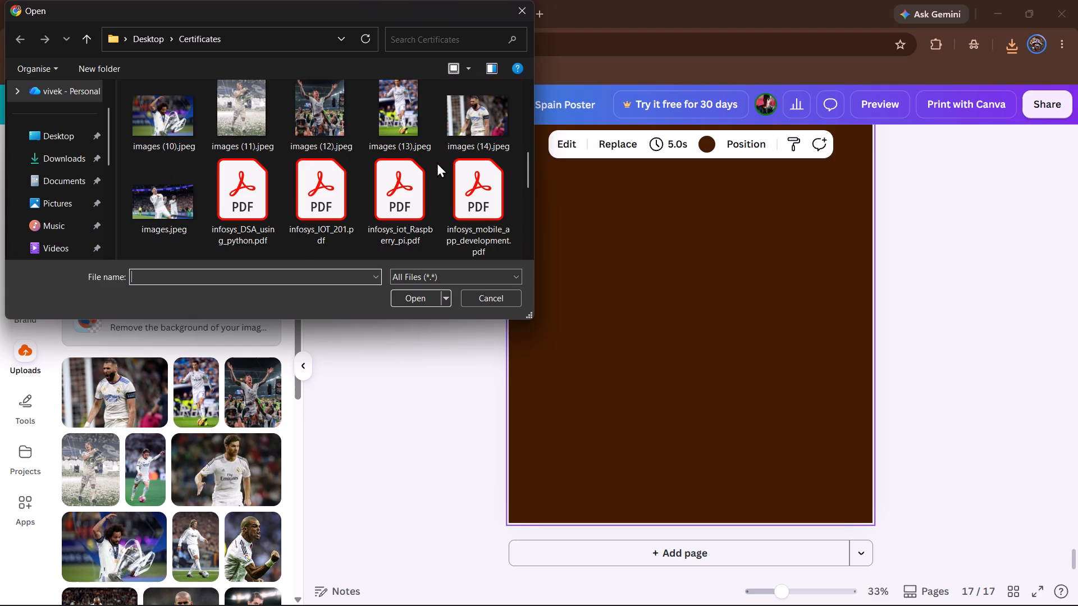
pyautogui.click(135, 203)
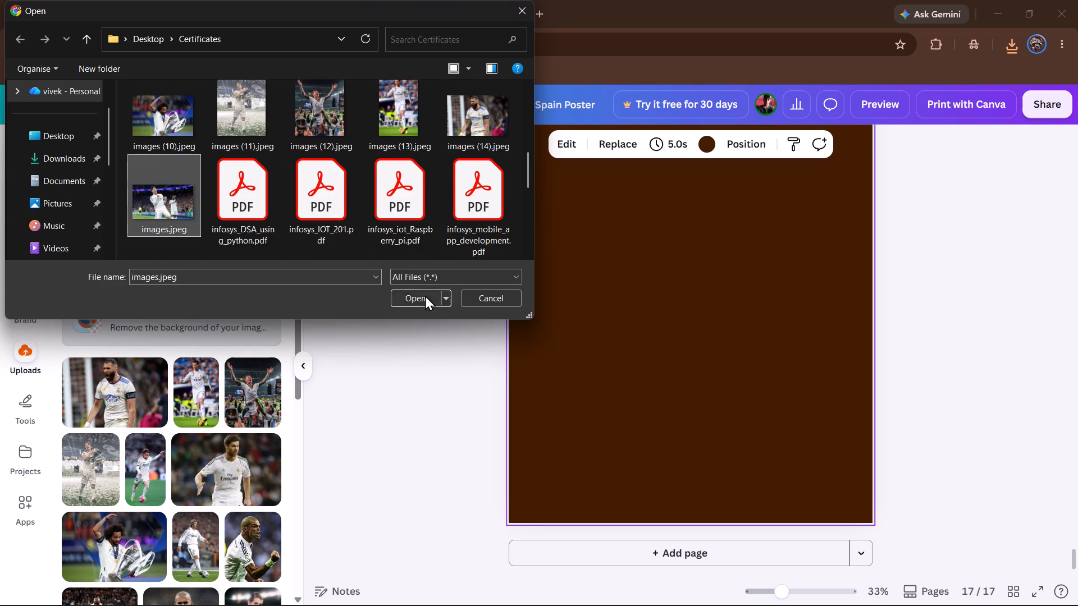
pyautogui.click(425, 295)
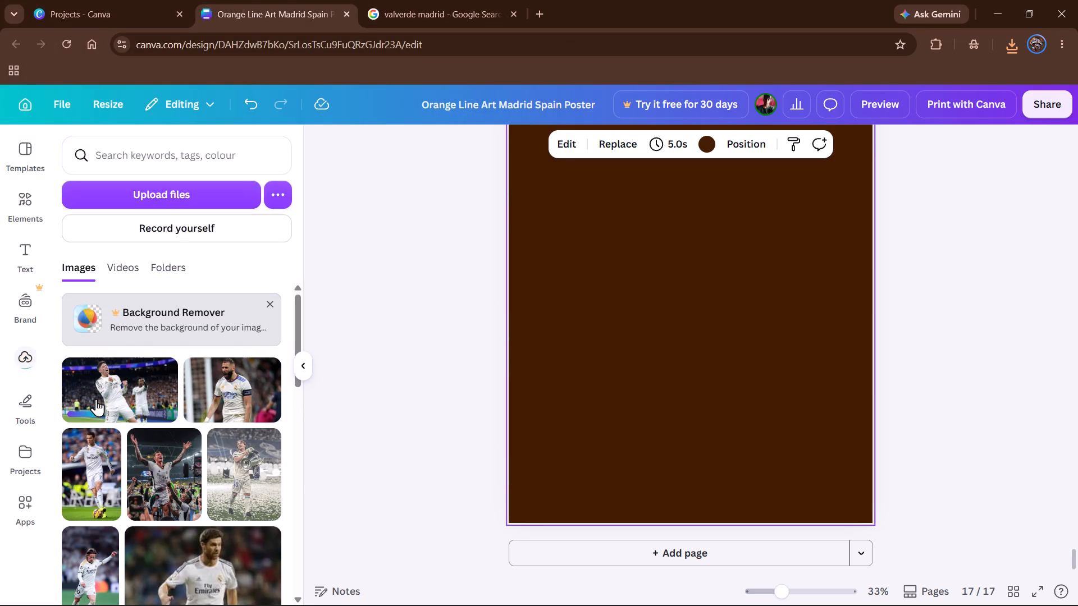
pyautogui.click(133, 374)
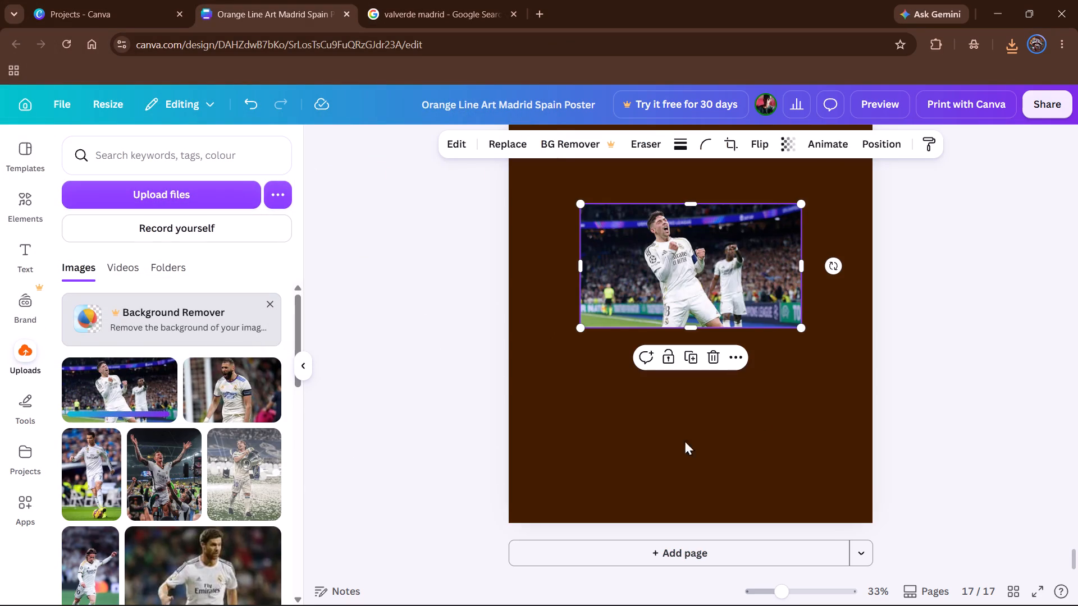
# Stretch the Valverde photo to the page edges on all sides, about 42 by 59.4 in size.
pyautogui.moveTo(798, 263); pyautogui.dragTo(867, 270)
pyautogui.moveTo(584, 270); pyautogui.dragTo(522, 273)
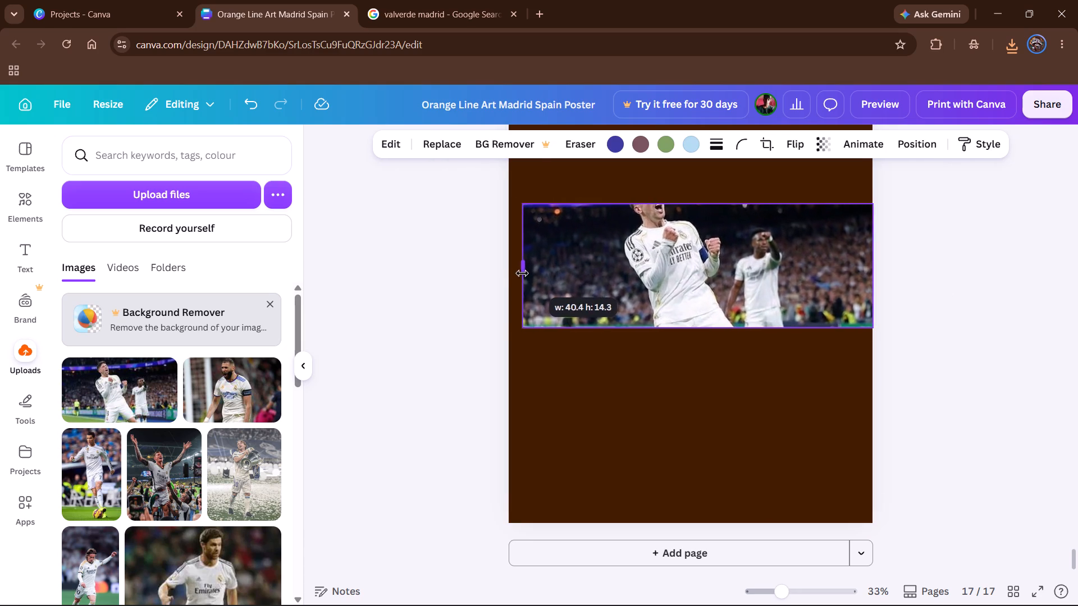
pyautogui.moveTo(522, 273); pyautogui.dragTo(514, 276)
pyautogui.moveTo(688, 323); pyautogui.dragTo(688, 324)
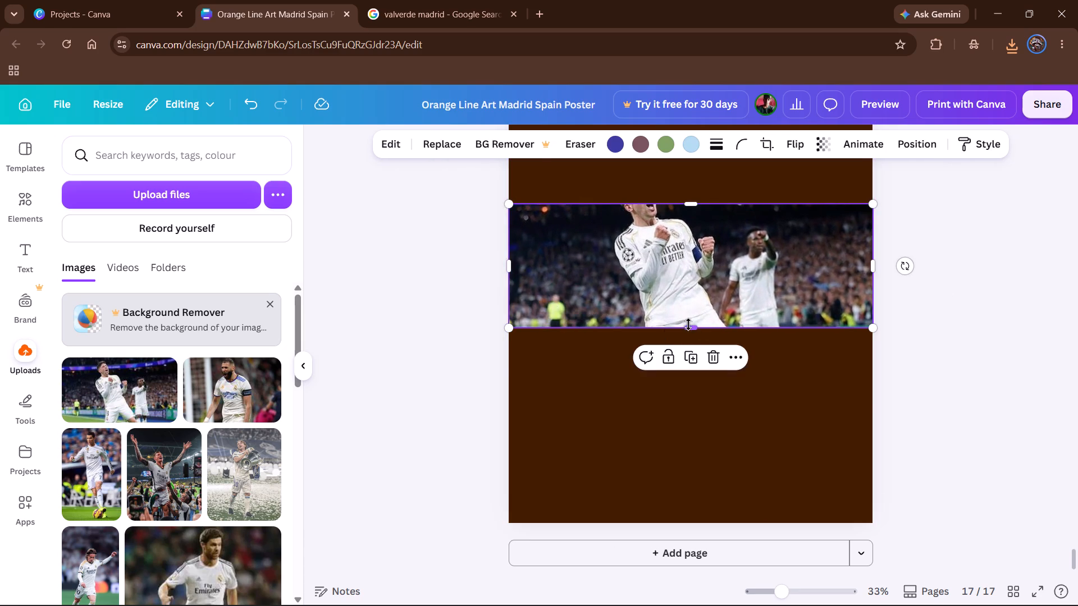
pyautogui.moveTo(688, 324); pyautogui.dragTo(673, 510)
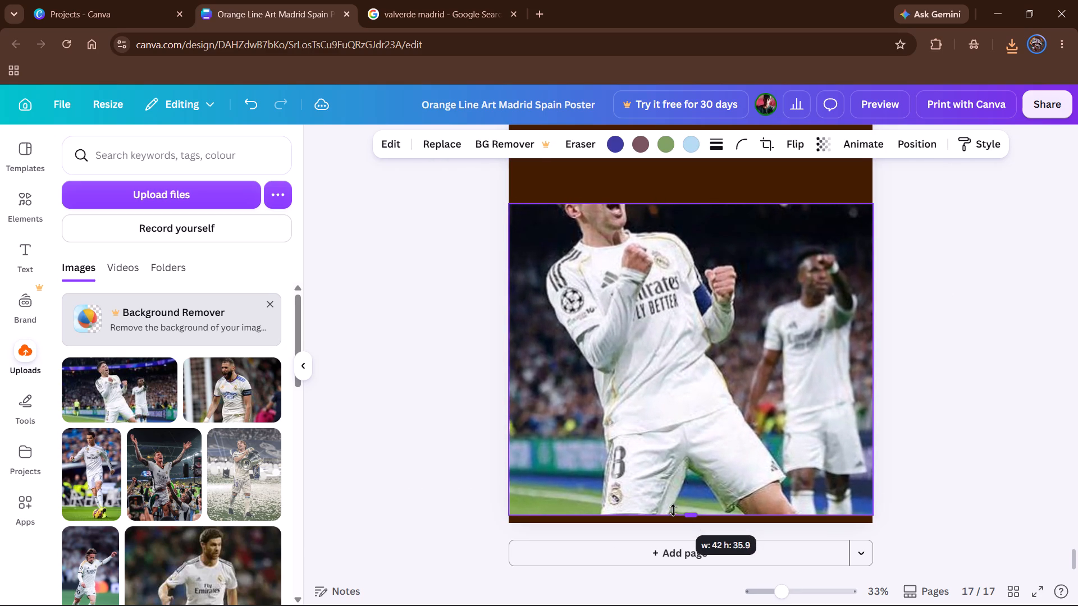
pyautogui.moveTo(673, 510); pyautogui.dragTo(673, 516)
pyautogui.scroll(4, 668, 467)
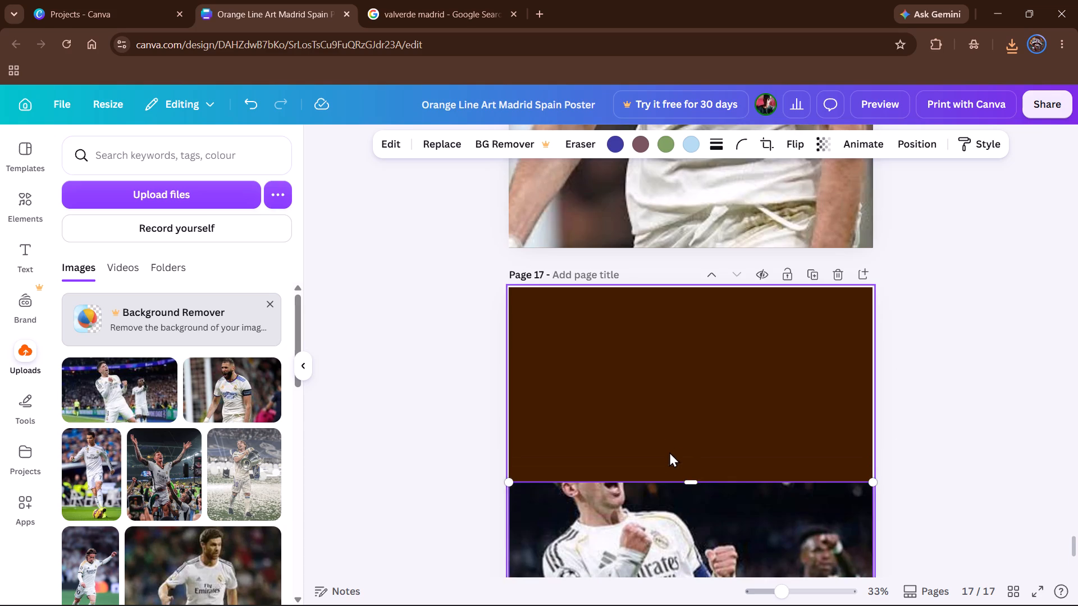
pyautogui.moveTo(684, 485); pyautogui.dragTo(709, 305)
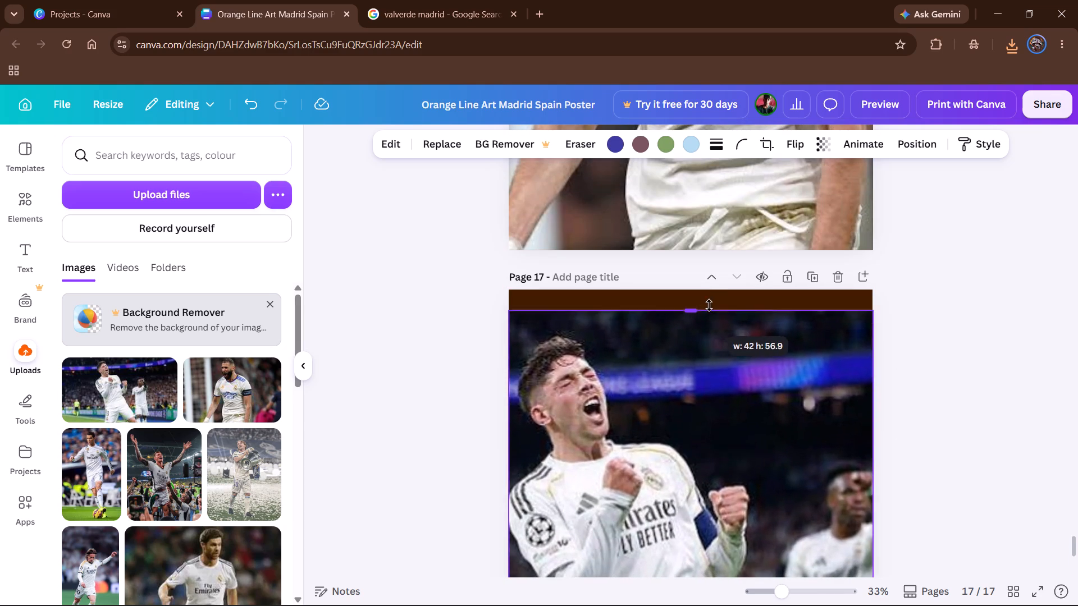
pyautogui.moveTo(709, 305); pyautogui.dragTo(717, 290)
# Reposition the photo so Valverde's face and fists are well framed, extending its left and bottom edges so it covers the whole page.
pyautogui.moveTo(685, 426); pyautogui.dragTo(739, 405)
pyautogui.moveTo(559, 522); pyautogui.dragTo(513, 515)
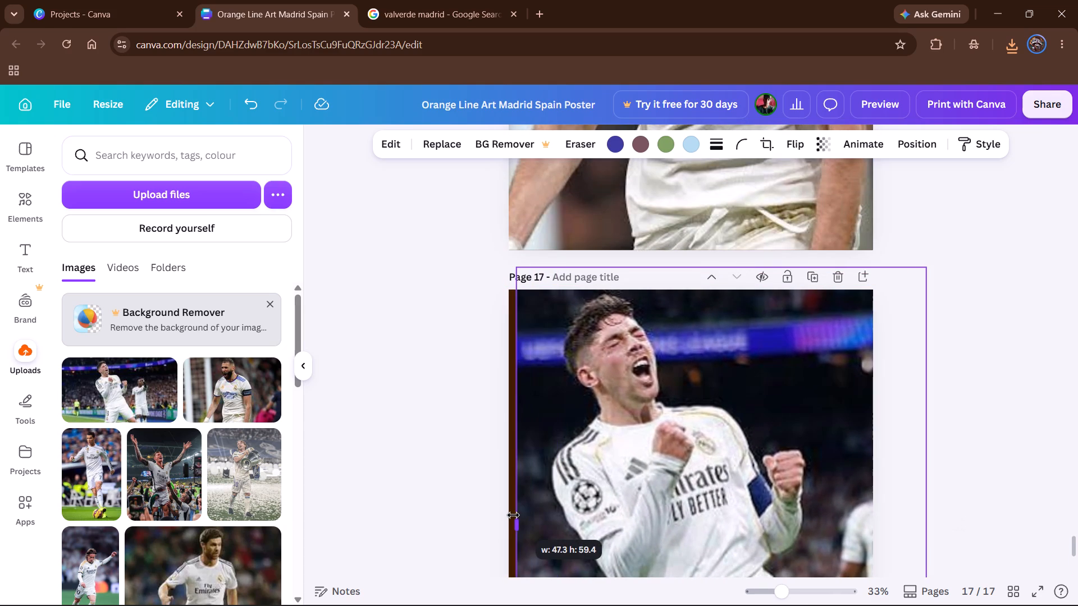
pyautogui.moveTo(513, 515); pyautogui.dragTo(503, 515)
pyautogui.scroll(-6, 614, 479)
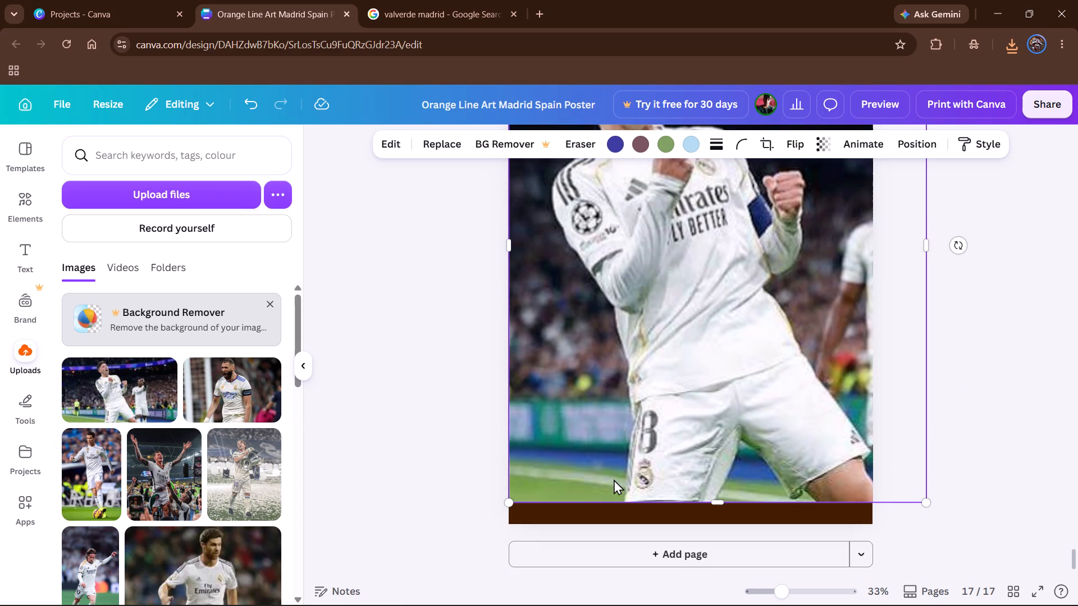
pyautogui.moveTo(707, 503); pyautogui.dragTo(709, 521)
pyautogui.scroll(2, 707, 490)
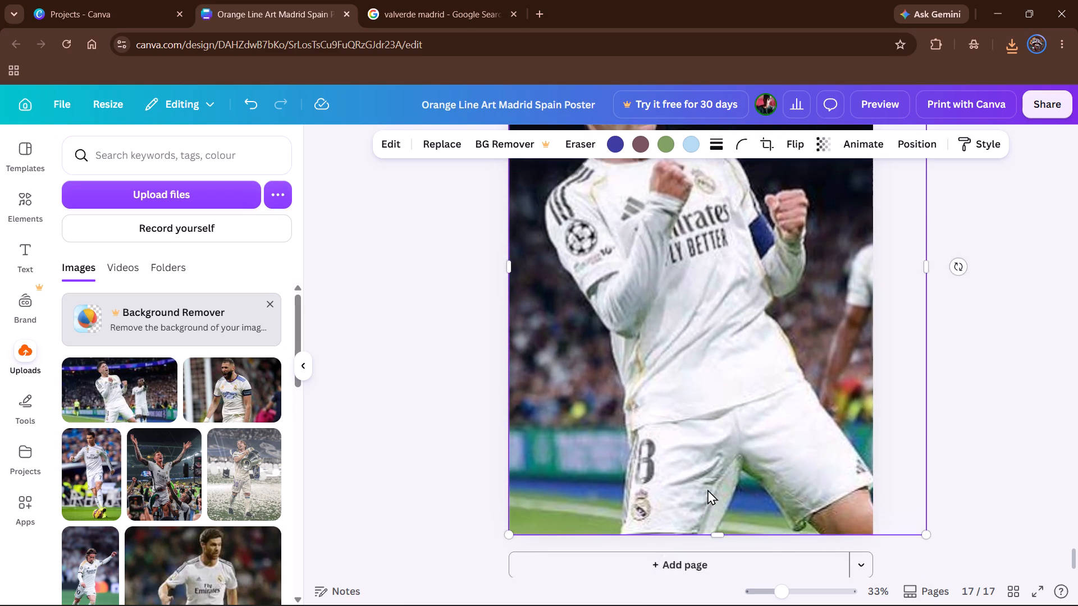
pyautogui.moveTo(707, 480); pyautogui.dragTo(697, 478)
pyautogui.scroll(-3, 697, 478)
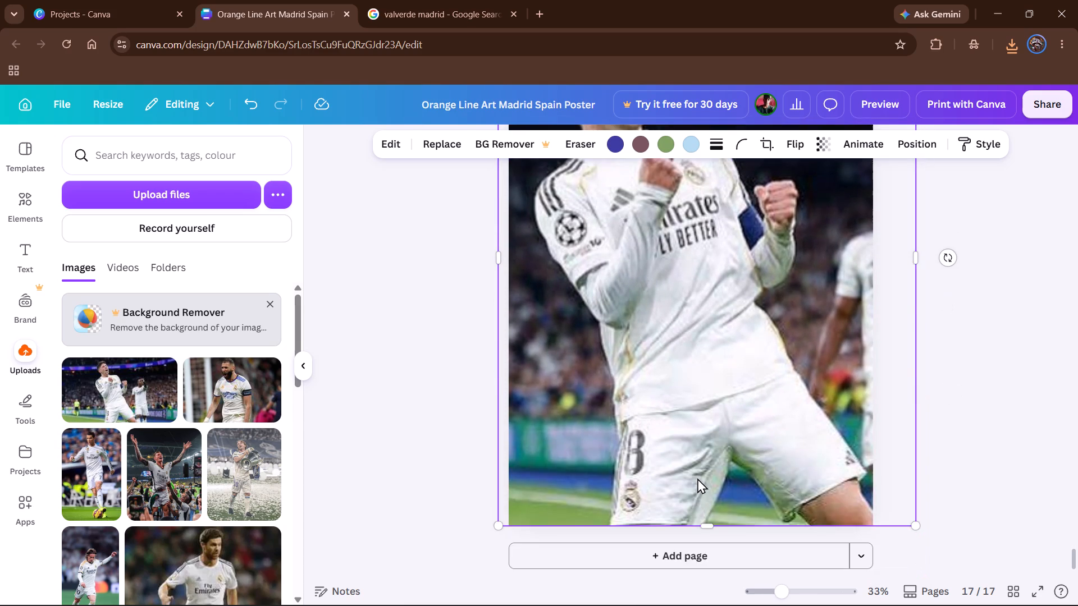
pyautogui.scroll(3, 697, 478)
pyautogui.moveTo(697, 478); pyautogui.dragTo(686, 475)
pyautogui.click(1050, 356)
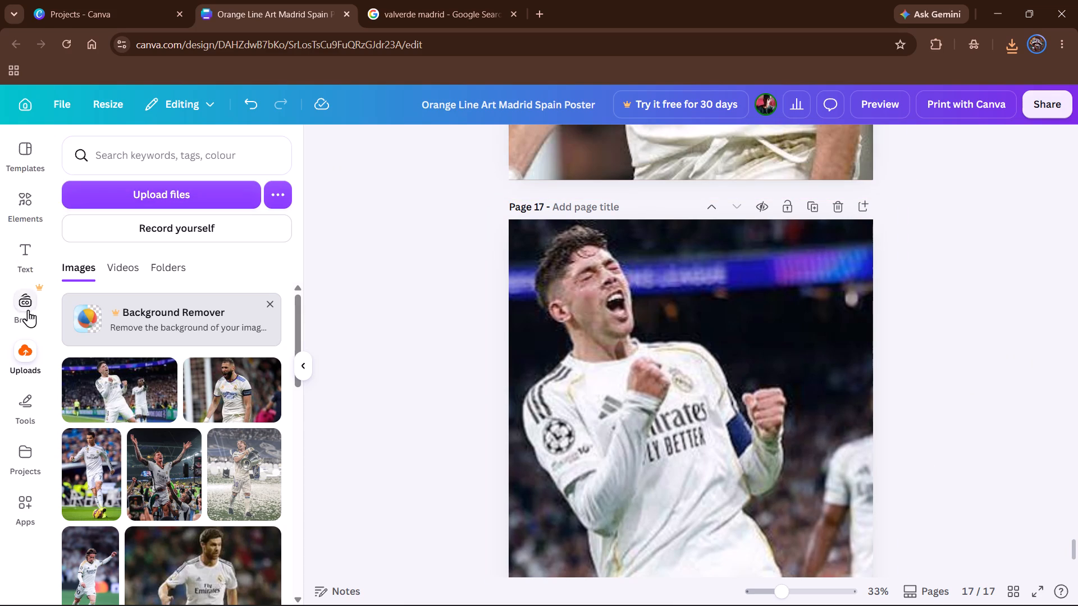
# Add a text box reading "fedrico" to page 17 and check the first name's spelling in the Valverde image results.
pyautogui.click(25, 267)
pyautogui.click(168, 203)
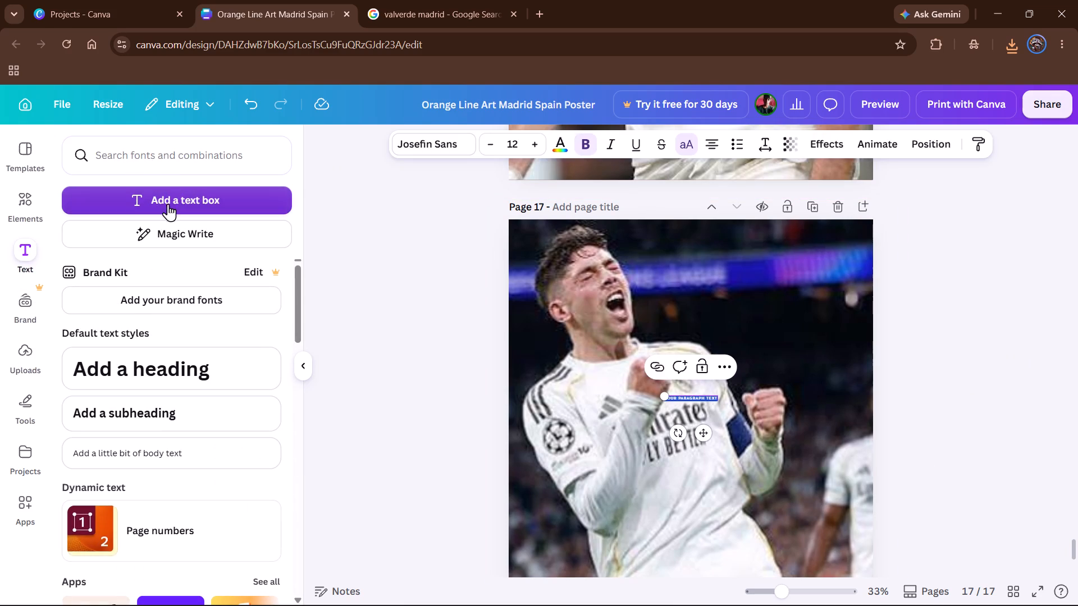
pyautogui.press('BackSpace')
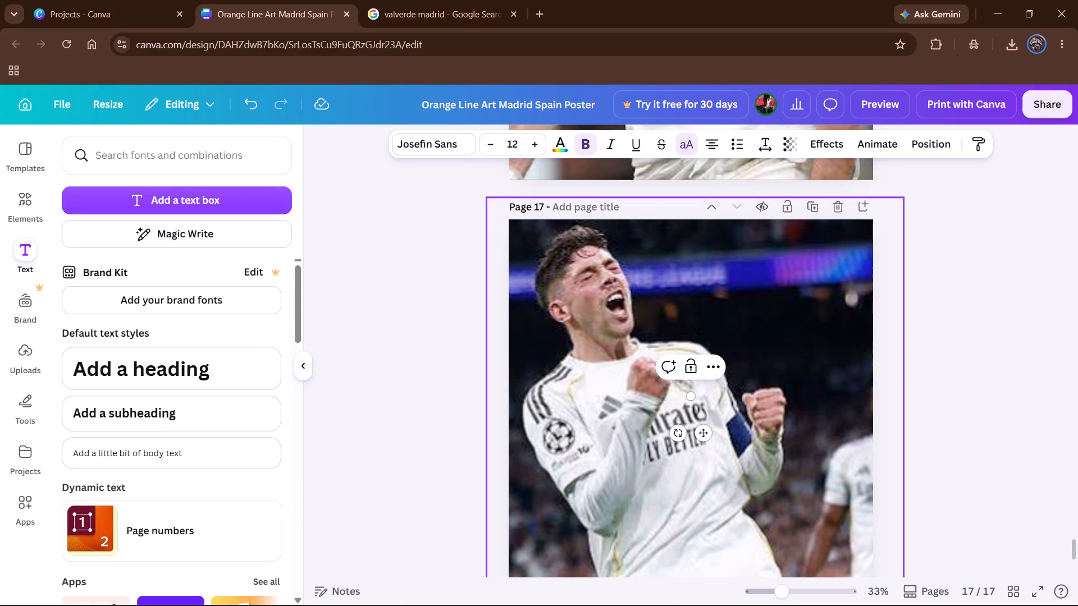
pyautogui.write('fedrico')
pyautogui.click(390, 0)
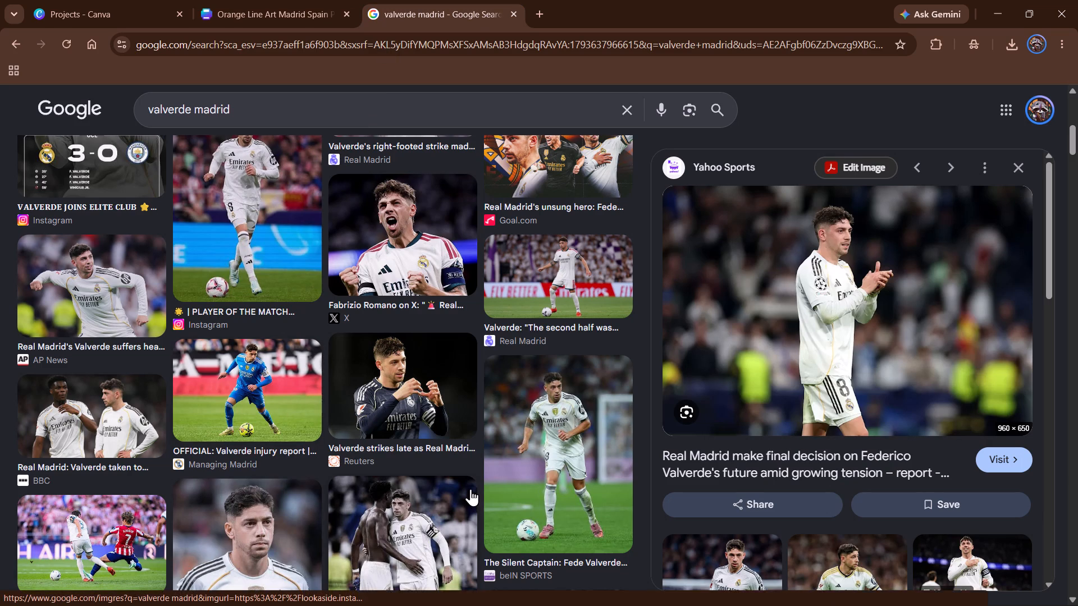
pyautogui.scroll(4, 471, 489)
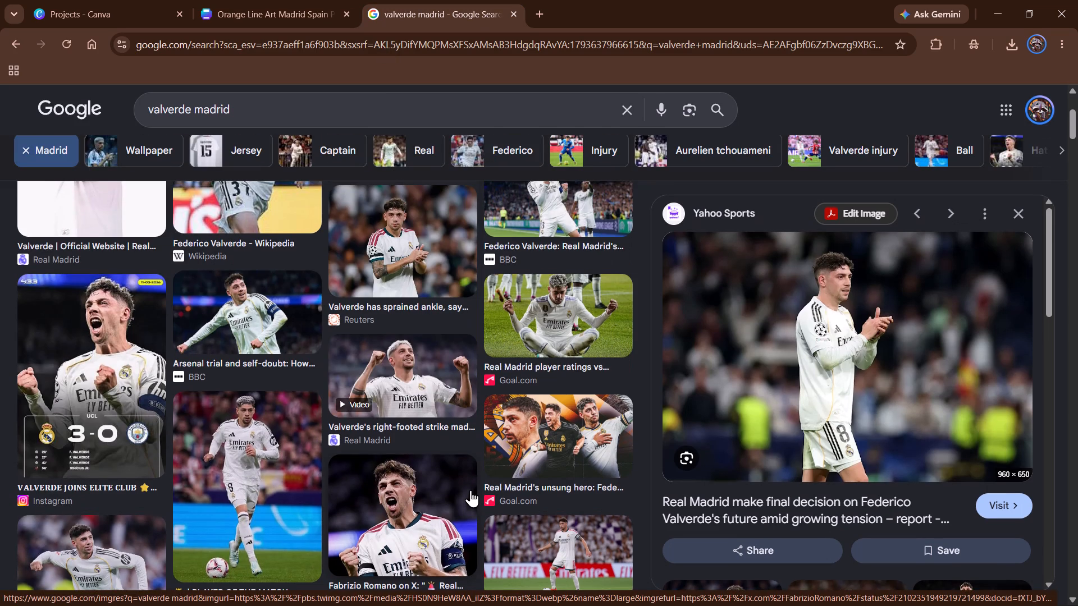
pyautogui.click(246, 0)
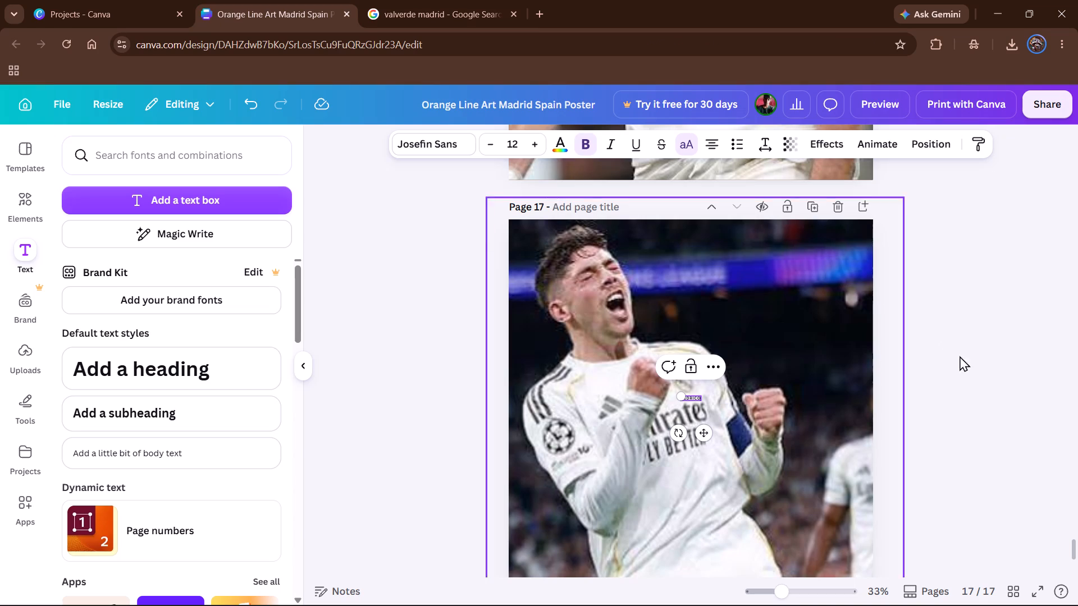
# Enlarge the first-name text to font size 29.
pyautogui.tripleClick(527, 136)
pyautogui.tripleClick(527, 136)
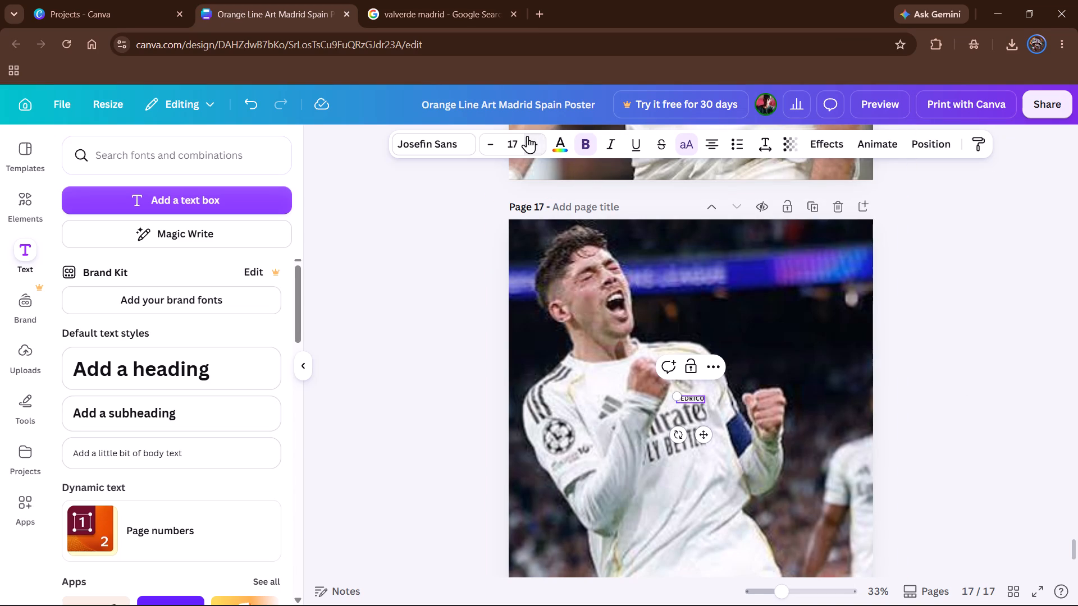
pyautogui.tripleClick(527, 136)
pyautogui.tripleClick(527, 136)
pyautogui.tripleClick(527, 136)
pyautogui.doubleClick(527, 136)
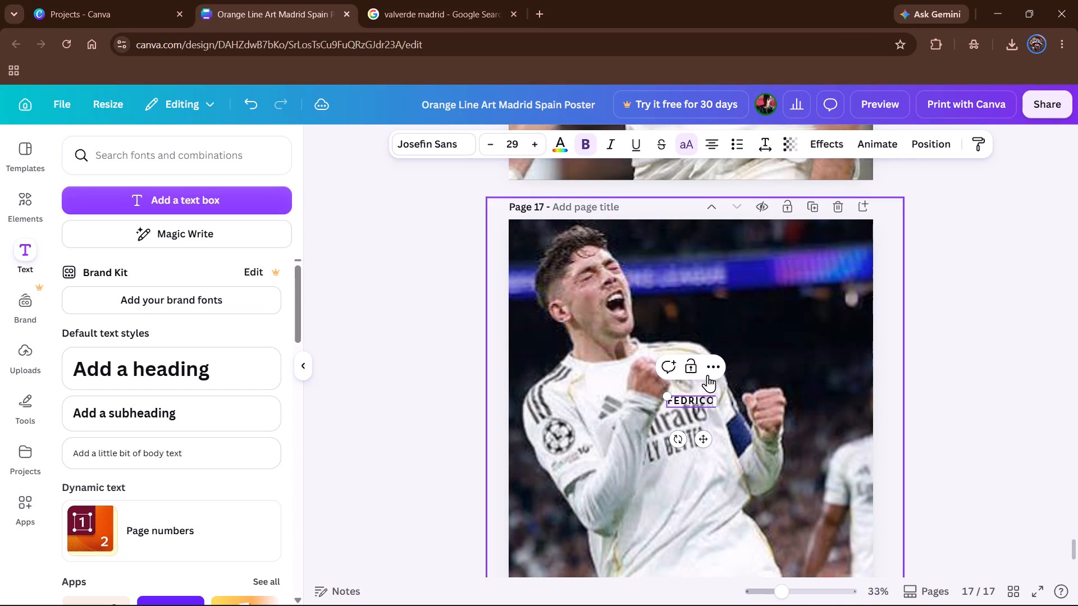
# Correct the first-name text to read FEDERICO by adding the missing "e".
pyautogui.press('Left')
pyautogui.press('Left')
pyautogui.press('Left')
pyautogui.press('Left')
pyautogui.press('e')
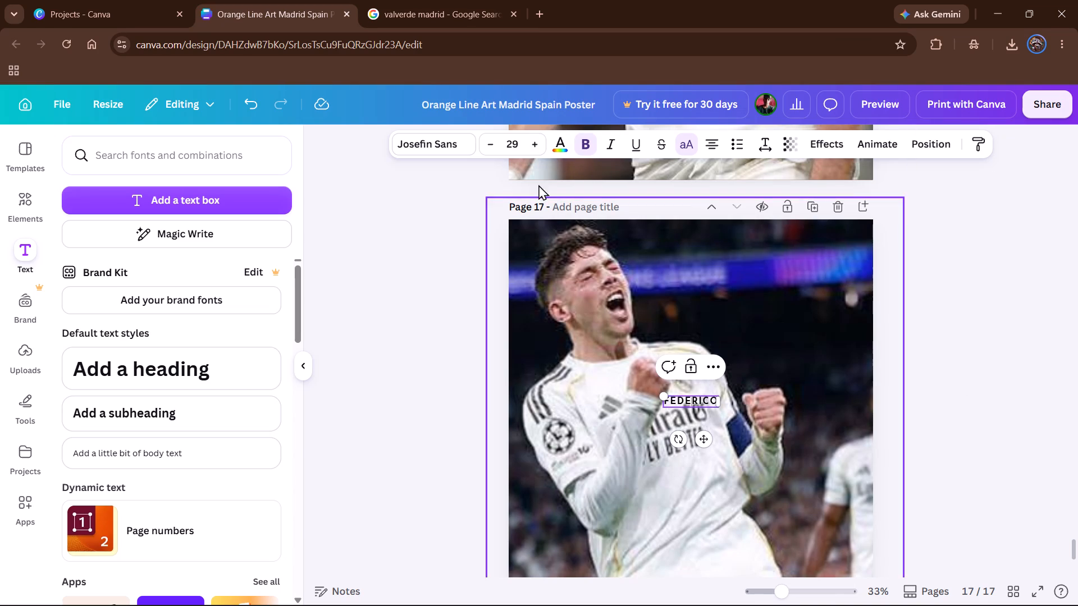
# Move FEDERICO to the upper-right area of the photo and colour it Grey orange, #b88664.
pyautogui.moveTo(706, 443); pyautogui.dragTo(806, 300)
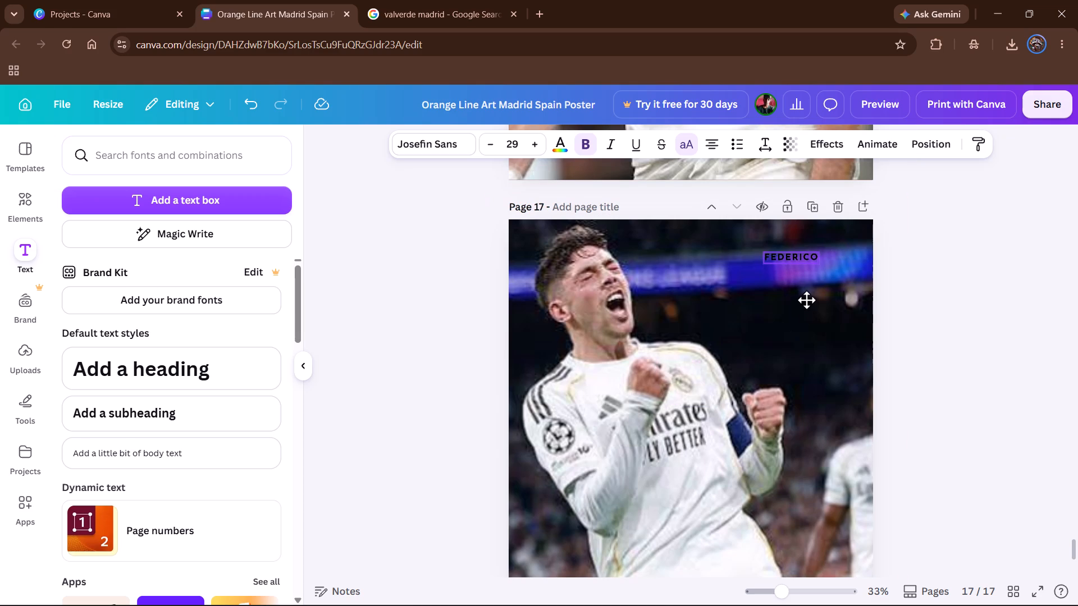
pyautogui.moveTo(806, 300); pyautogui.dragTo(815, 287)
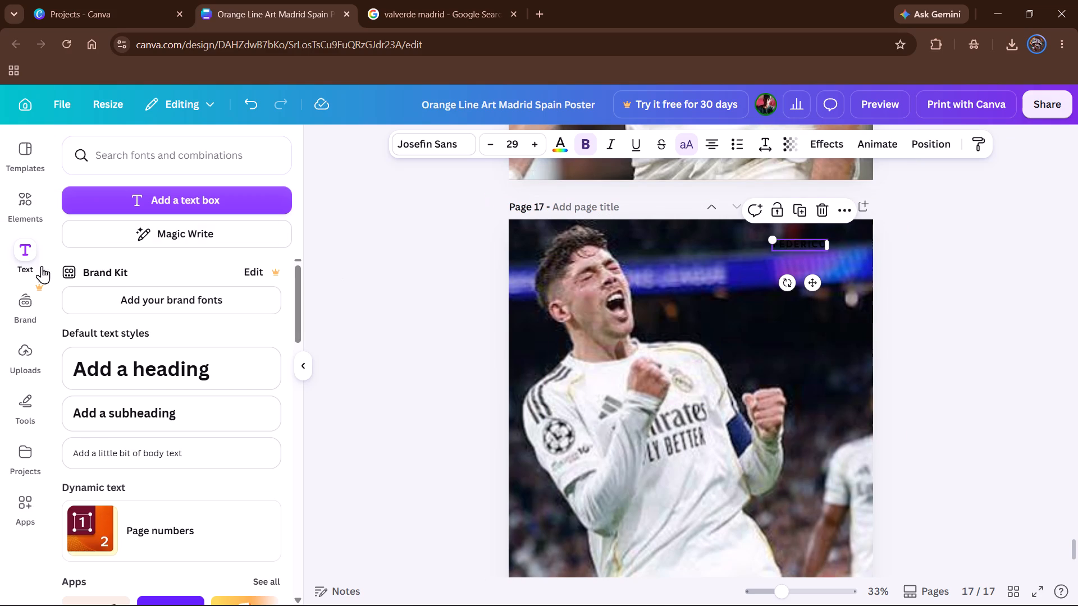
pyautogui.click(561, 142)
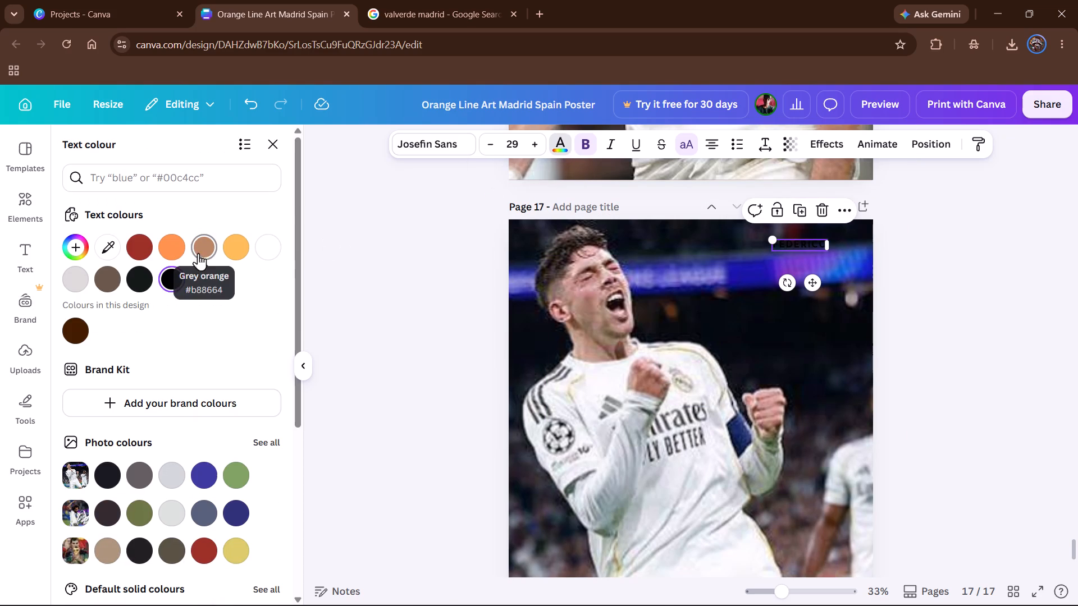
pyautogui.click(205, 243)
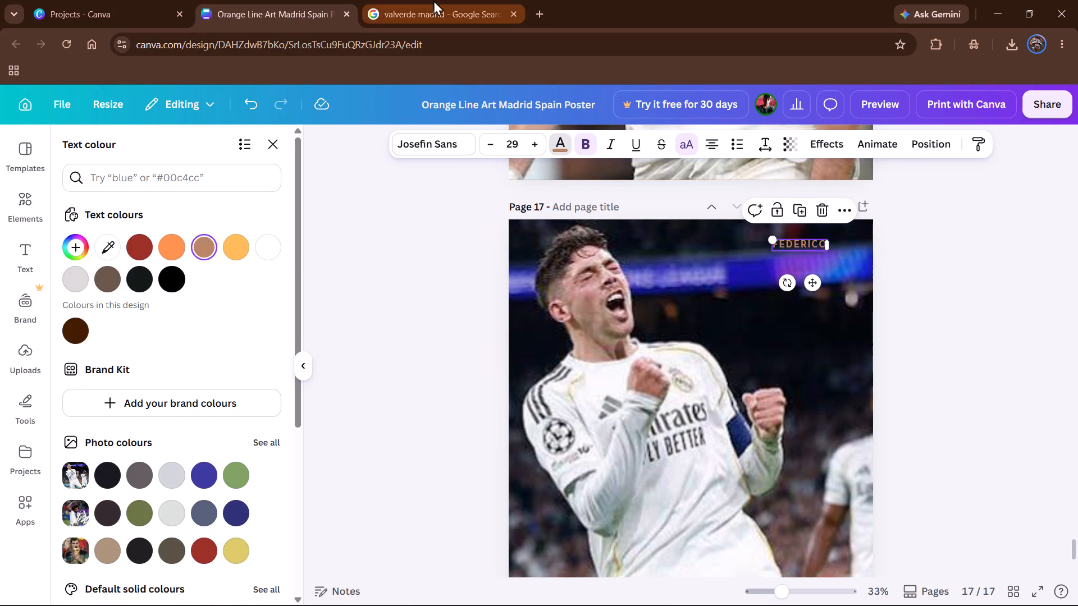
# Add a second text box directly below FEDERICO reading "valverde".
pyautogui.click(17, 260)
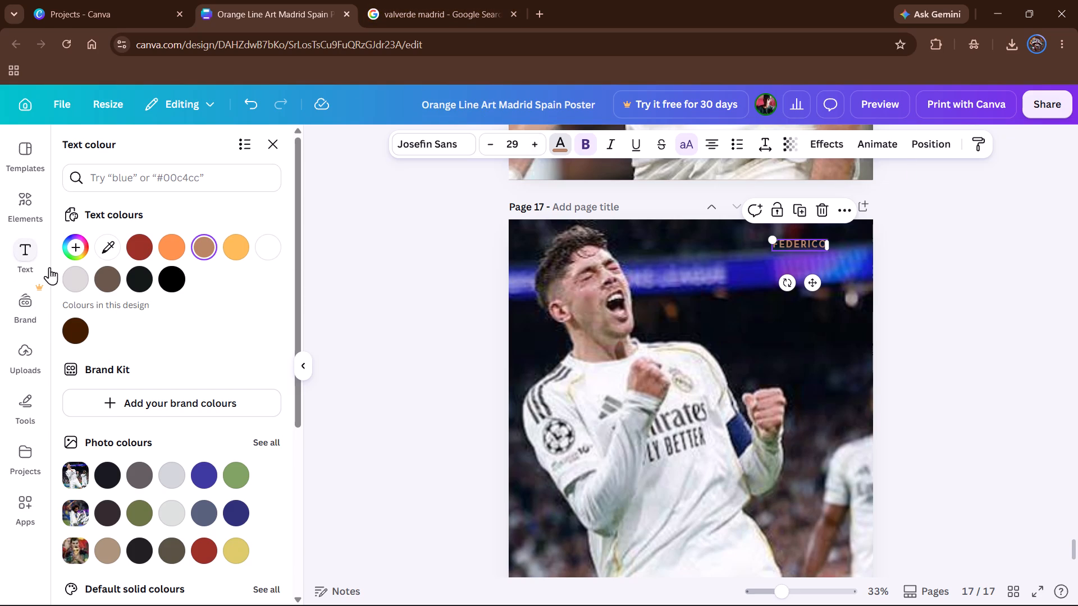
pyautogui.click(208, 205)
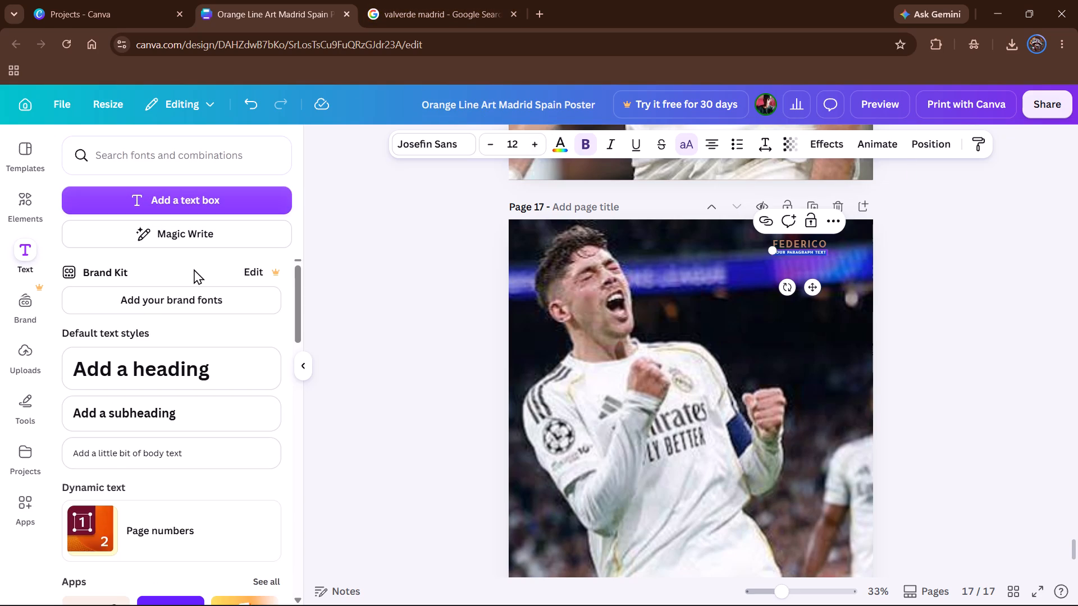
pyautogui.write('va')
pyautogui.write('lverde')
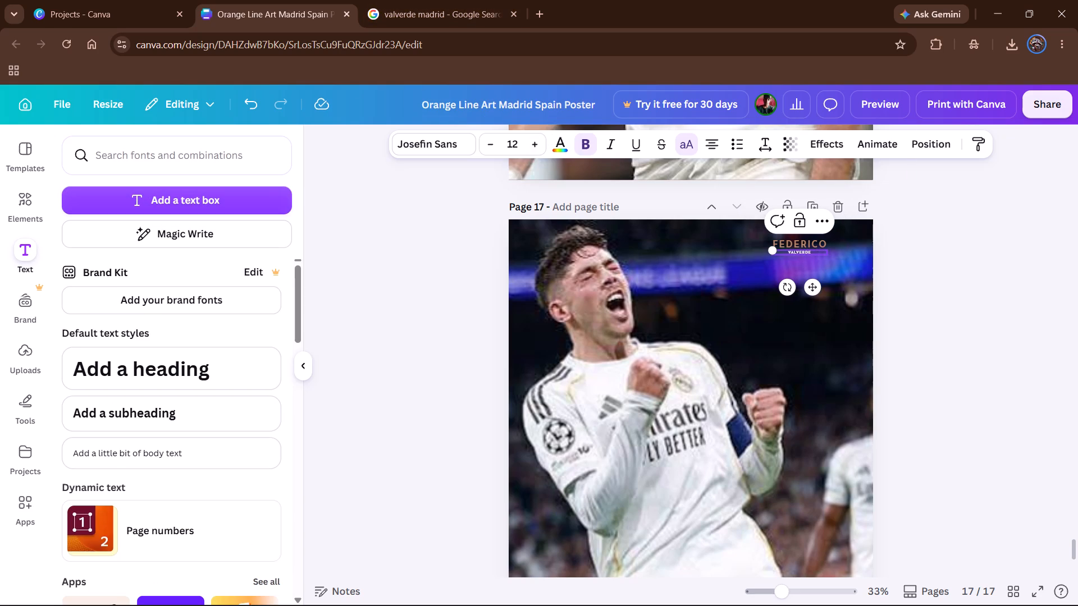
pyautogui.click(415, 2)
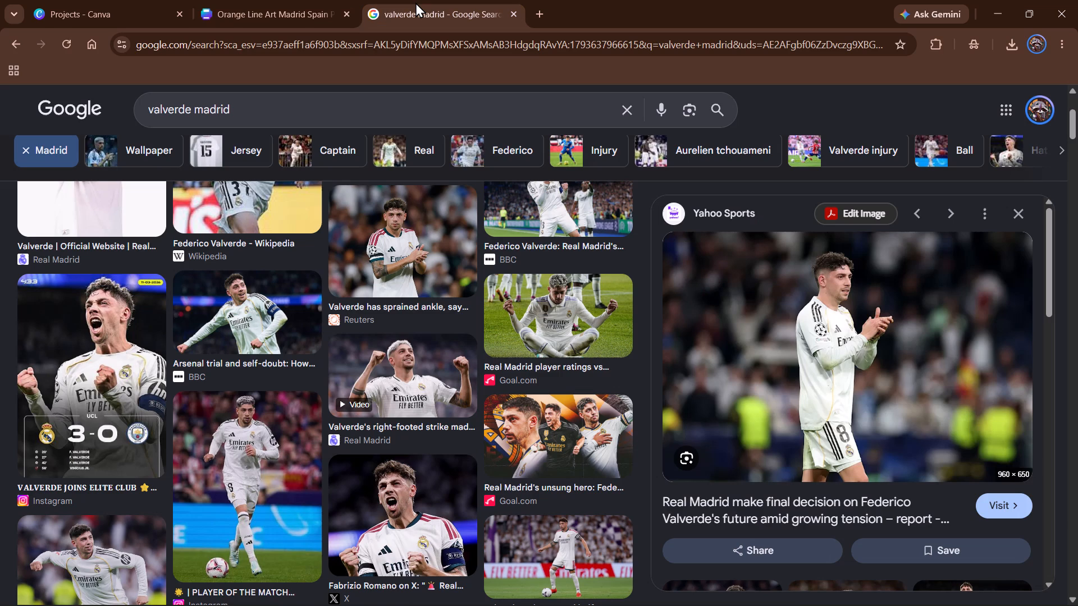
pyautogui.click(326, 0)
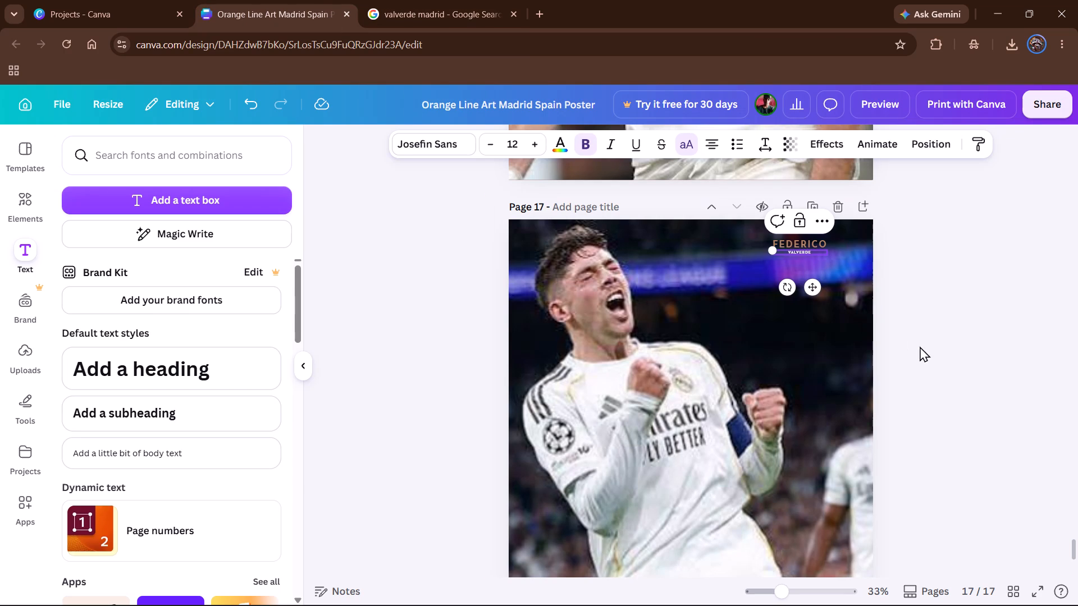
# Enlarge the surname text below FEDERICO on page 17 to font size 41.
pyautogui.click(541, 136)
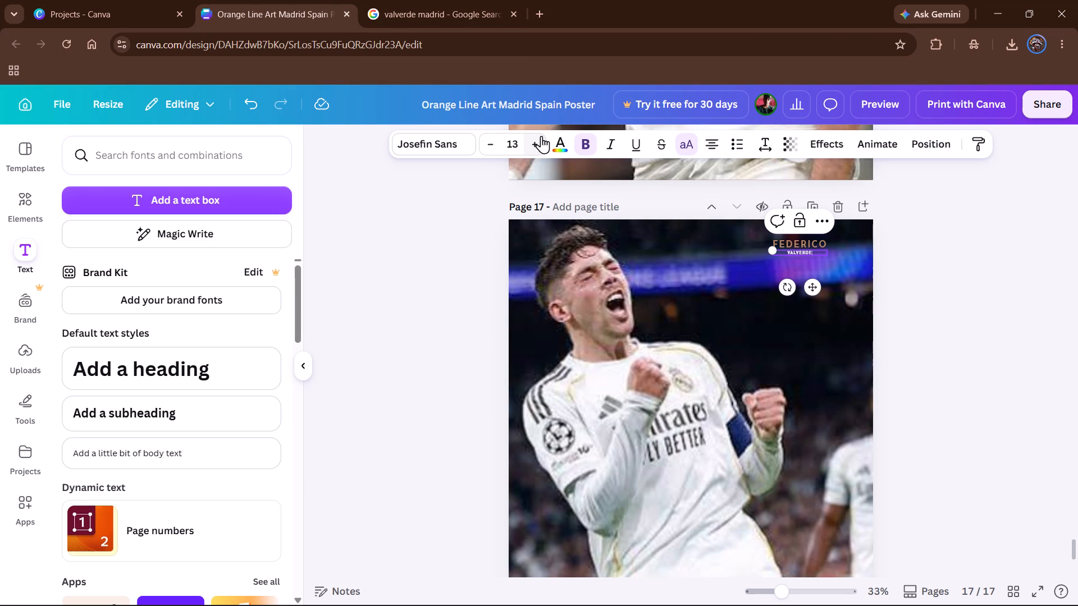
pyautogui.tripleClick(536, 142)
pyautogui.tripleClick(536, 142)
pyautogui.tripleClick(536, 142)
pyautogui.tripleClick(536, 142)
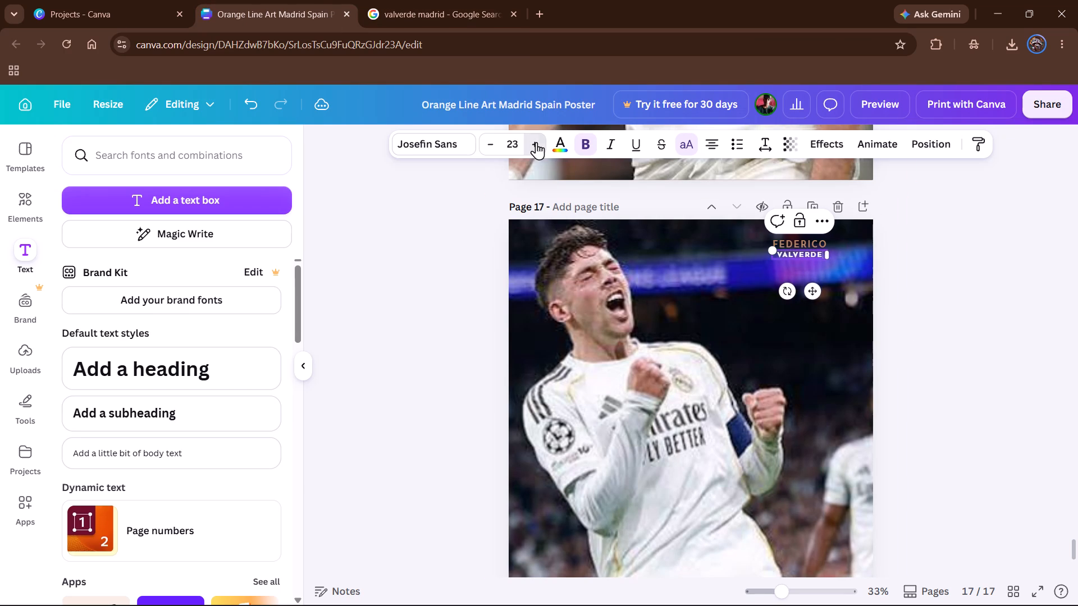
pyautogui.tripleClick(536, 142)
pyautogui.tripleClick(536, 142)
pyautogui.tripleClick(536, 142)
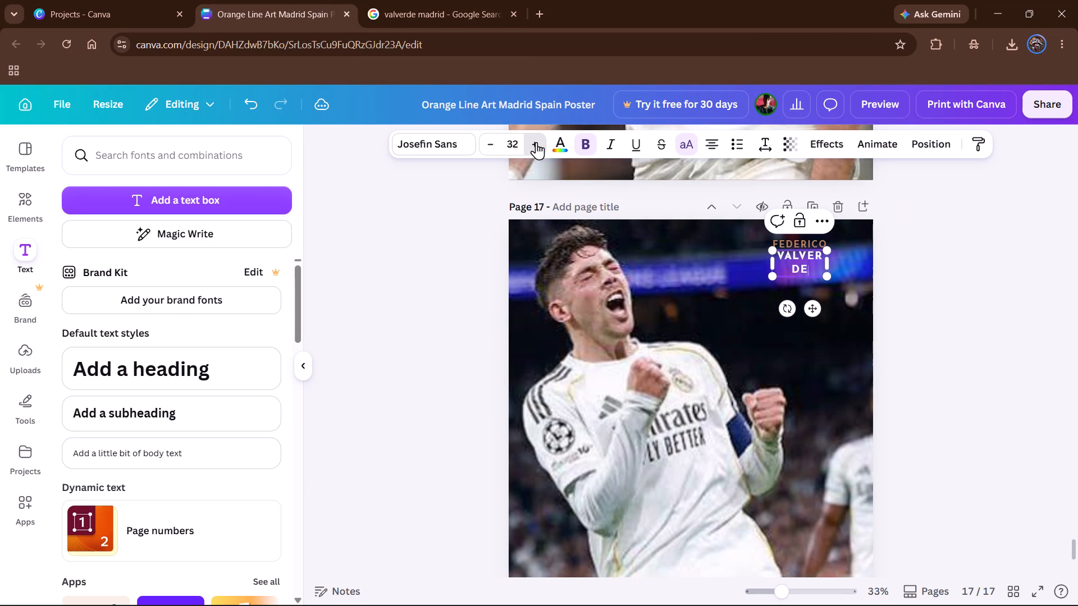
pyautogui.click(536, 142)
pyautogui.tripleClick(536, 142)
pyautogui.tripleClick(536, 142)
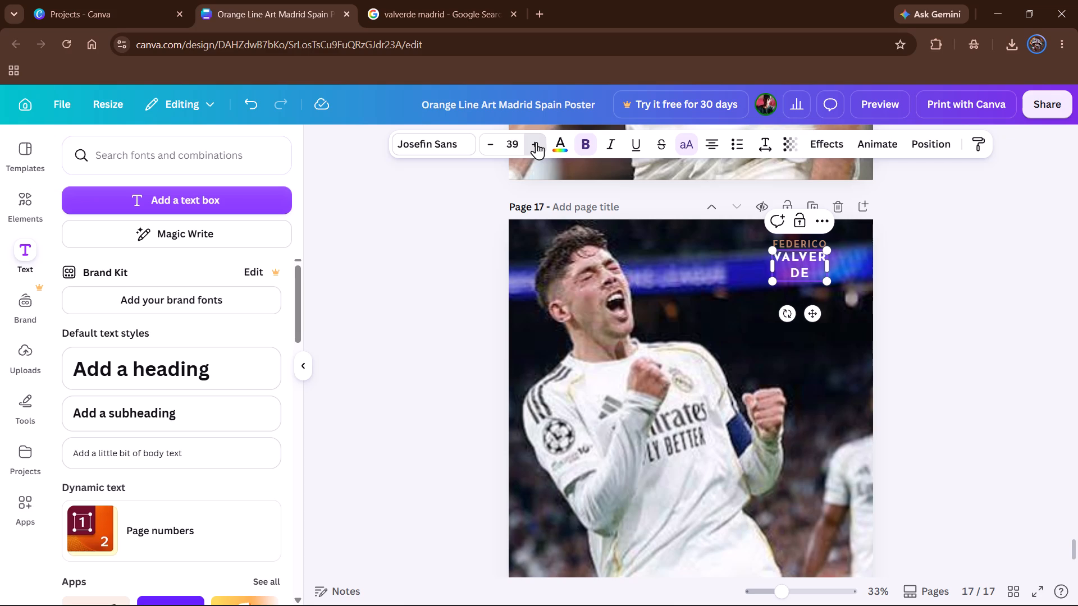
# Widen the VALVERDE text box on both sides so the surname fits on a single line.
pyautogui.moveTo(771, 264); pyautogui.dragTo(743, 263)
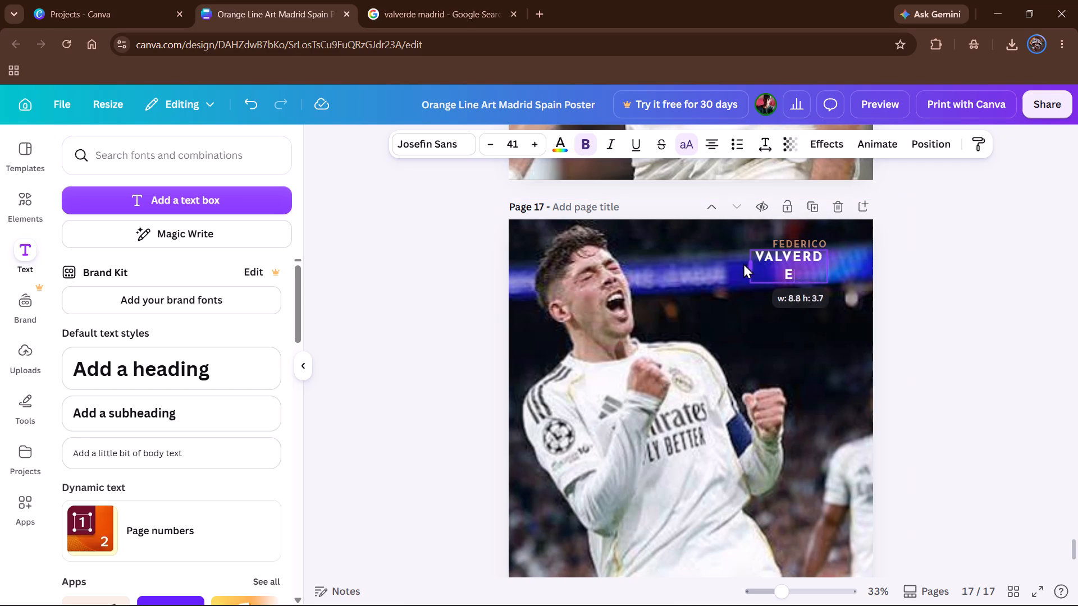
pyautogui.moveTo(743, 263); pyautogui.dragTo(733, 263)
pyautogui.moveTo(825, 256); pyautogui.dragTo(832, 256)
pyautogui.click(824, 256)
pyautogui.moveTo(826, 258); pyautogui.dragTo(861, 259)
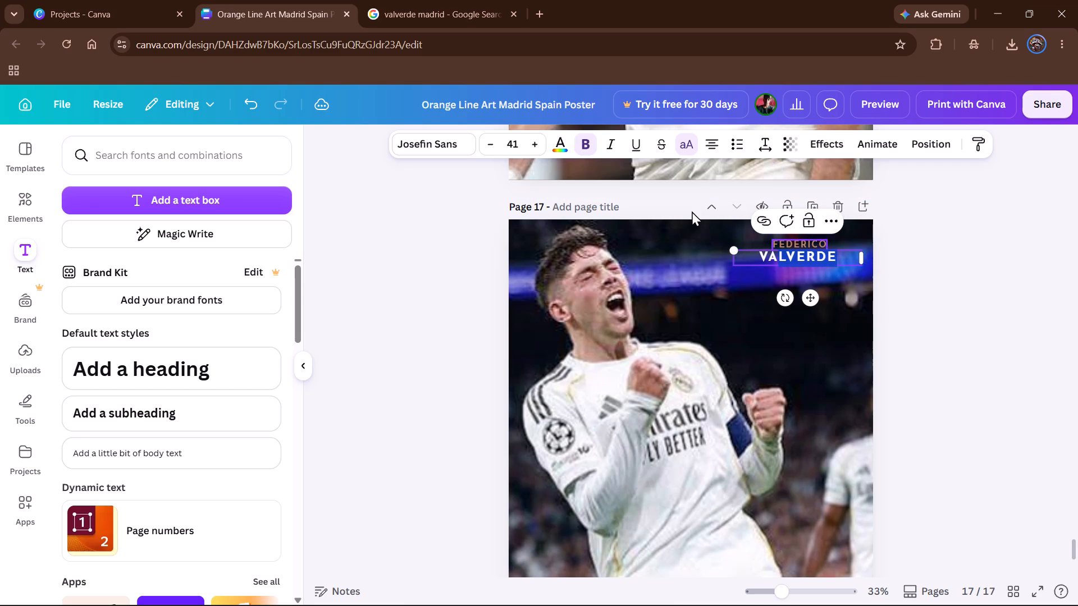
# Increase the VALVERDE text to font size 55.
pyautogui.tripleClick(540, 143)
pyautogui.tripleClick(540, 143)
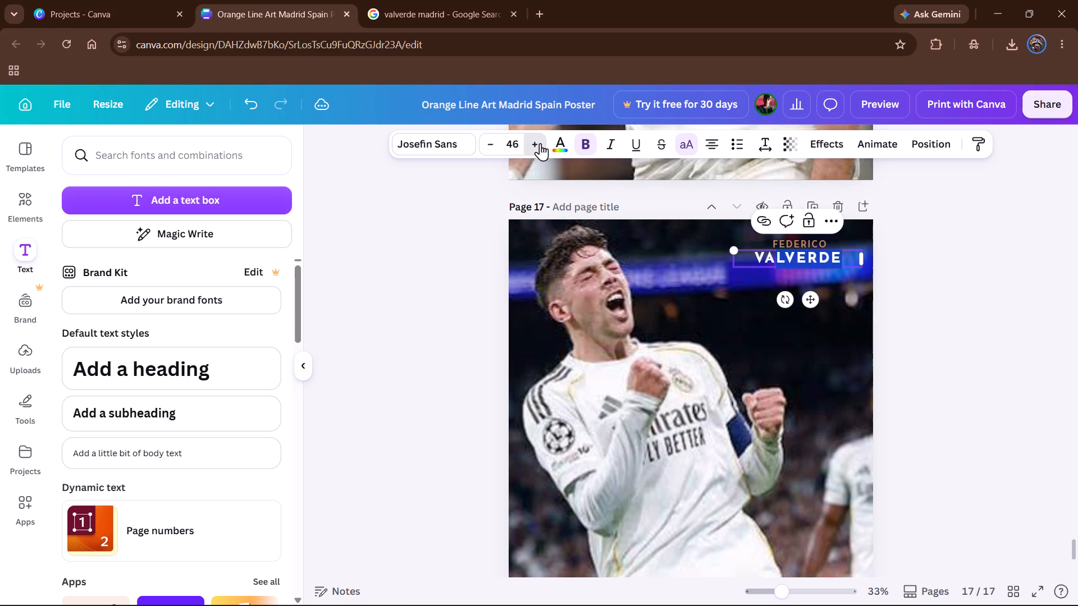
pyautogui.tripleClick(540, 143)
pyautogui.tripleClick(540, 143)
pyautogui.click(540, 143)
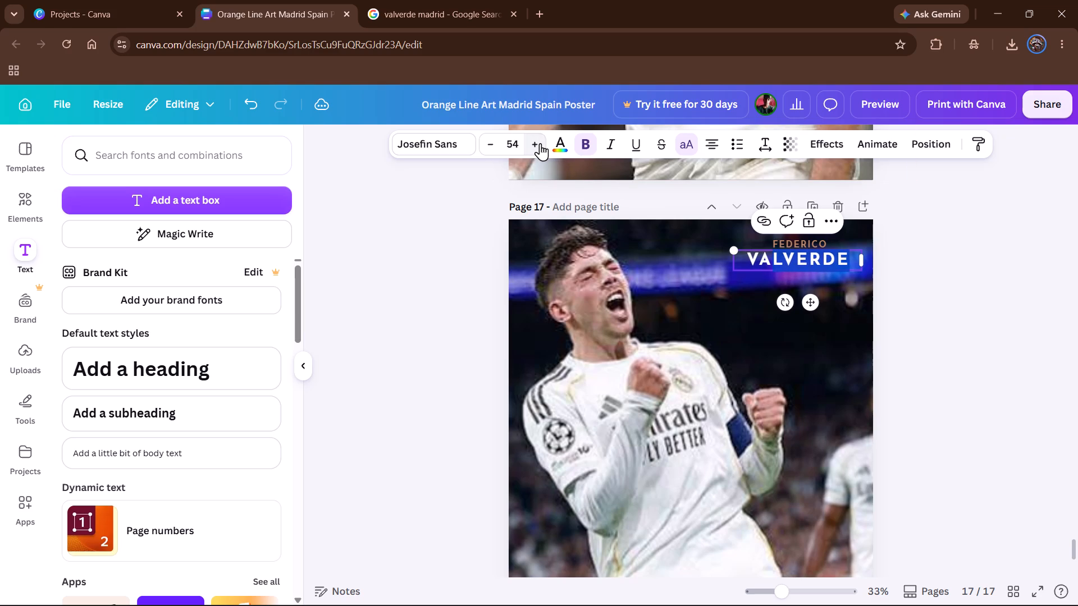
pyautogui.click(540, 143)
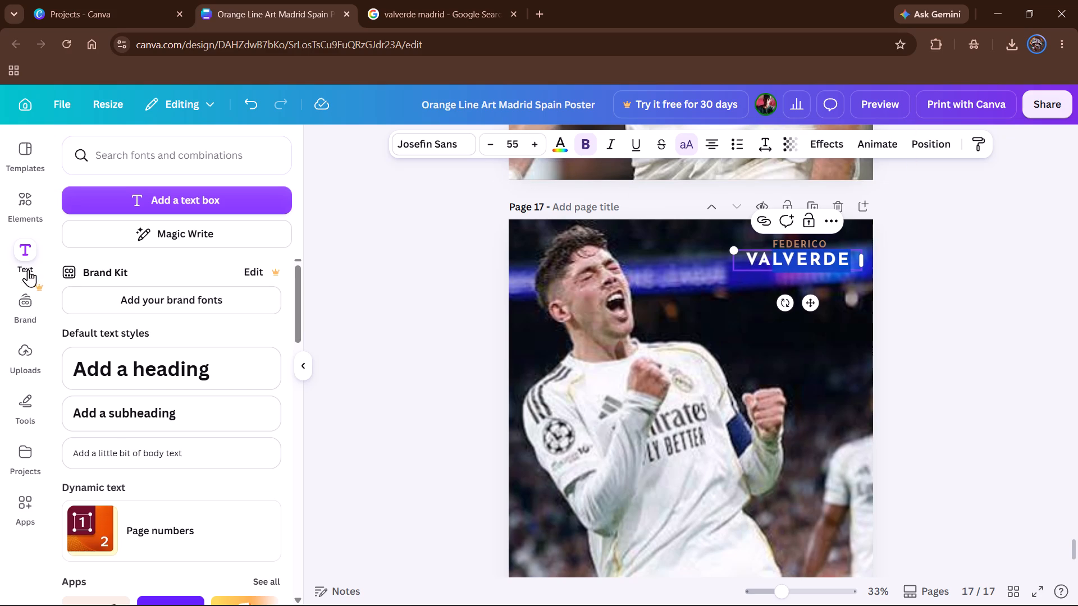
# Colour the letters LVERDE of the surname yellow-orange, leaving VA white.
pyautogui.click(555, 143)
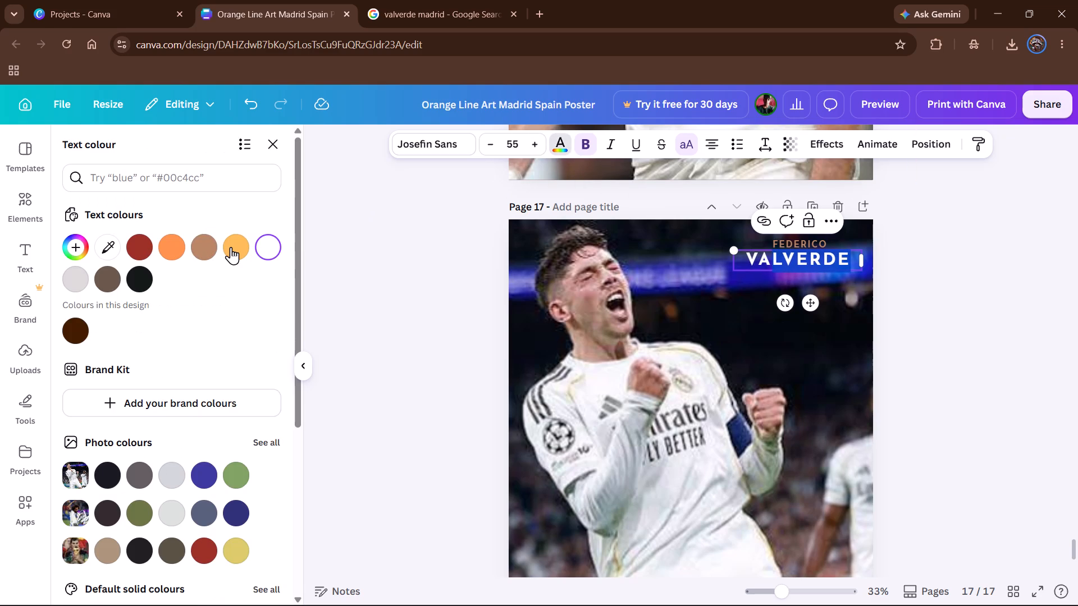
pyautogui.click(231, 246)
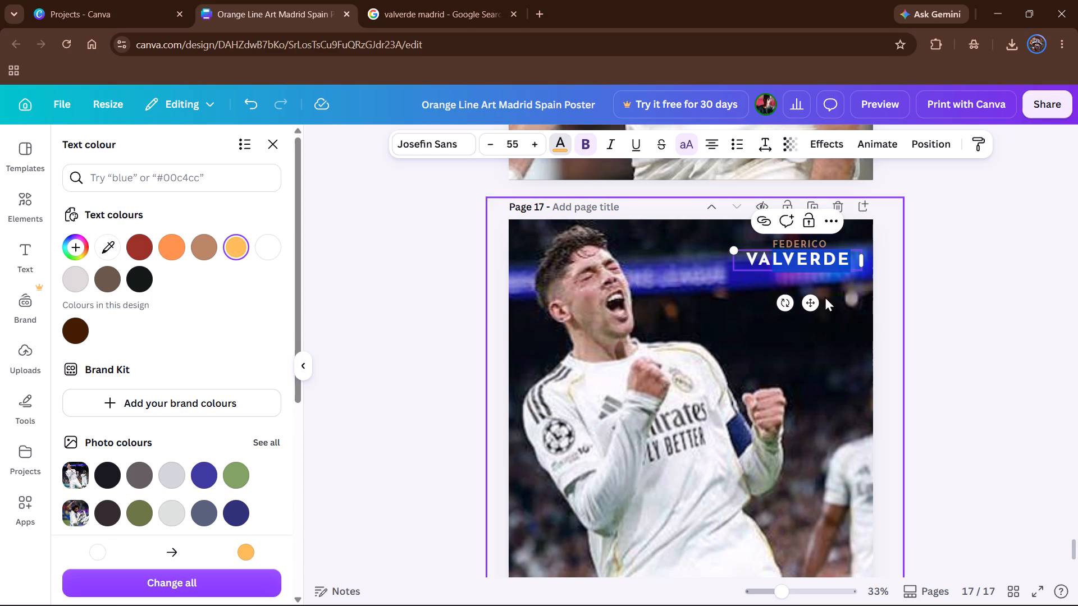
# Move VALVERDE slightly up and to the right so it overlaps the lower part of FEDERICO.
pyautogui.moveTo(807, 301); pyautogui.dragTo(814, 295)
pyautogui.click(933, 292)
pyautogui.click(844, 290)
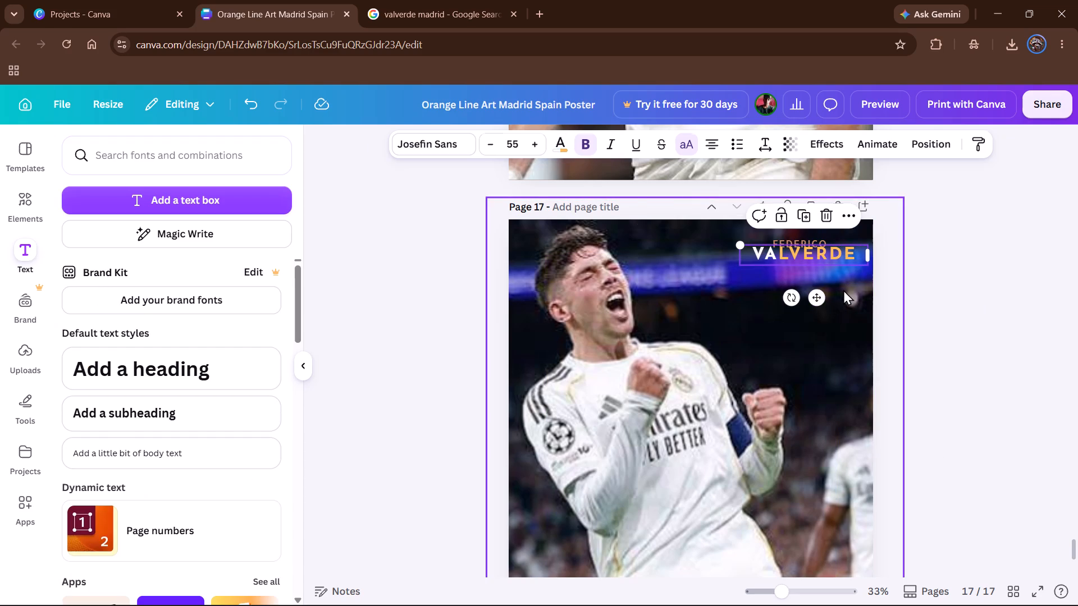
pyautogui.click(967, 325)
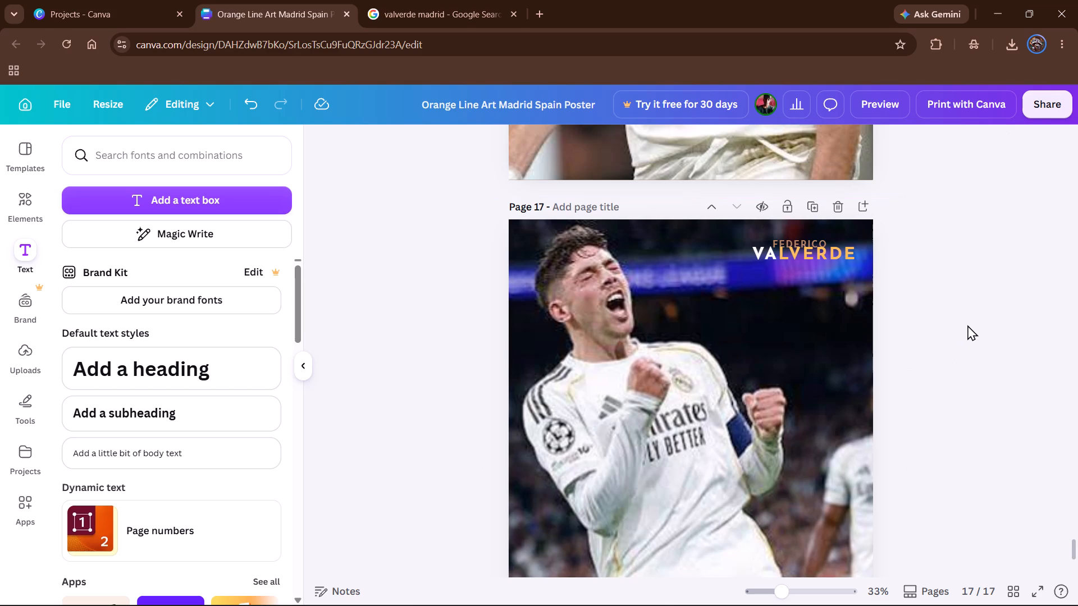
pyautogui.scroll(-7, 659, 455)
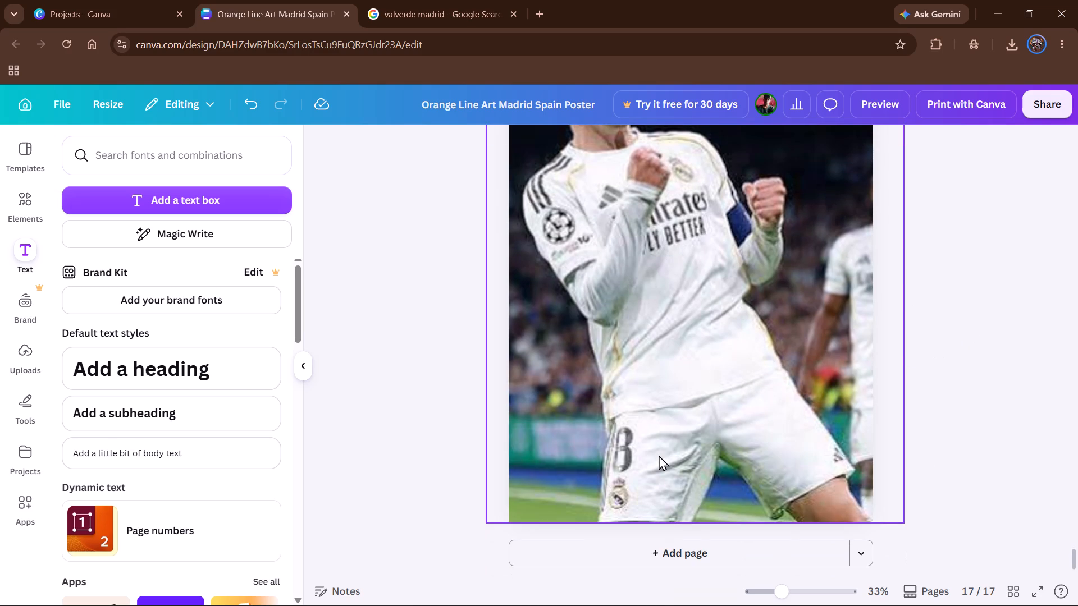